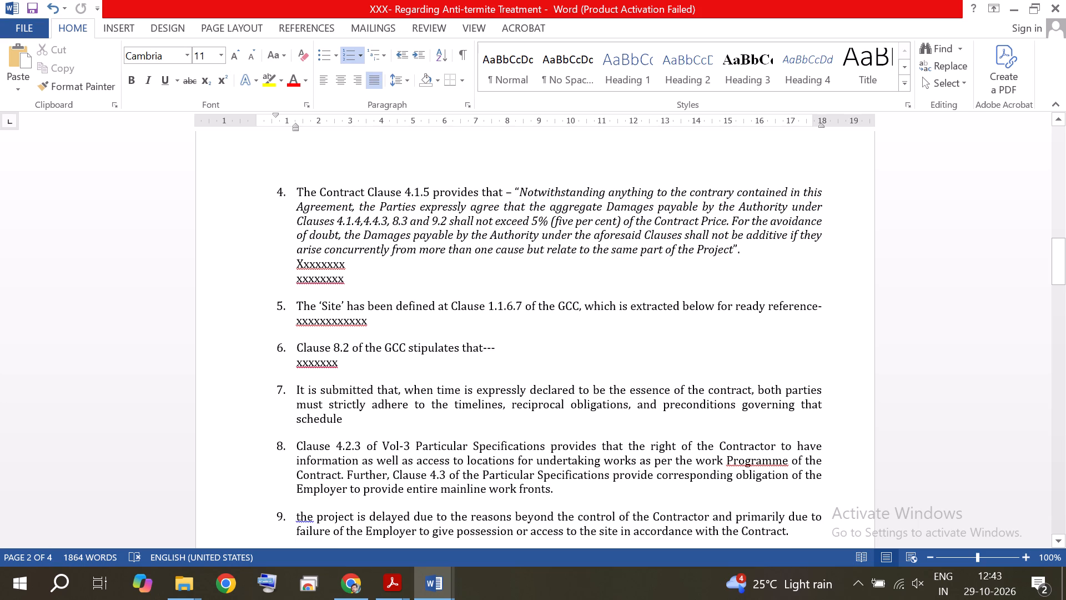
Switch to the signed contract agreement PDF in Adobe Acrobat to check Clause 4.1.5 against the letter's paragraph 4.
scroll(593, 426, "down", 1)
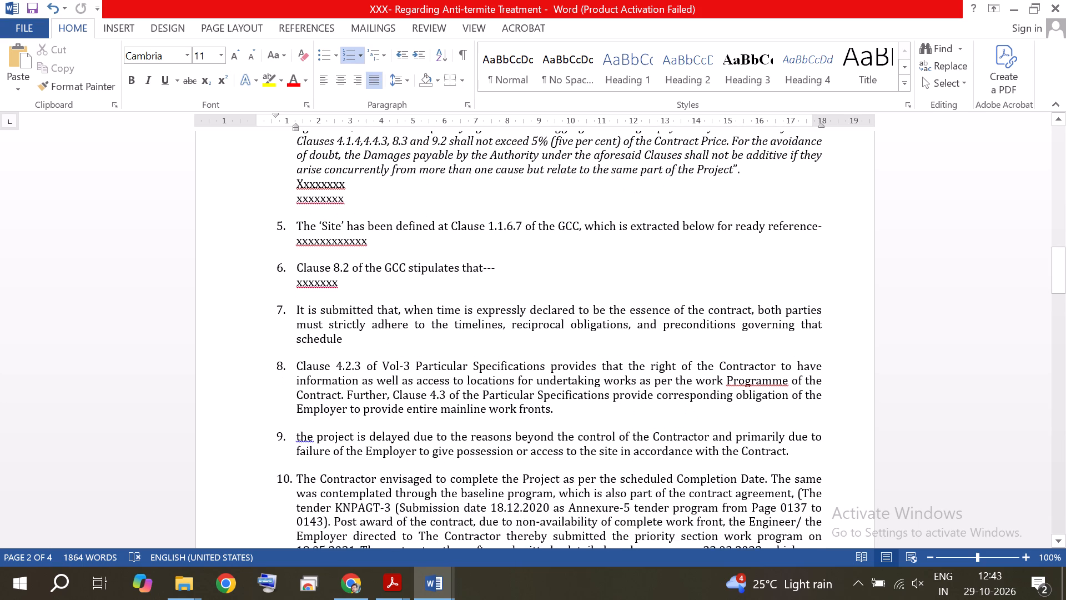
scroll(491, 377, "up", 1)
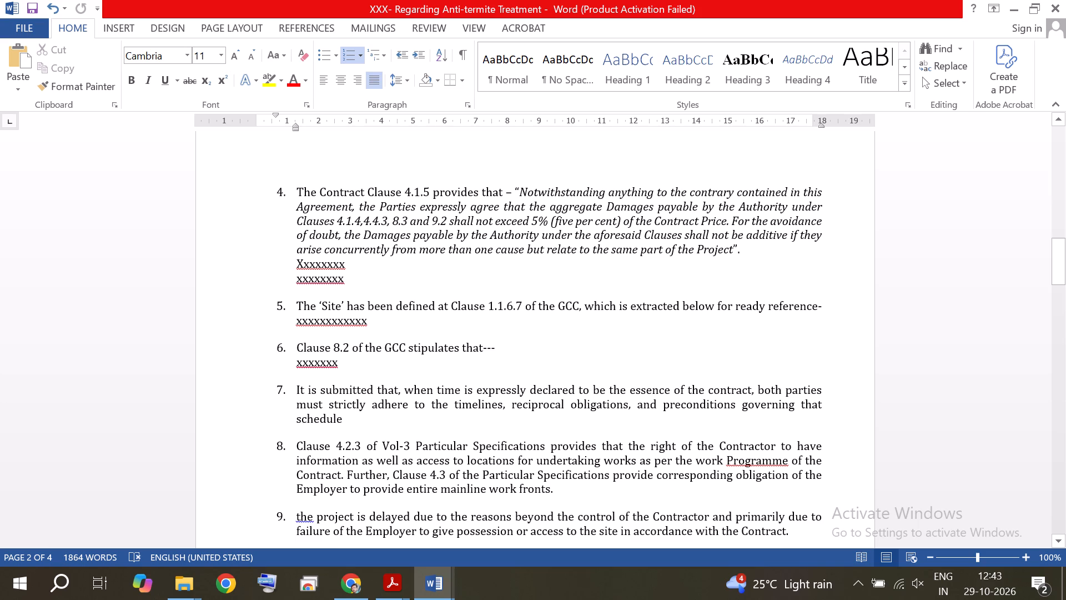
left_click(394, 573)
left_click(247, 495)
left_click(424, 243)
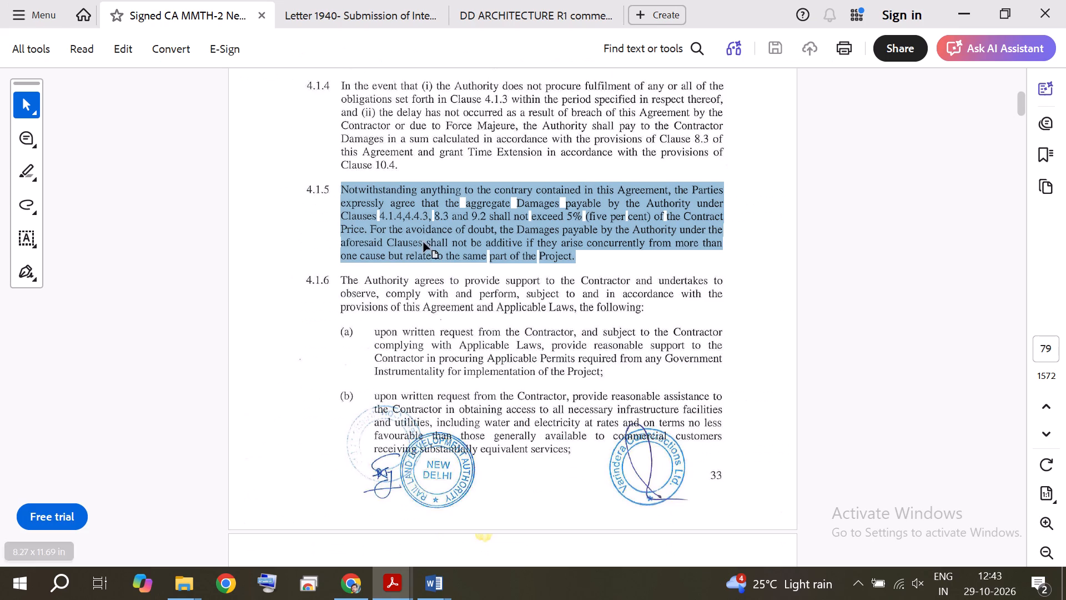
left_click(401, 0)
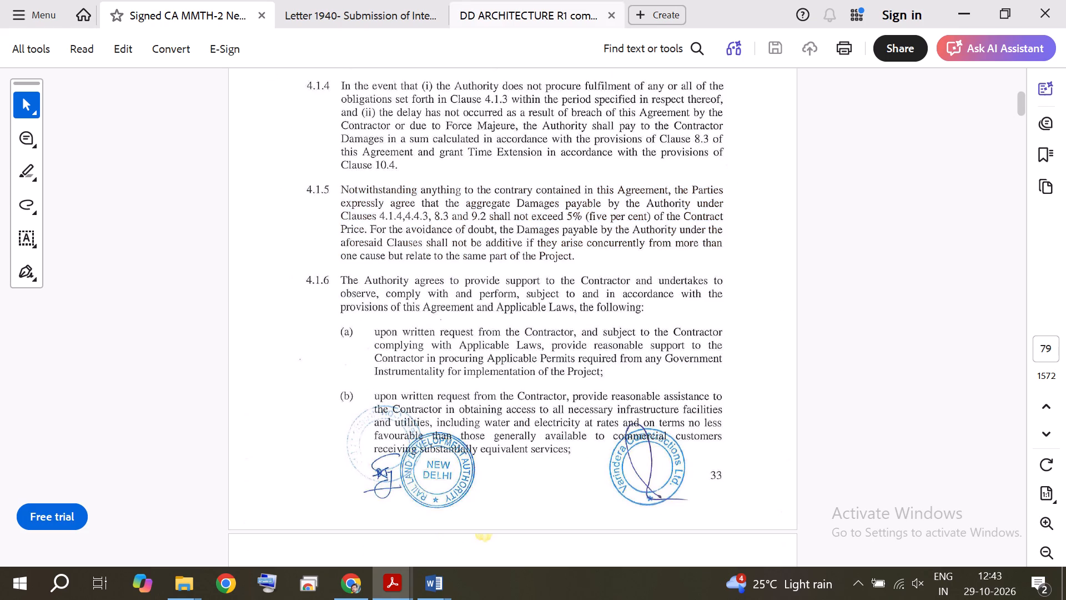
left_click(401, 0)
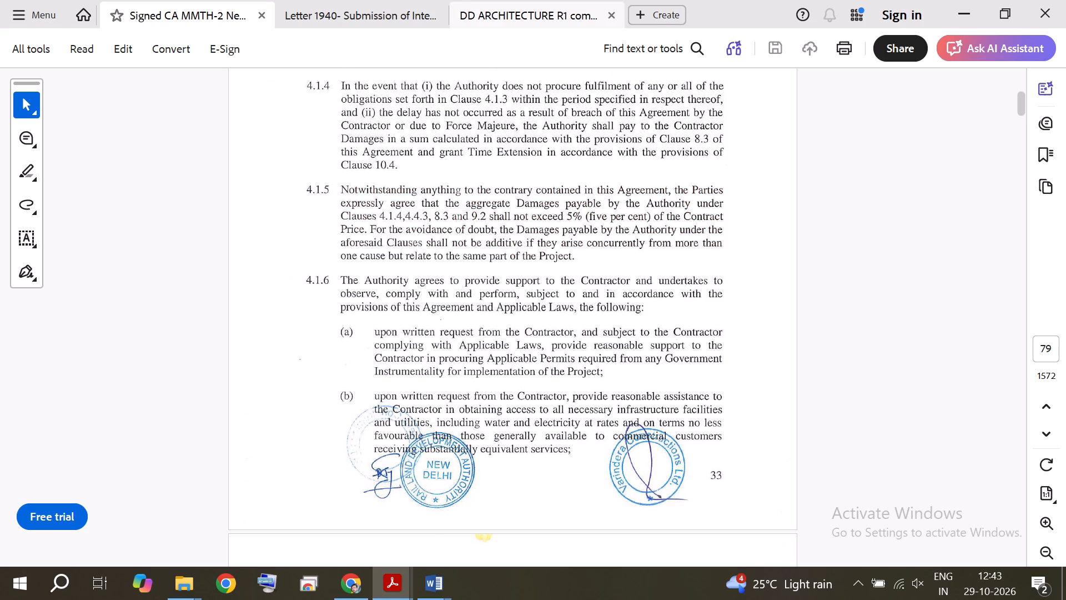
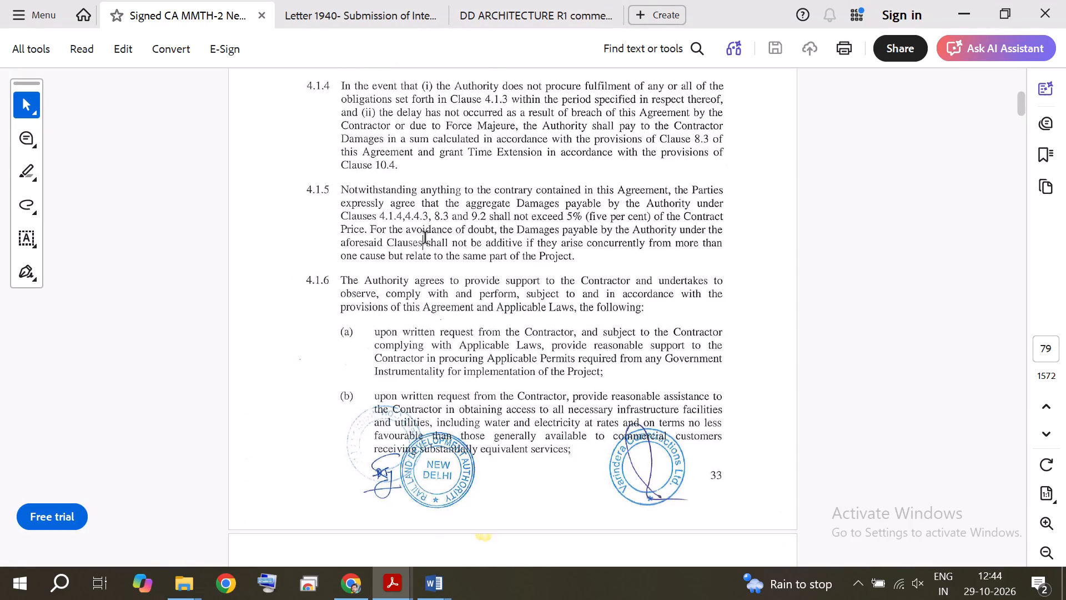
Search the contract agreement for 'delay' and read Clause 4.3 on environmental and forest clearances.
key("ctrl+f")
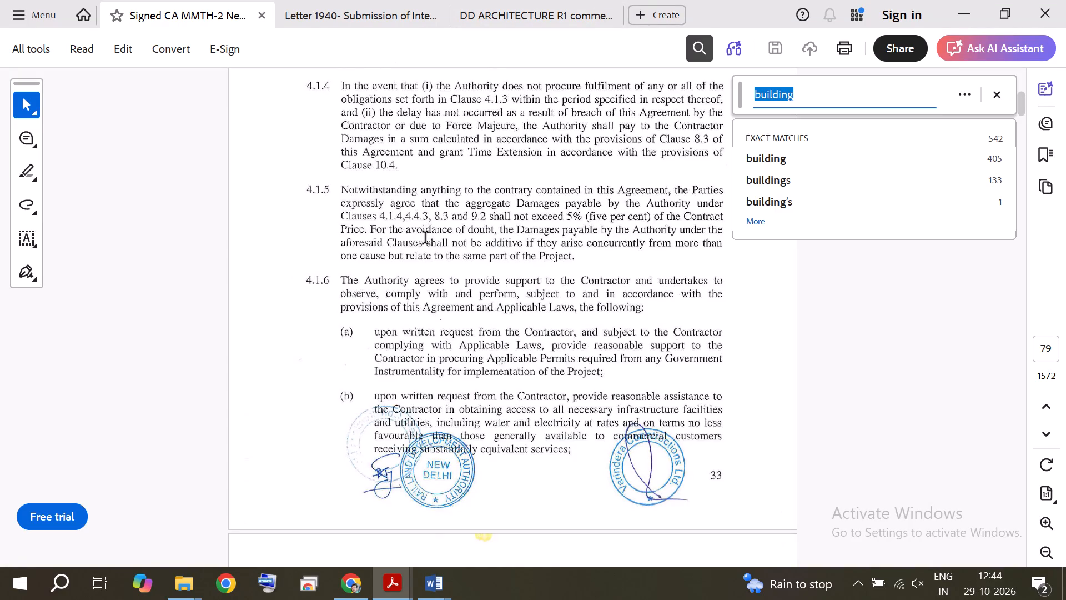
type("delay")
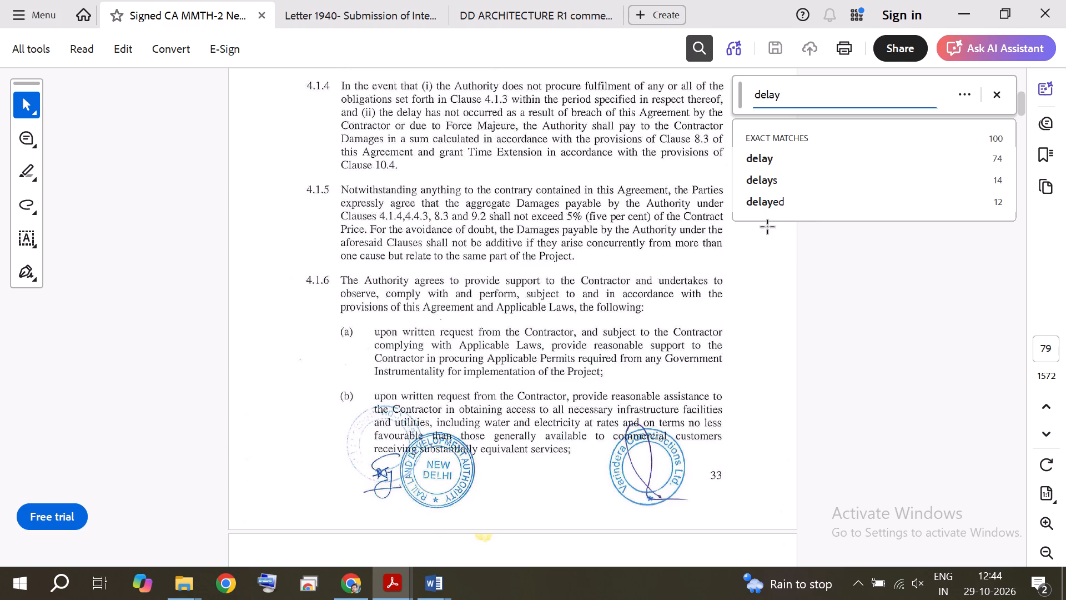
left_click(817, 159)
left_click(932, 101)
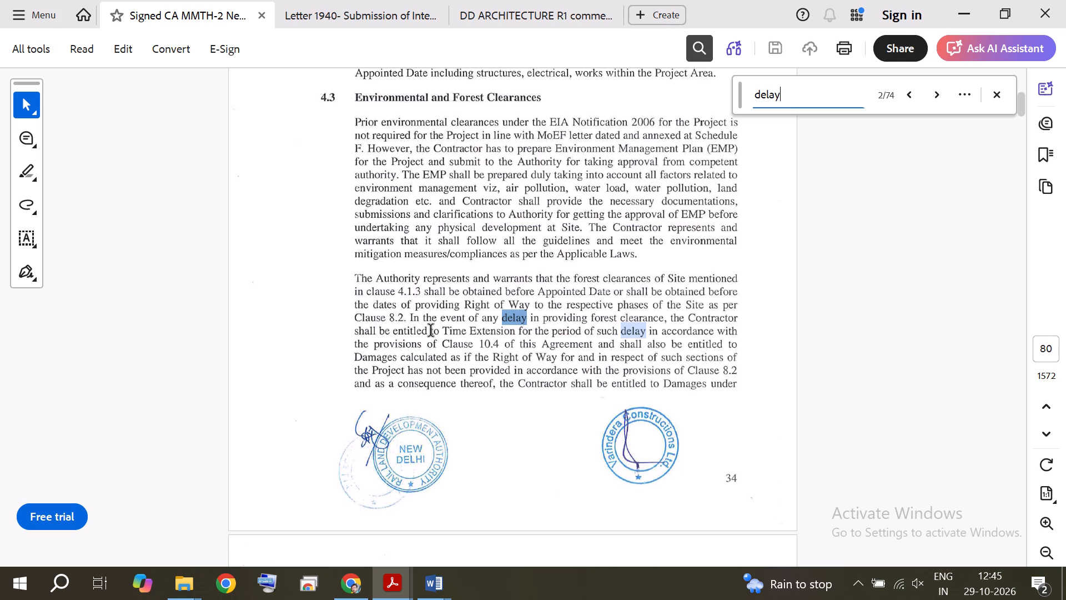
scroll(453, 307, "up", 2)
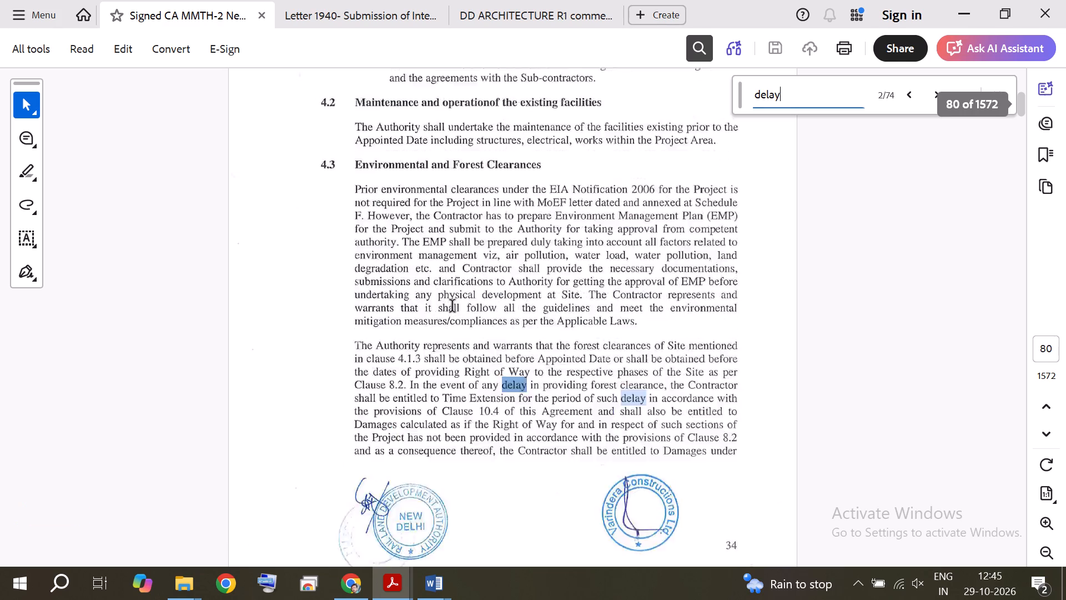
scroll(453, 307, "up", 1)
scroll(453, 307, "down", 1)
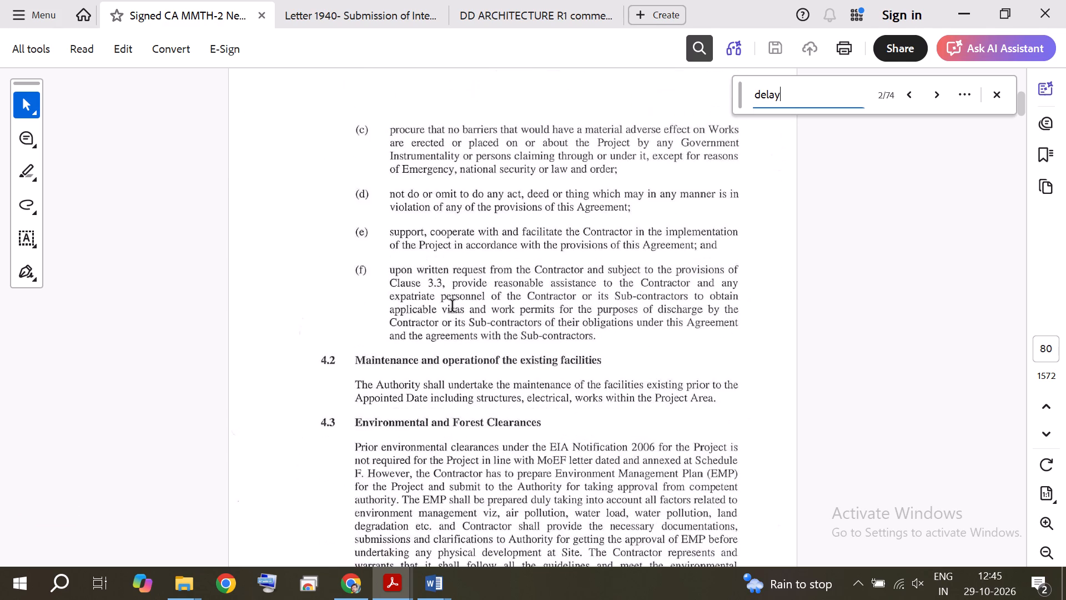
scroll(453, 307, "down", 1)
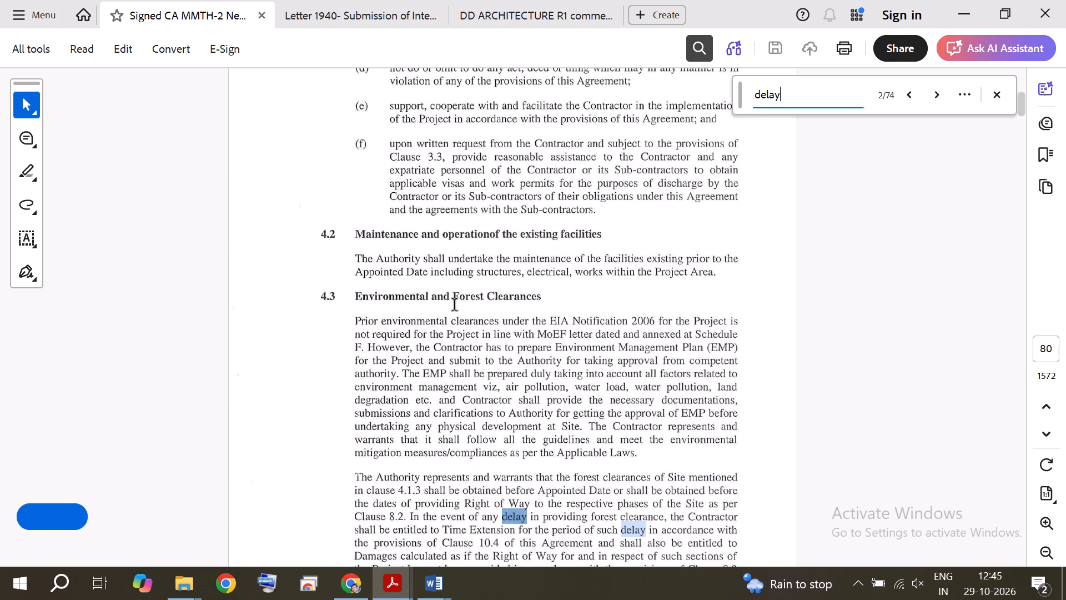
scroll(455, 306, "down", 1)
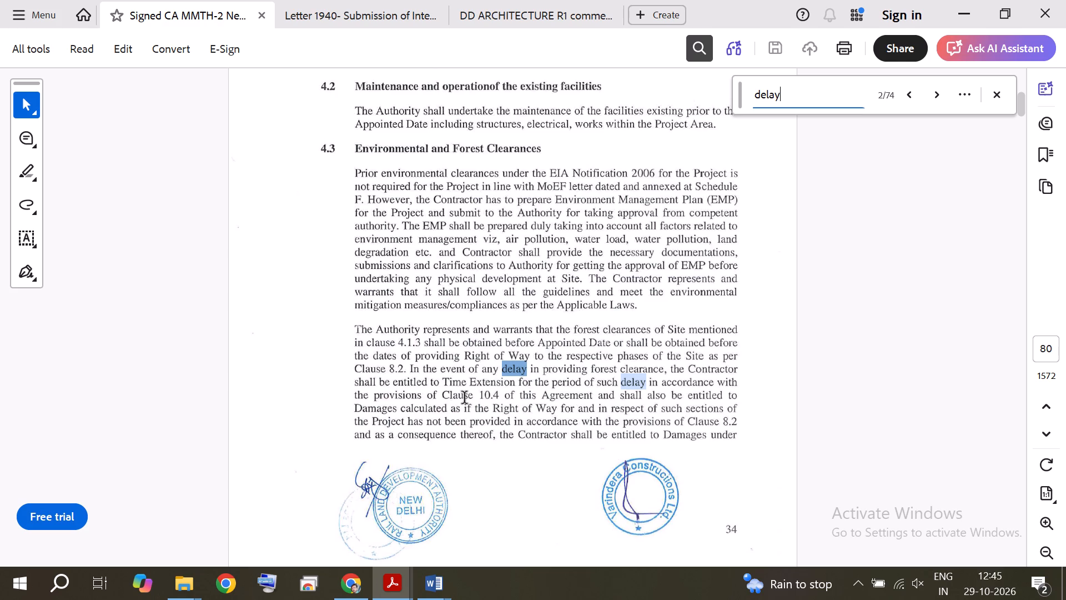
Copy the Clause 4.3 passage from 'In the event of any delay in providing forest clearance' through 'provisions of Clause 8.3'.
left_click_drag(413, 370, 420, 371)
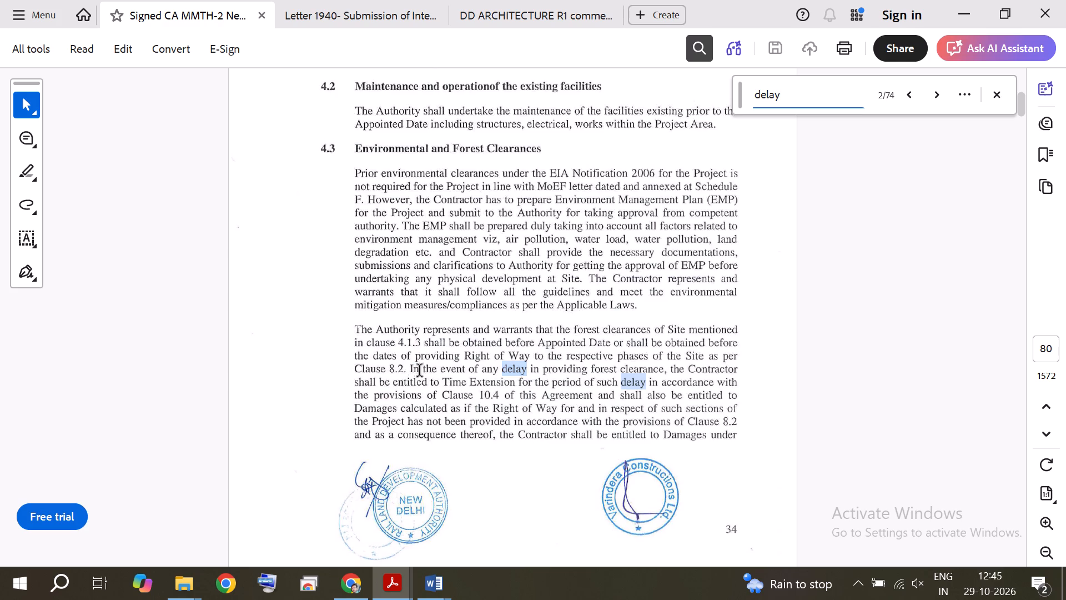
left_click_drag(420, 371, 725, 440)
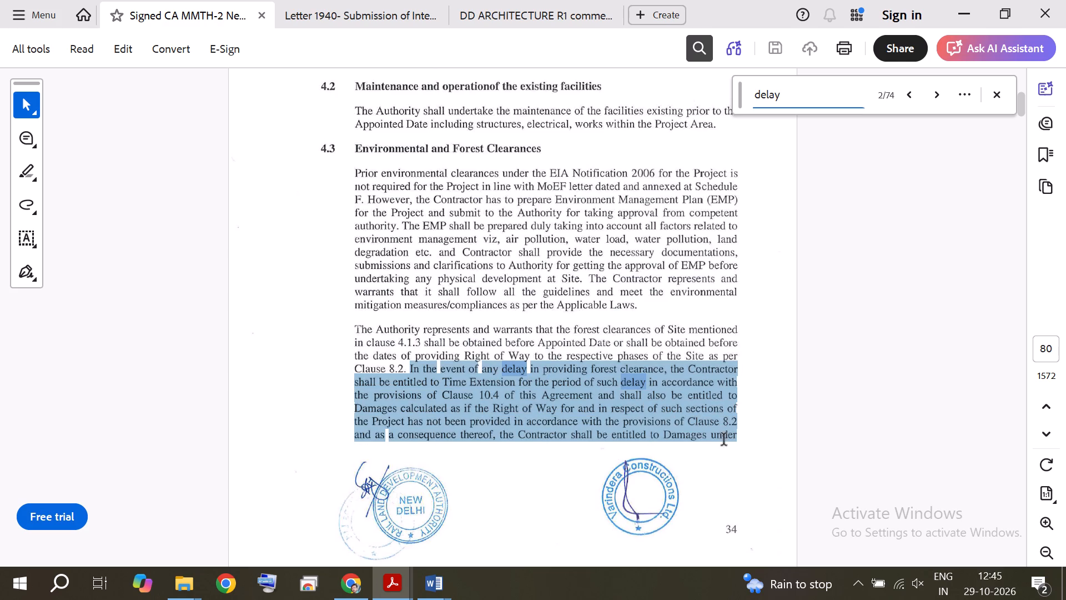
left_click_drag(725, 440, 701, 599)
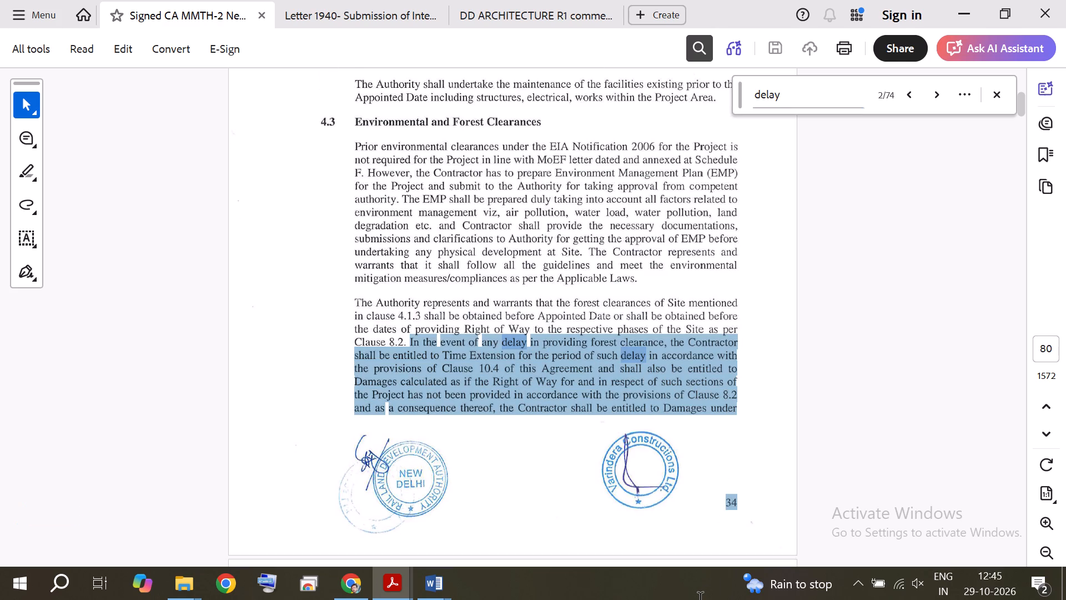
left_click_drag(701, 599, 685, 518)
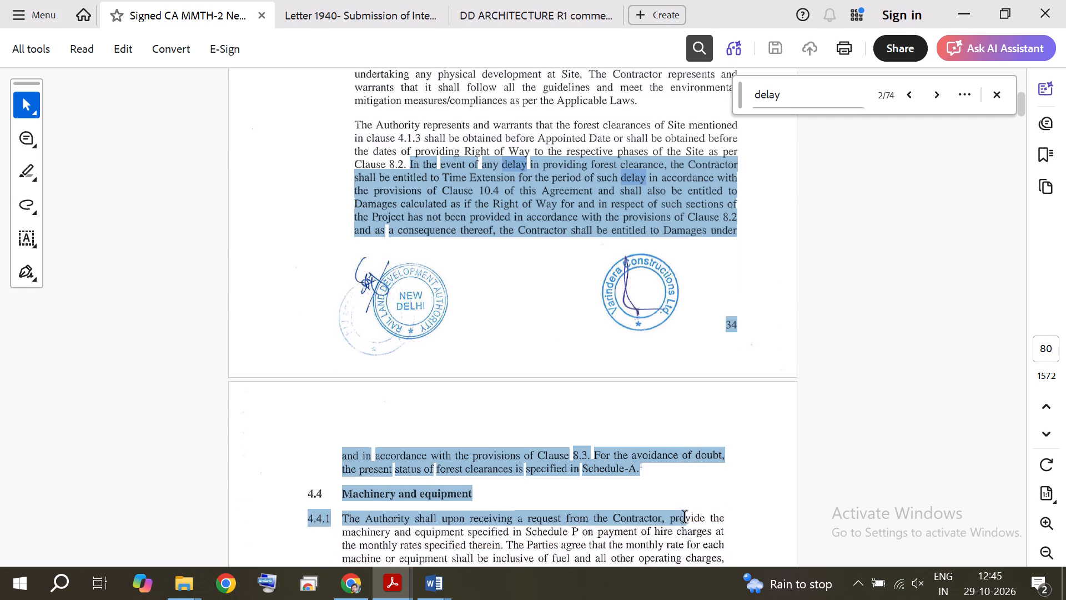
left_click_drag(685, 518, 663, 469)
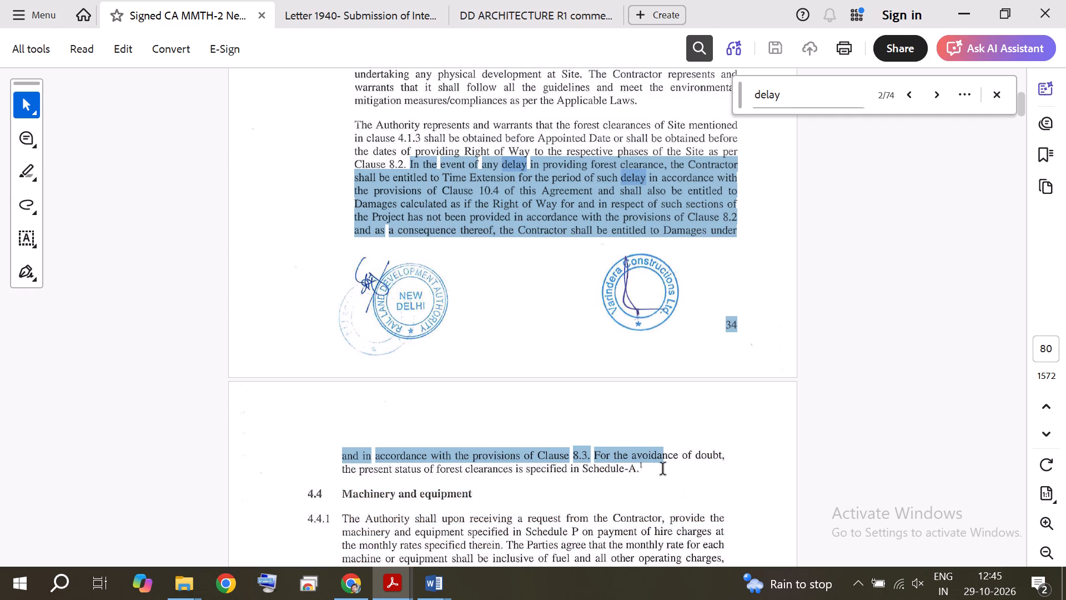
left_click_drag(663, 469, 707, 469)
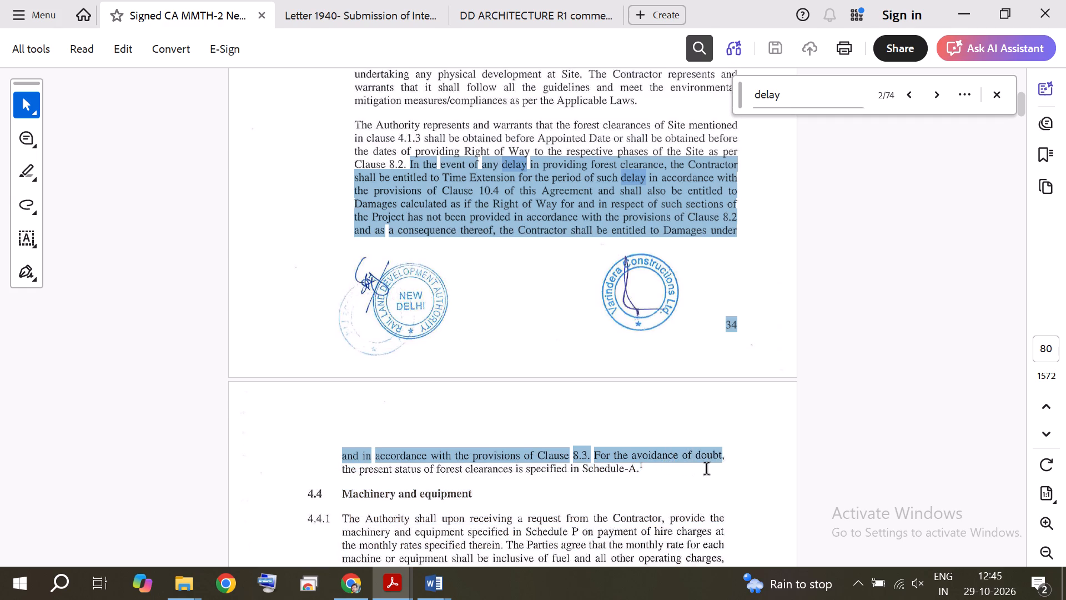
left_click_drag(707, 469, 587, 460)
right_click(559, 454)
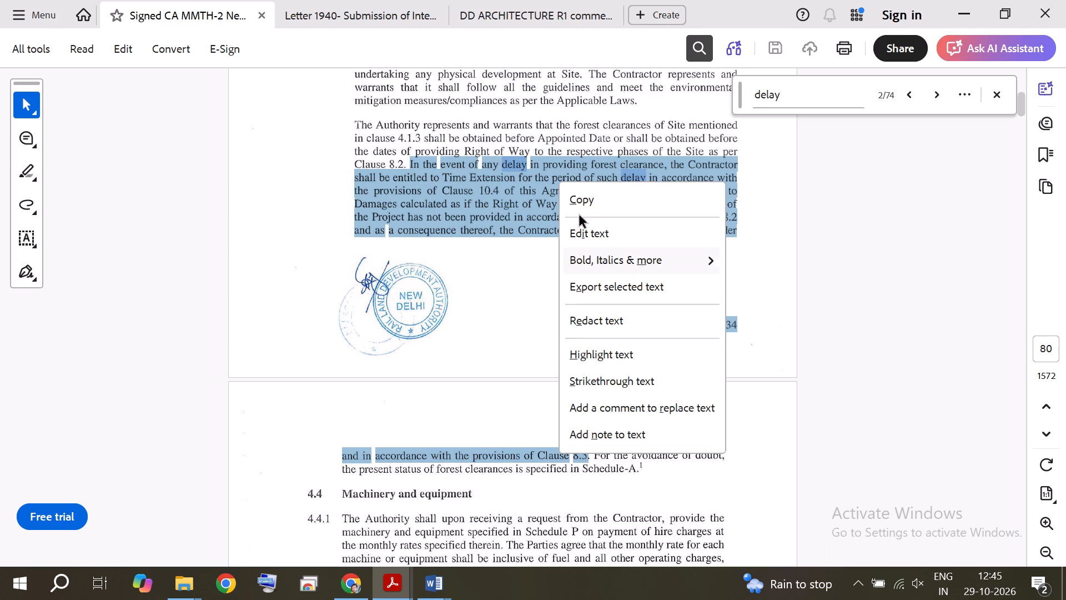
left_click(587, 198)
In the Word anti-termite letter, replace paragraph 5's wording from 'The 'Site'' through 'of the GCC' with the copied passage as text only.
left_click(431, 586)
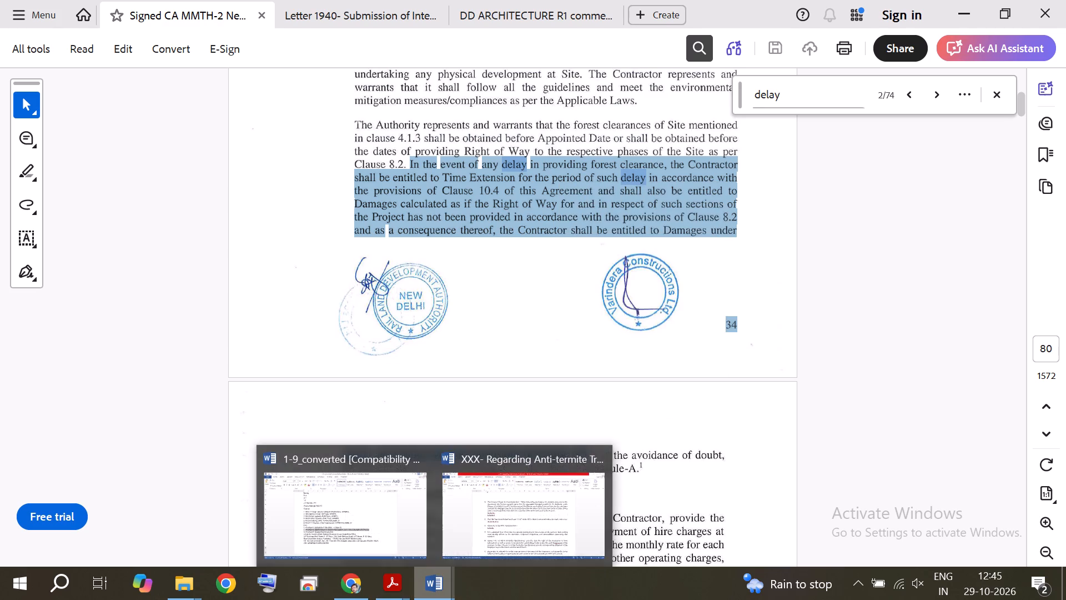
left_click(530, 499)
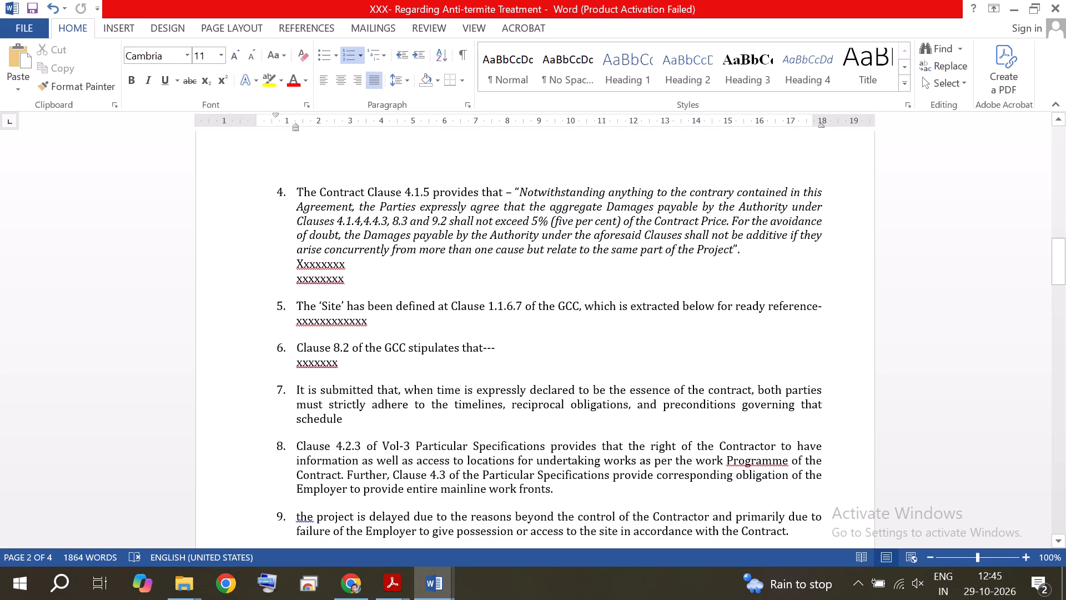
left_click_drag(296, 304, 296, 304)
left_click_drag(296, 304, 727, 304)
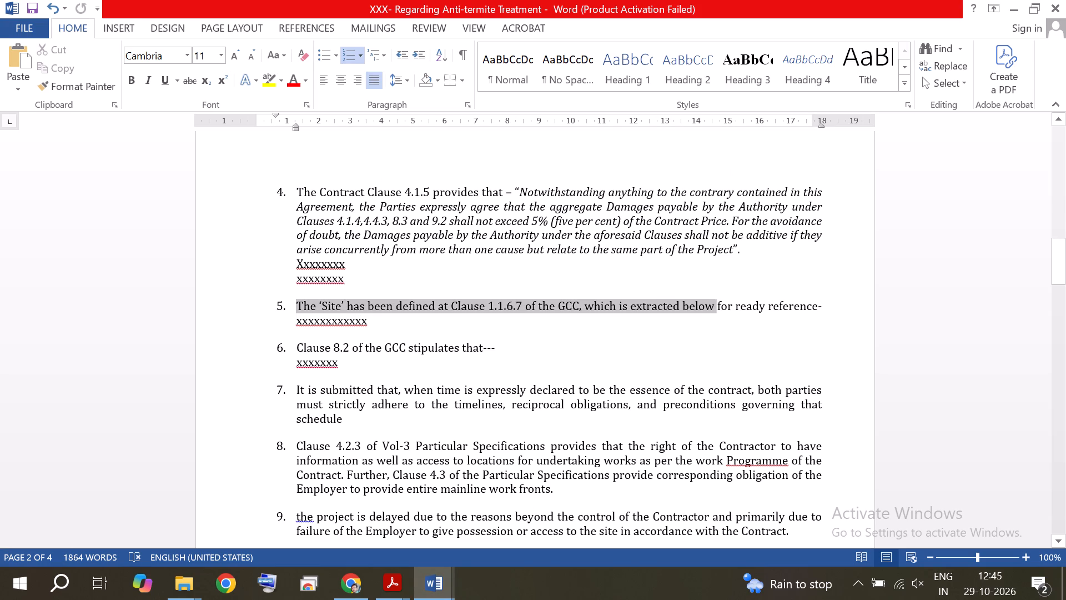
left_click_drag(727, 304, 574, 308)
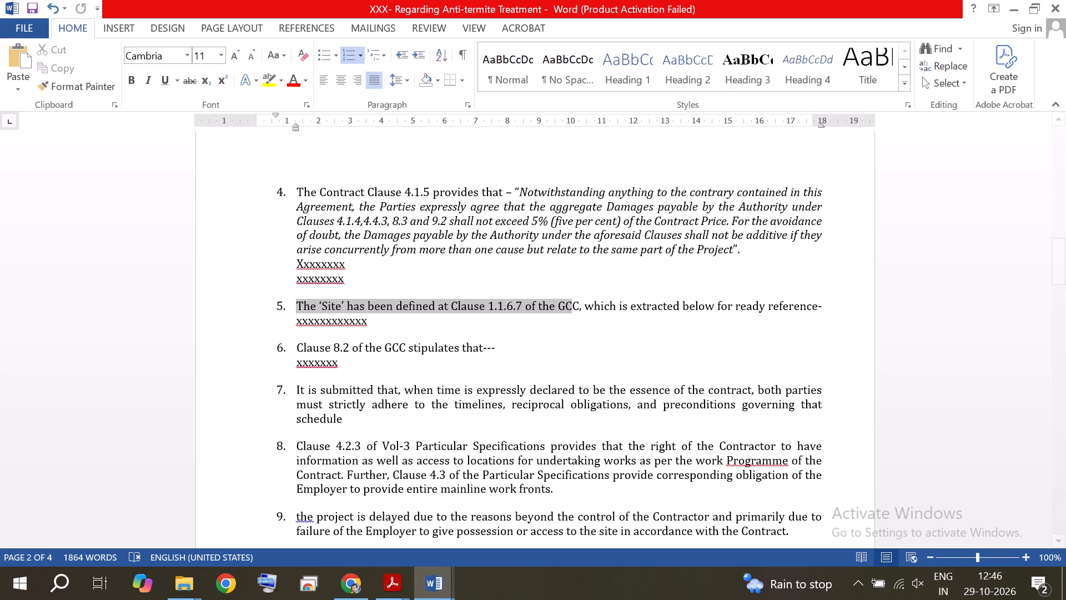
left_click_drag(574, 308, 578, 308)
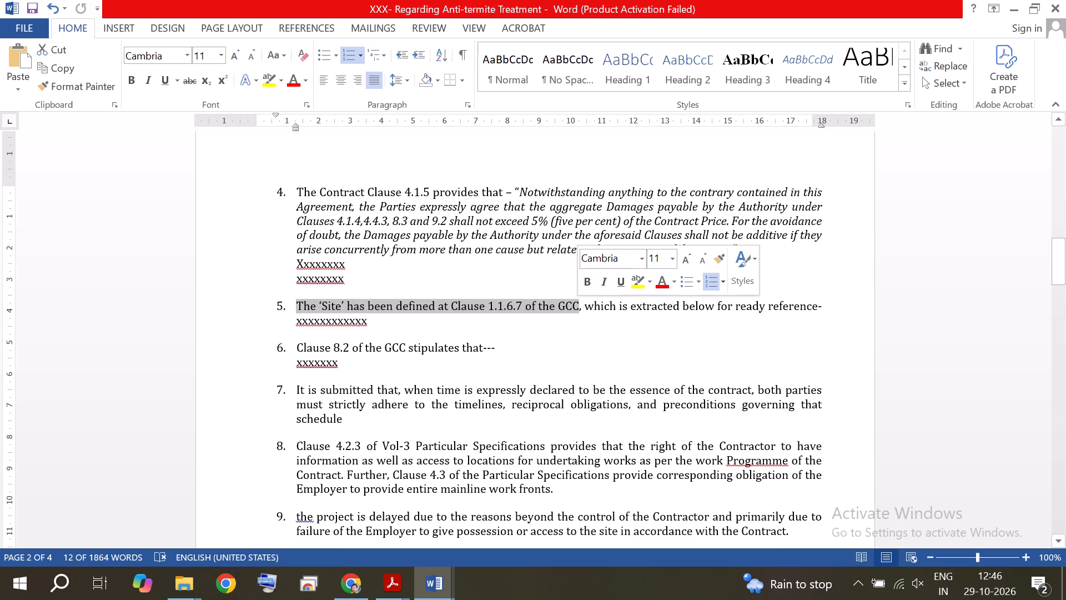
right_click(563, 307)
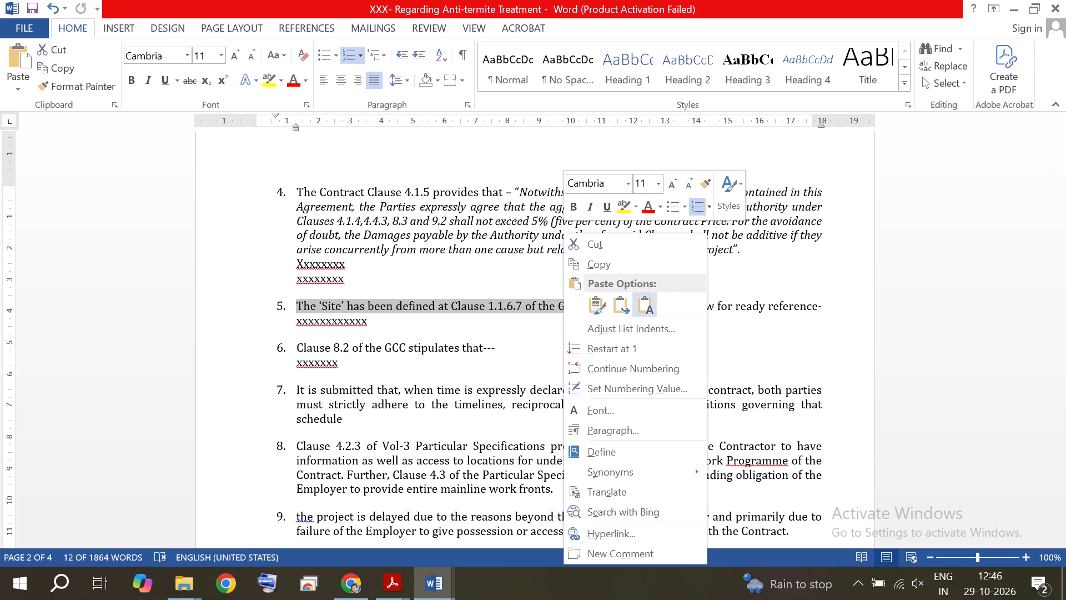
left_click(642, 303)
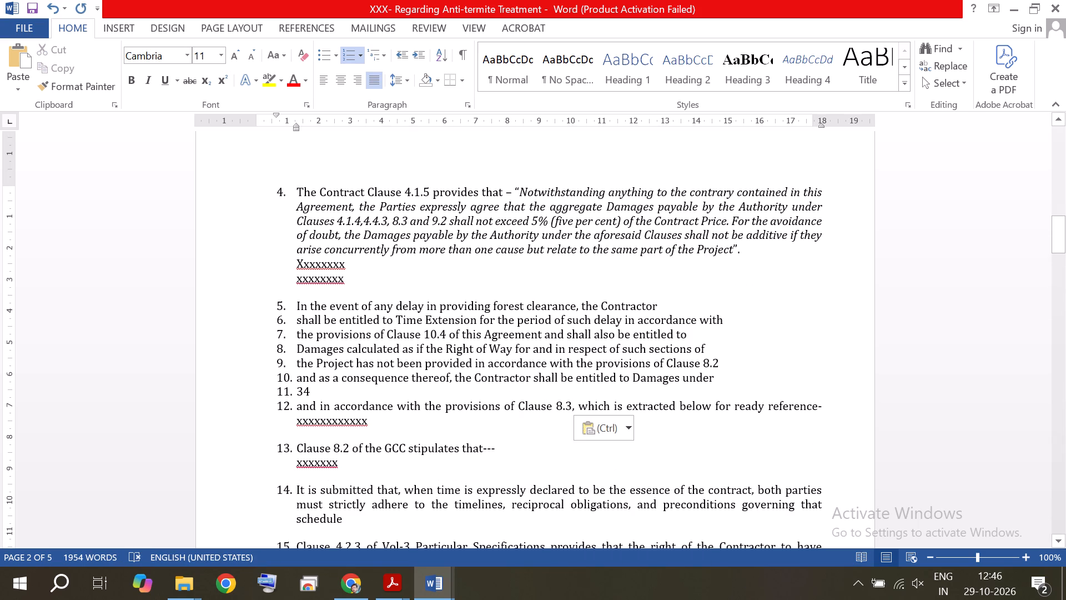
Insert the lead-in 'Further, it should be noted that' at the start of paragraph 5.
left_click(298, 319)
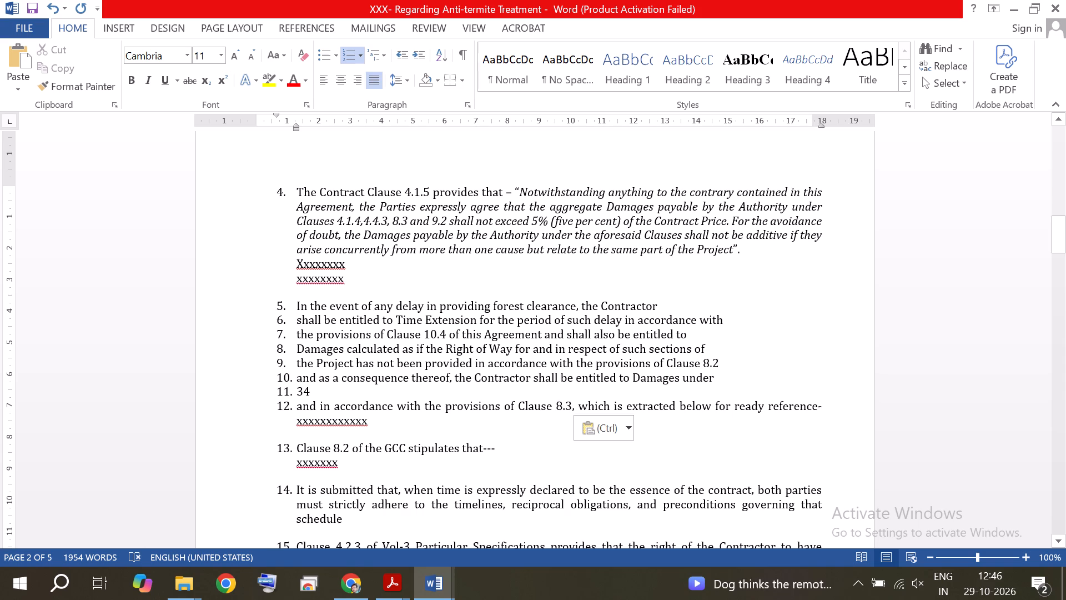
key("Up")
type("Further")
type(", it should")
key("space")
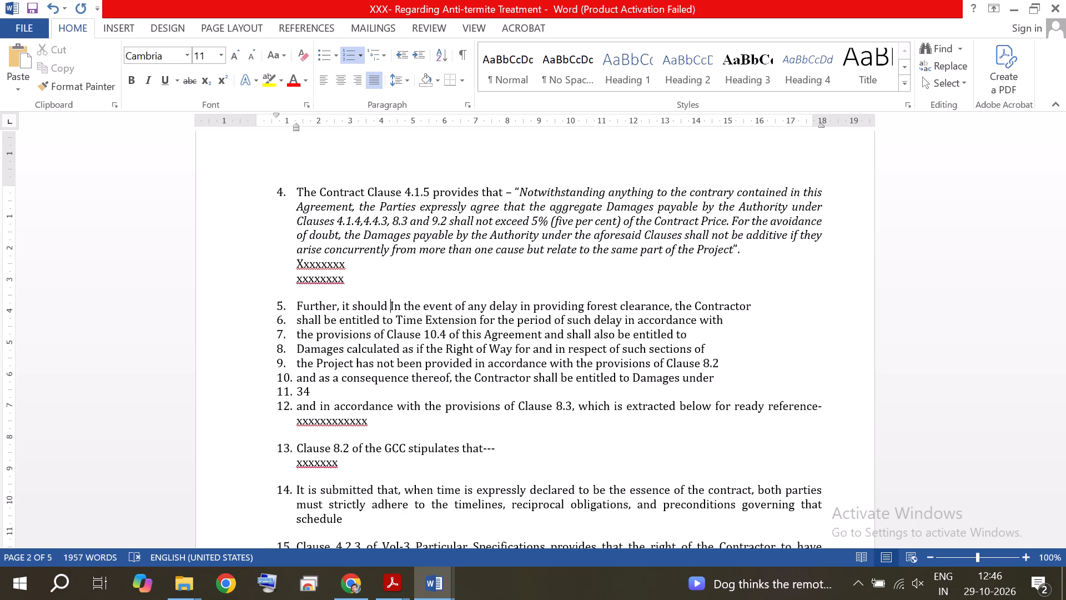
type("be noted that")
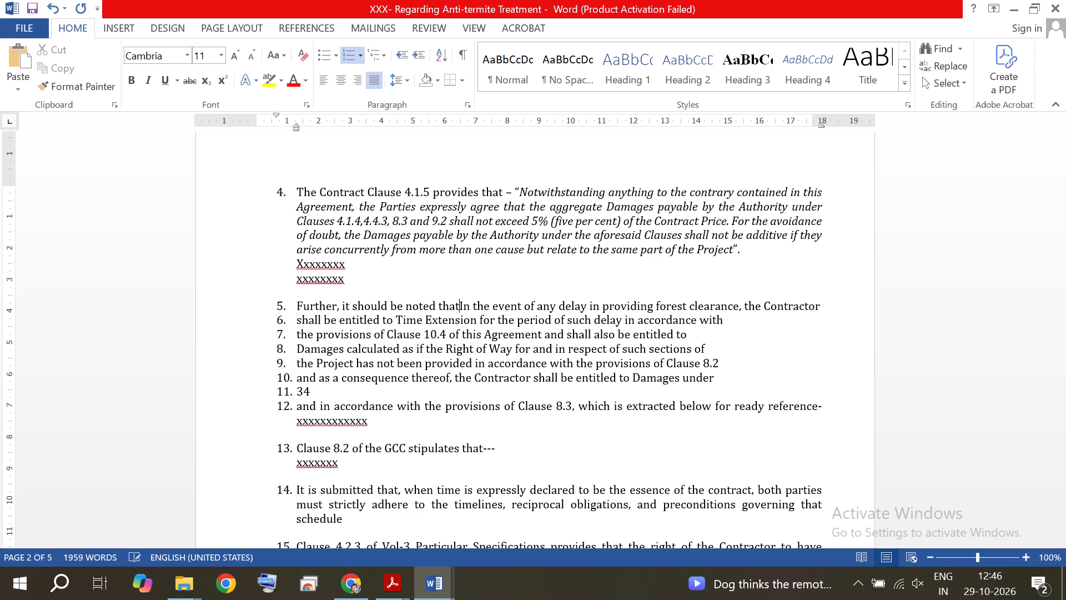
key("space")
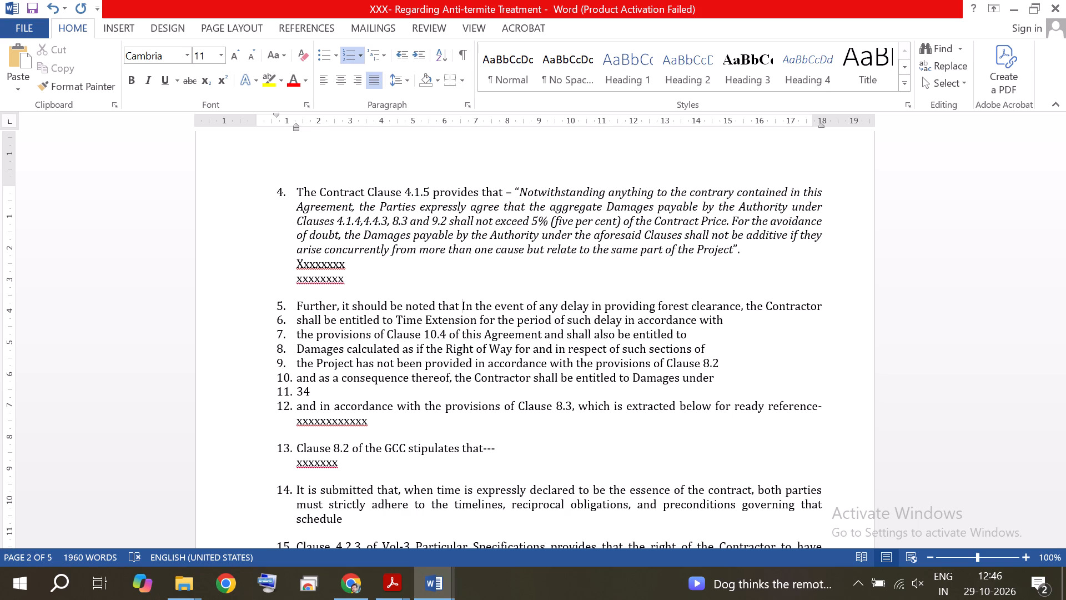
Reword paragraph 5's lead-in to 'Further attention is drawn to', keeping only the word 'Further' from the earlier phrase.
key("BackSpace")
key("BackSpace")
key("BackSpace")
key("BackSpace")
key("BackSpace")
key("BackSpace")
key("BackSpace")
key("BackSpace")
key("BackSpace")
key("BackSpace")
key("BackSpace")
key("BackSpace")
key("BackSpace")
key("BackSpace")
key("BackSpace")
key("BackSpace")
key("BackSpace")
key("BackSpace")
key("BackSpace")
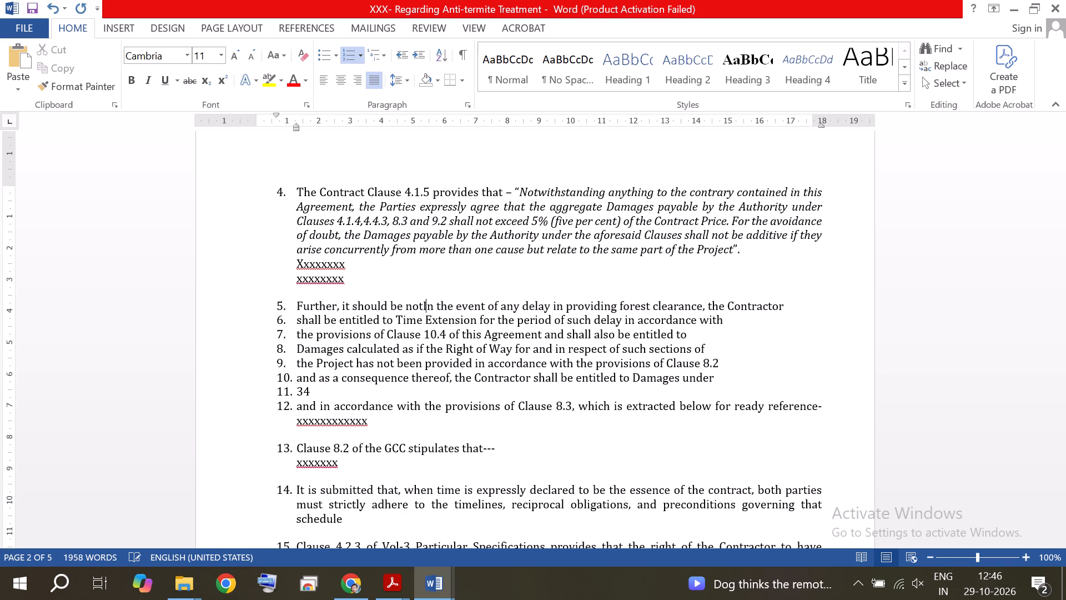
key("BackSpace")
key("BackSpace")
key("BackSpace")
key("BackSpace")
key("BackSpace")
key("BackSpace")
key("BackSpace")
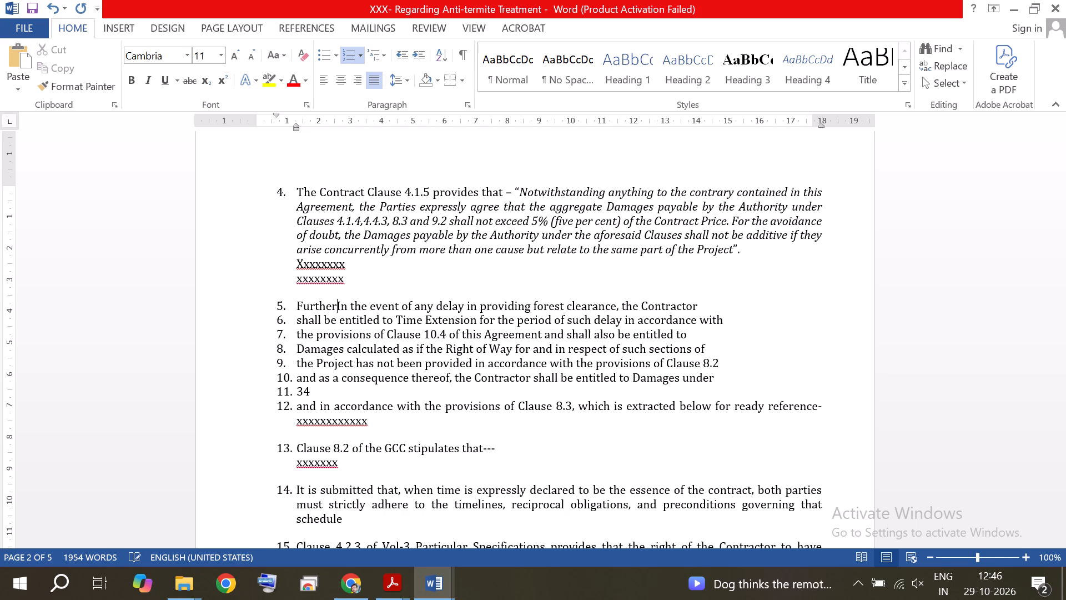
key("space")
type("attention is draw")
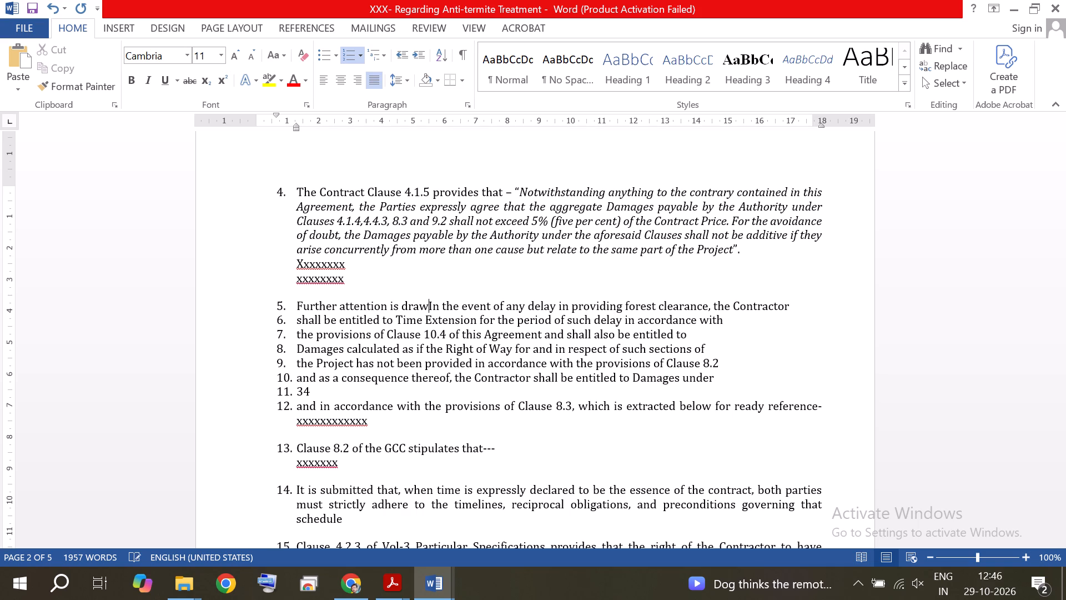
type("n to")
key("space")
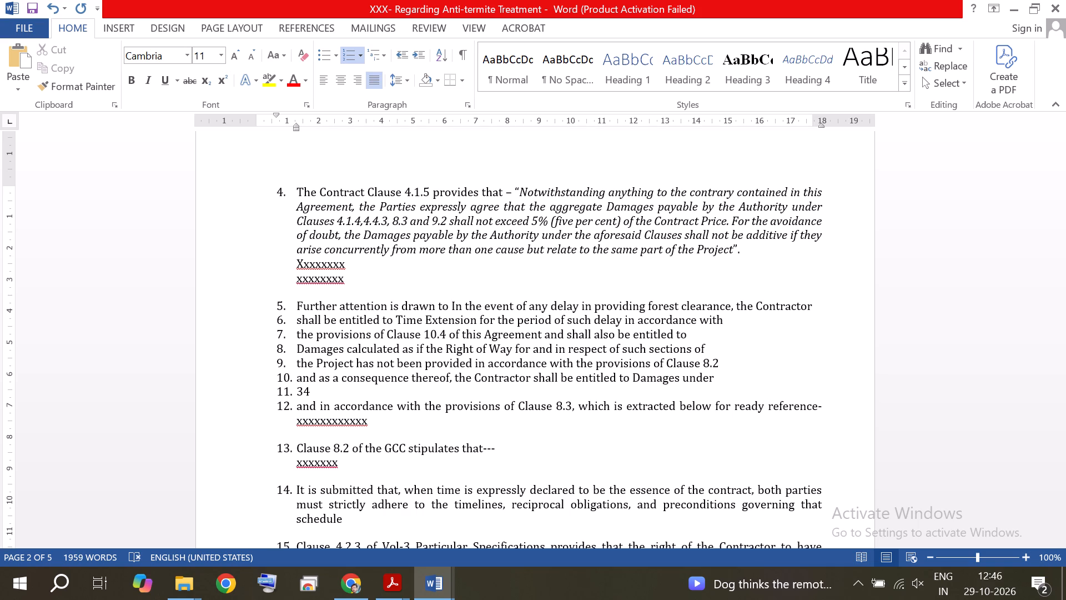
Switch to the contract PDF in Adobe Acrobat to recheck the copied forest-clearance passage, and return to the letter in Word.
left_click(396, 584)
left_click(266, 506)
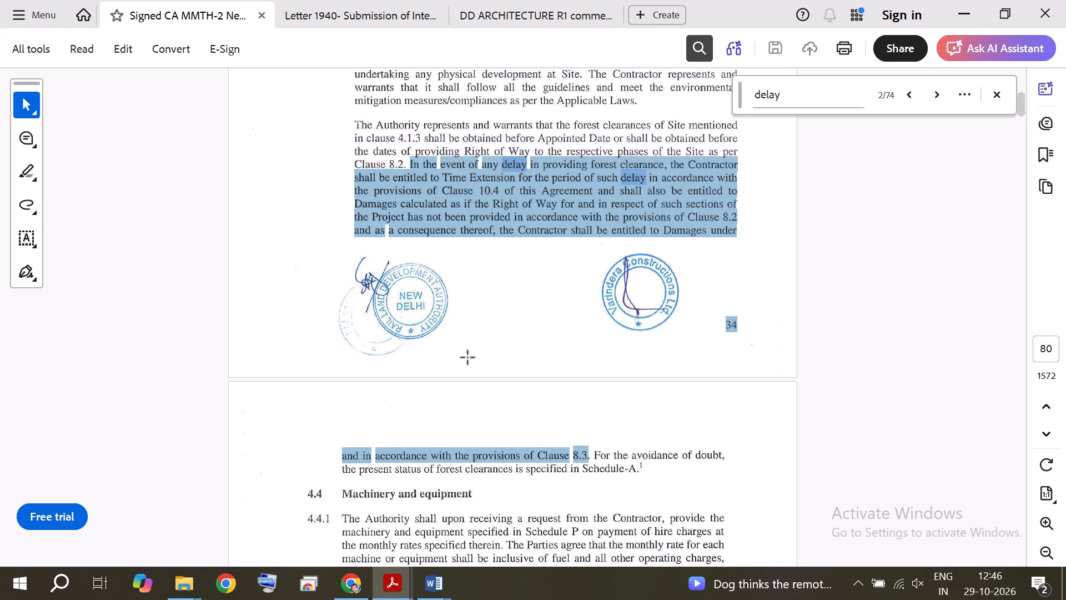
left_click(432, 579)
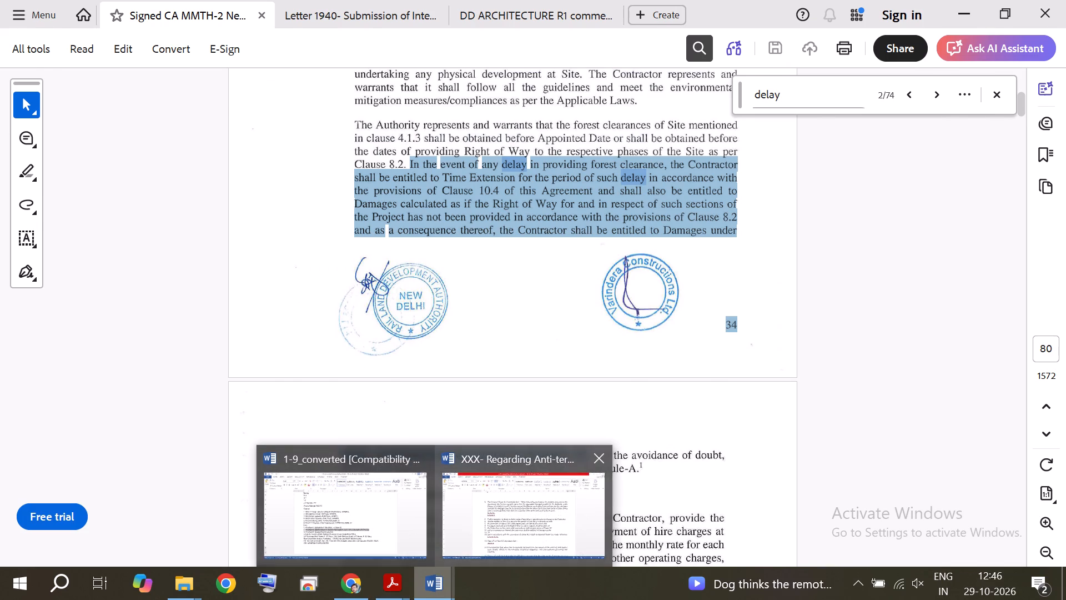
left_click(500, 493)
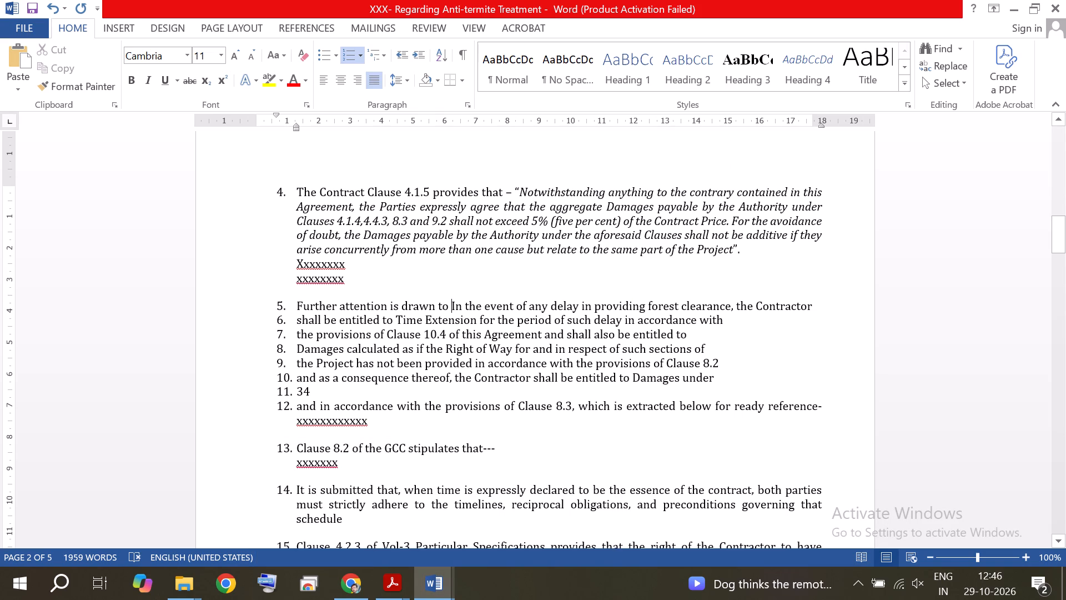
Extend paragraph 5's lead-in after 'Further attention is drawn to' with 'Clause 4.3 of Contract Agreement'.
key("shift+c")
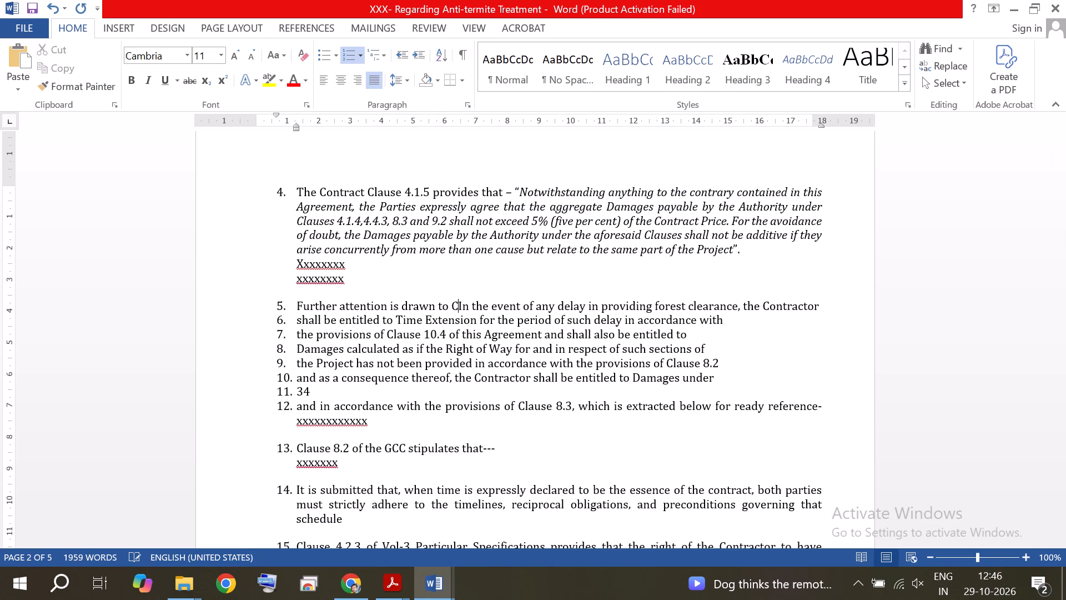
type("lay")
key("BackSpace")
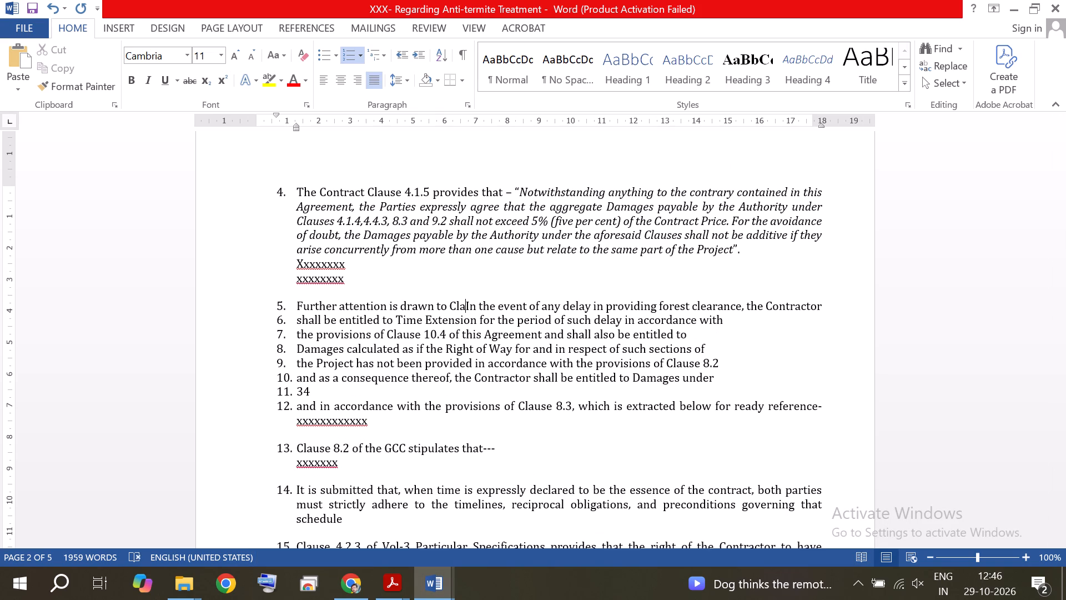
type("ause")
key("space")
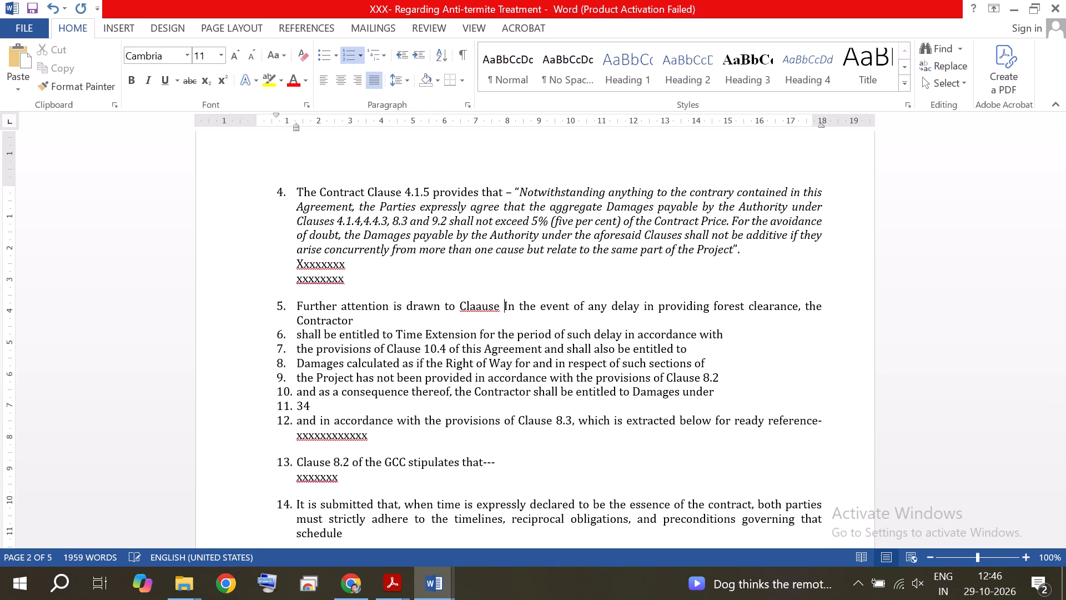
type("4.3")
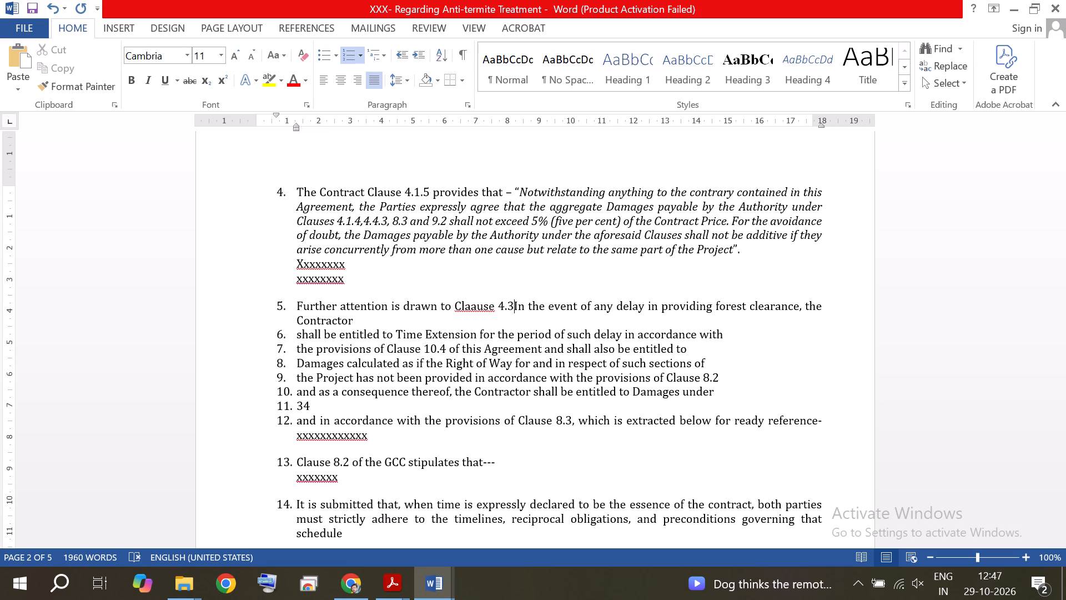
key("space")
type("of")
key("space")
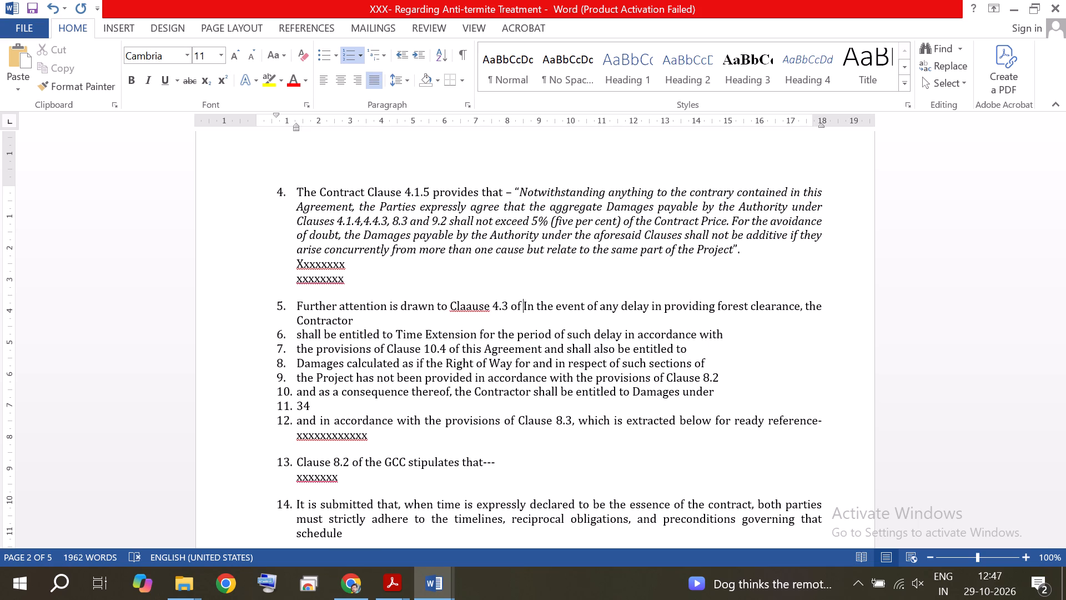
key("shift+c")
type("ontract")
key("space")
type("Agreement")
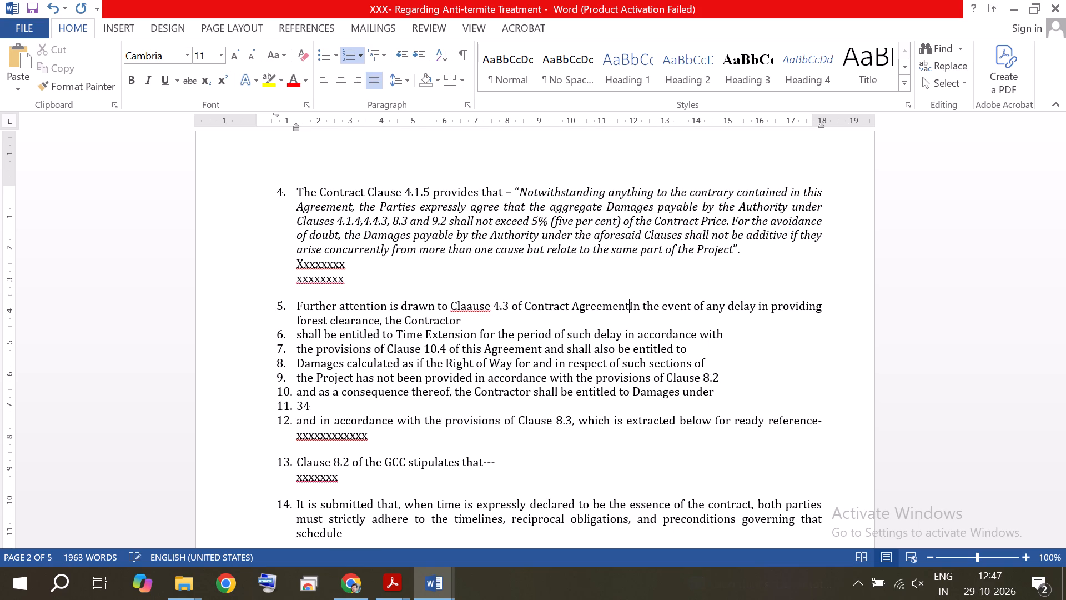
key("space")
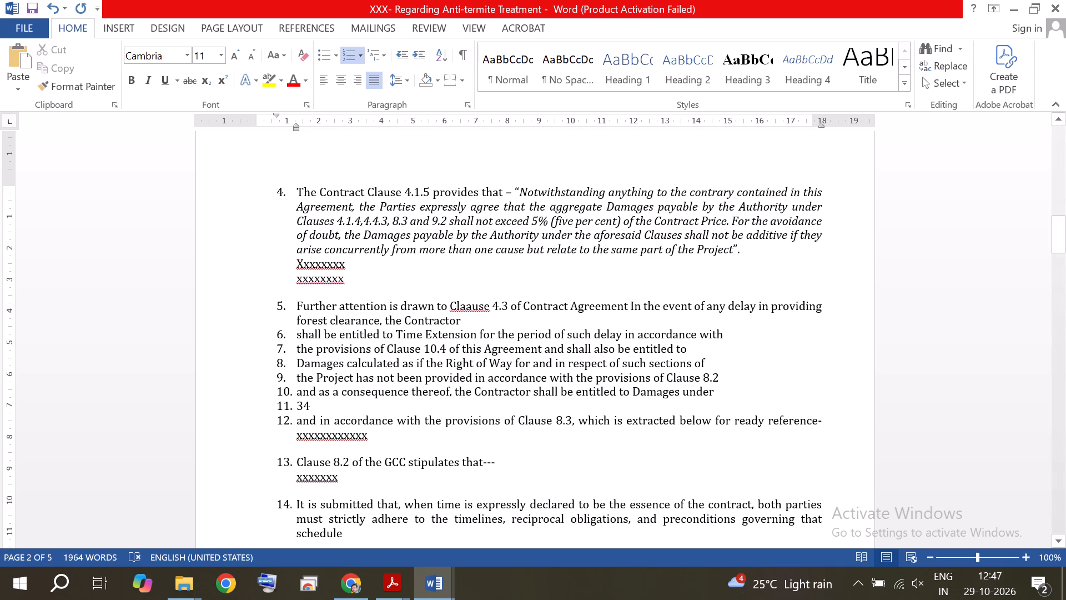
Move the phrase 'extracted below for ready reference' from the end of the pasted passage to directly after 'Contract Agreement' in paragraph 5.
left_click_drag(626, 418, 818, 421)
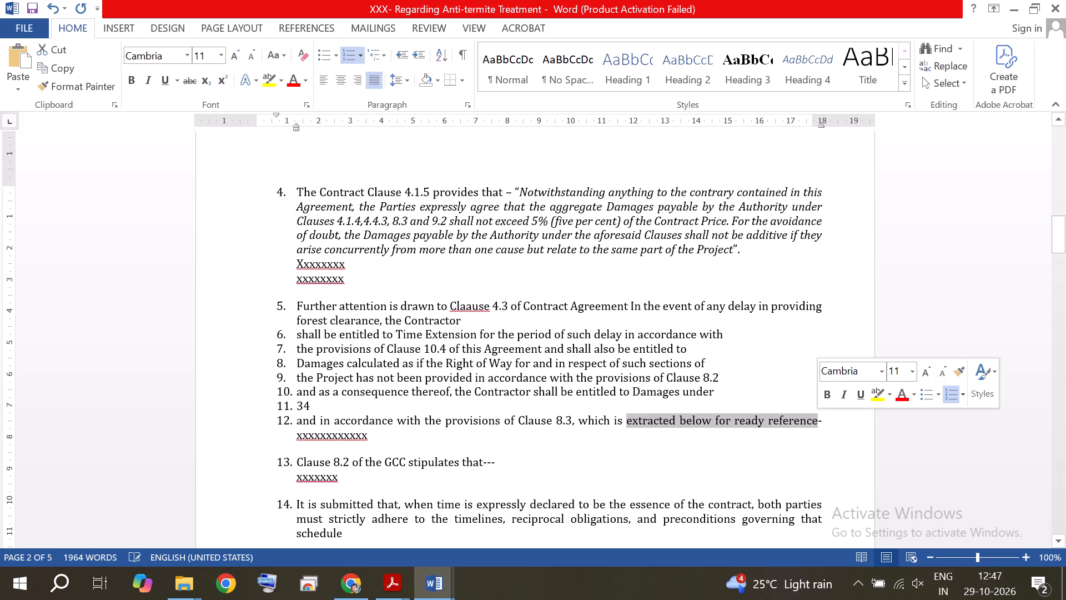
left_click_drag(792, 423, 633, 306)
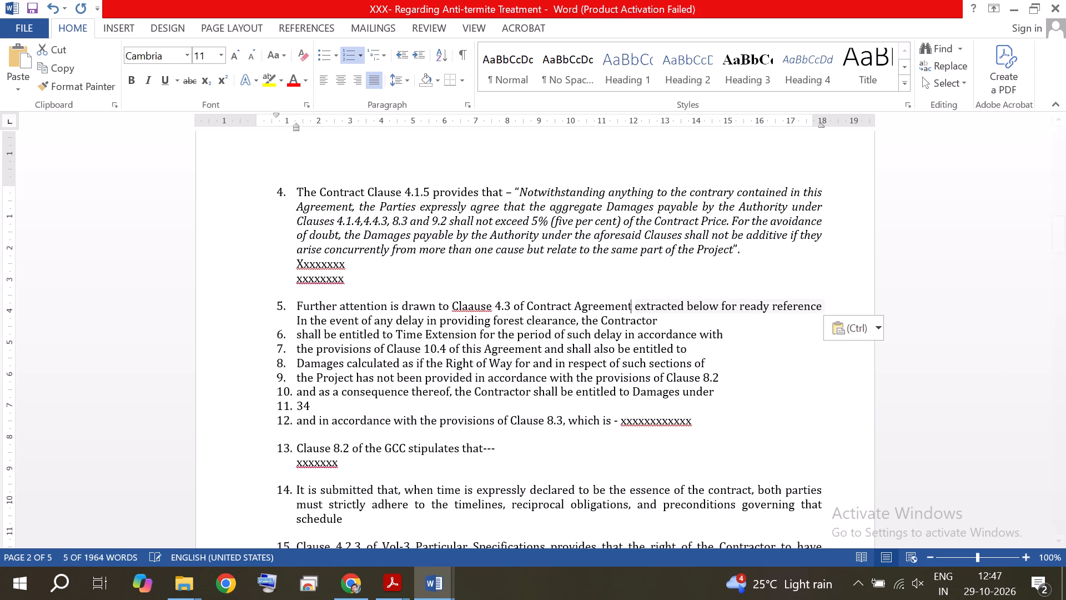
Insert a dash and an opening quotation mark directly before 'In the event of any delay' in paragraph 5.
left_click(822, 306)
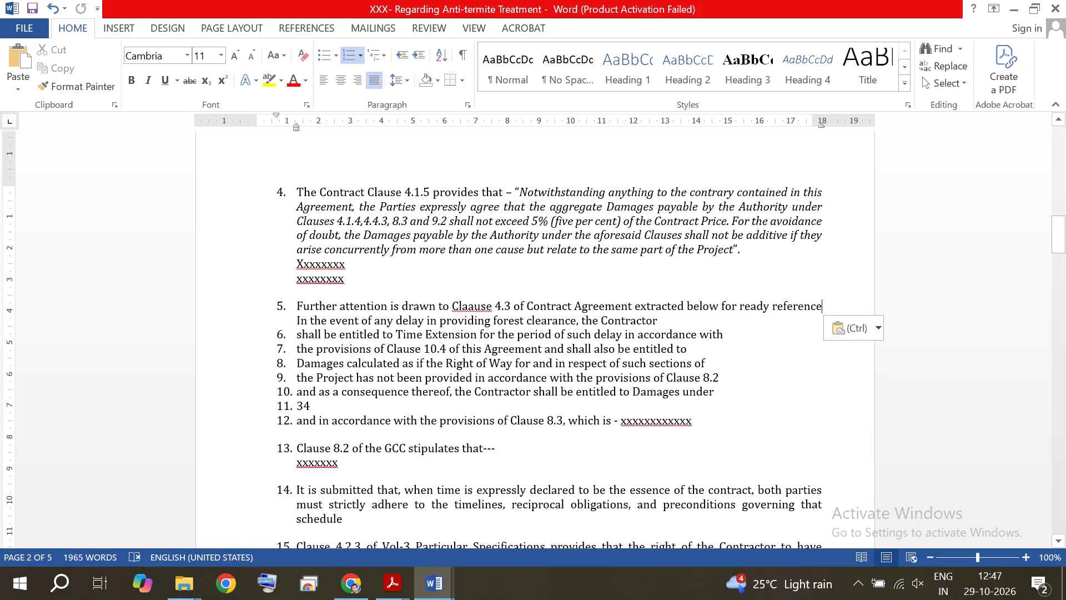
key("space")
type("-")
key("space")
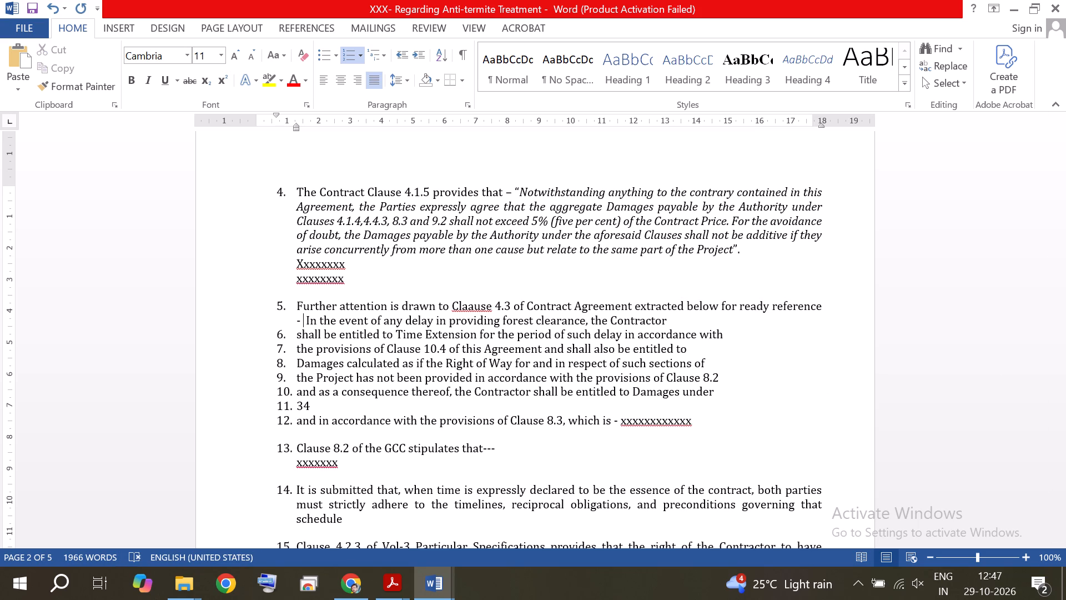
key("shift+quotedbl")
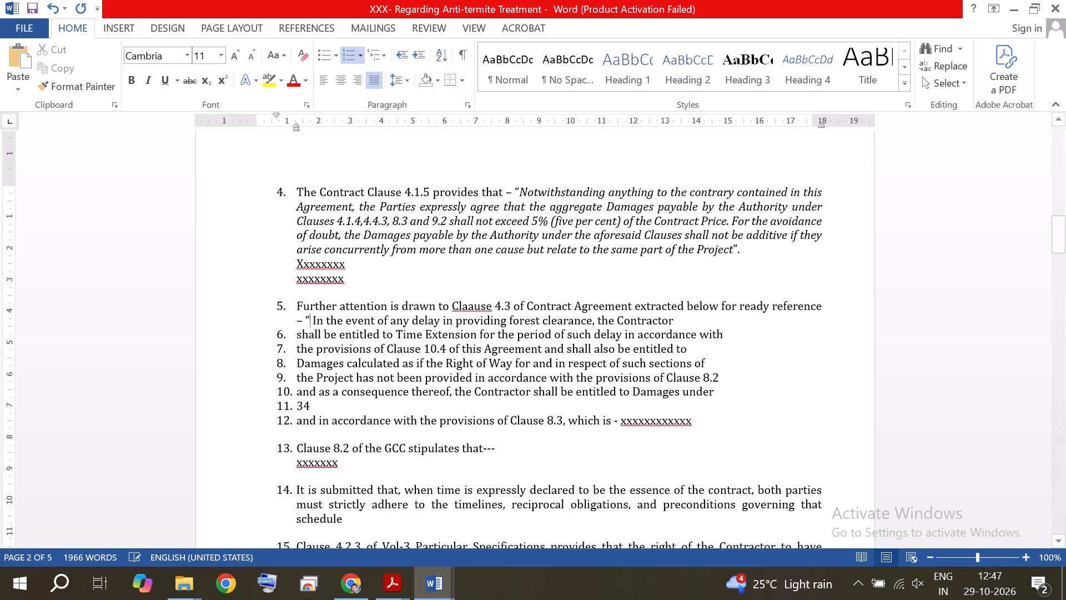
key("Delete")
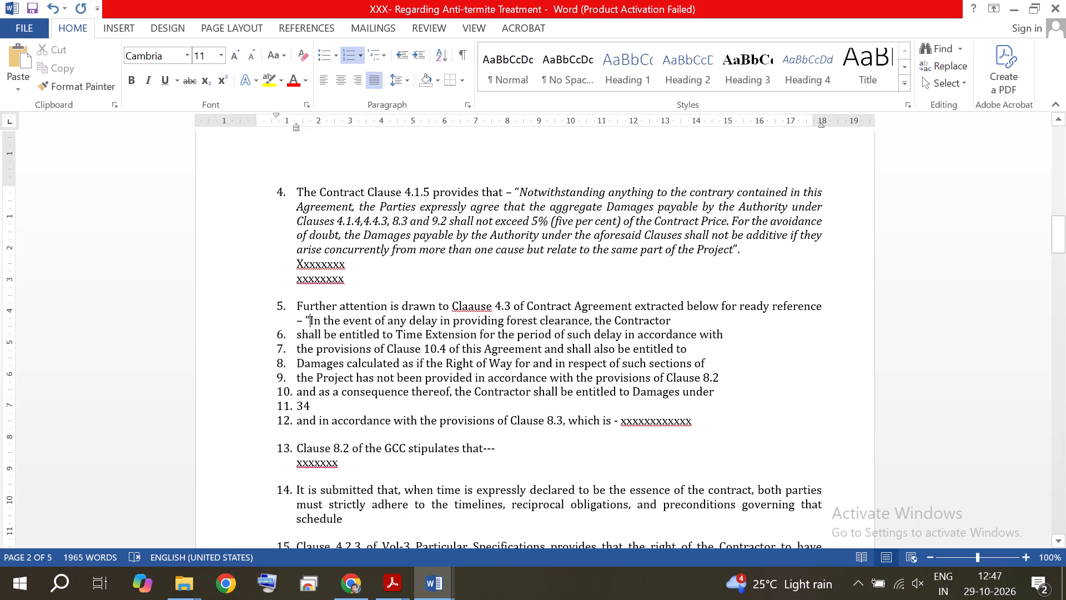
Join the numbered line starting 'shall be entitled to Time Extension' onto paragraph 5 after 'the Contractor', separated by a single space.
left_click(298, 334)
key("BackSpace")
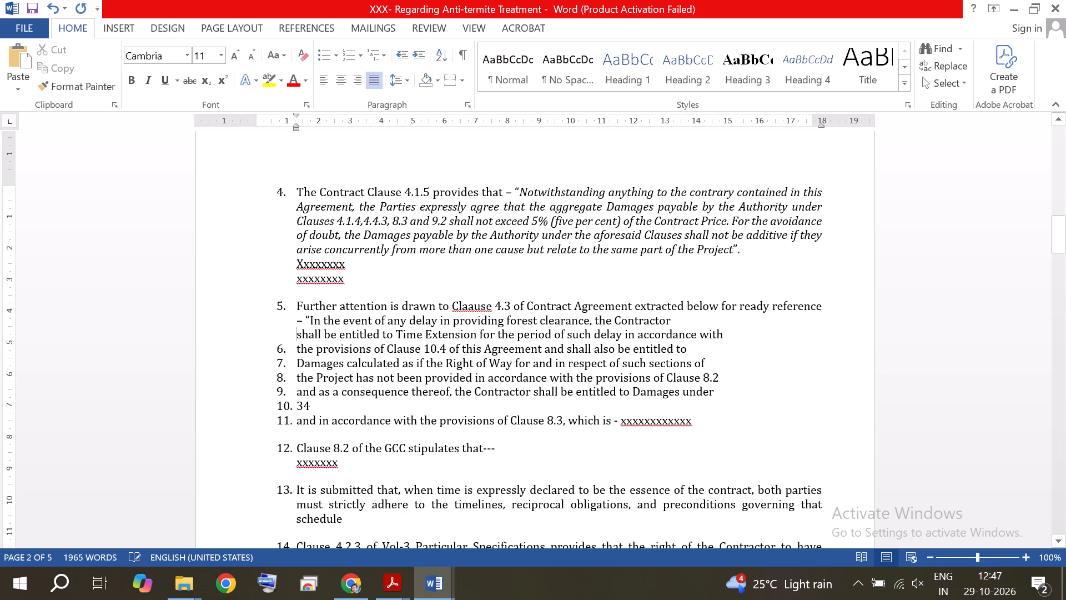
key("BackSpace")
key("space")
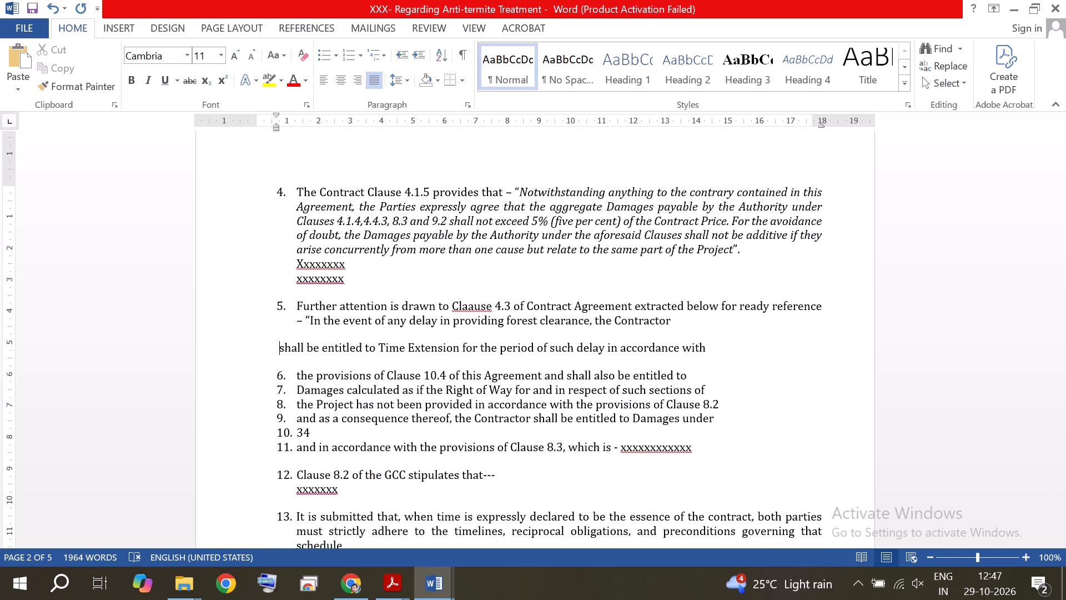
key("BackSpace")
key("BackSpace")
key("BackSpace")
key("space")
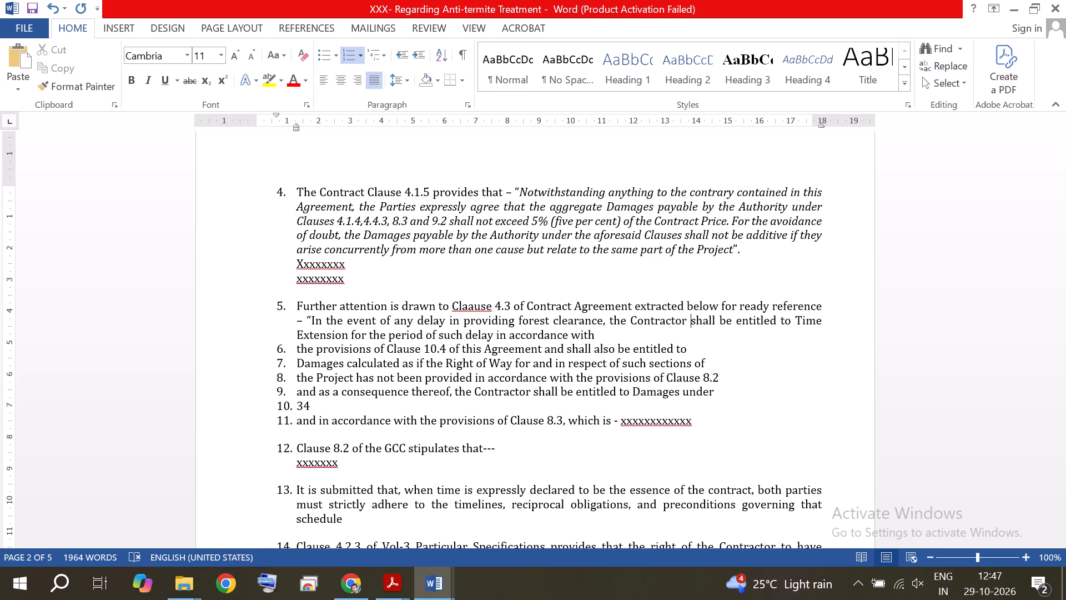
Merge the next four numbered lines, from 'the provisions of Clause 10.4' through 'entitled to Damages under', into paragraph 5 as continuous text.
left_click(609, 334)
key("Delete")
key("space")
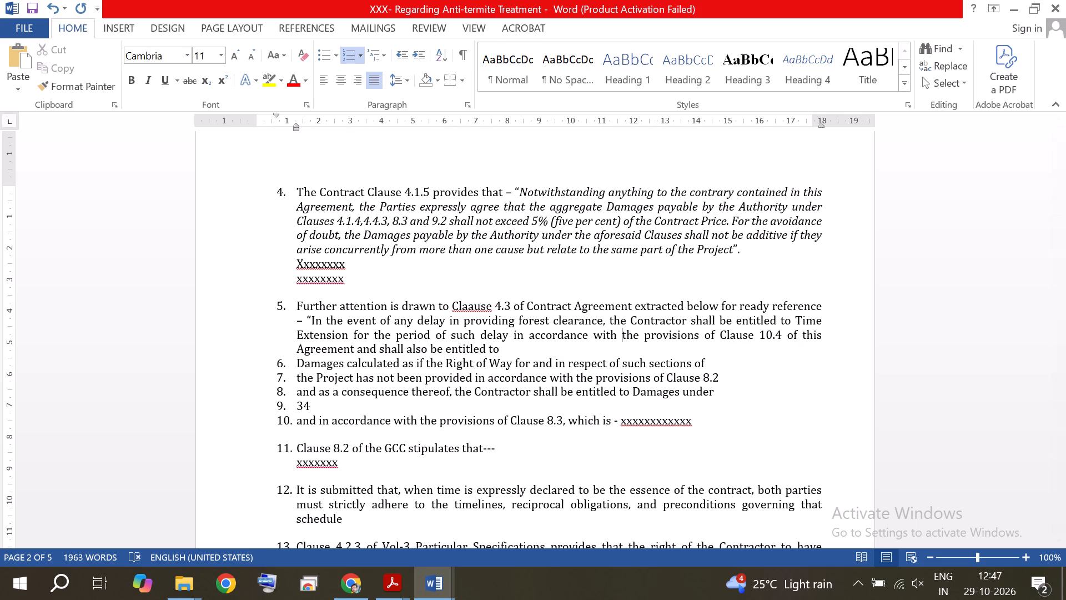
left_click(544, 352)
key("Delete")
key("space")
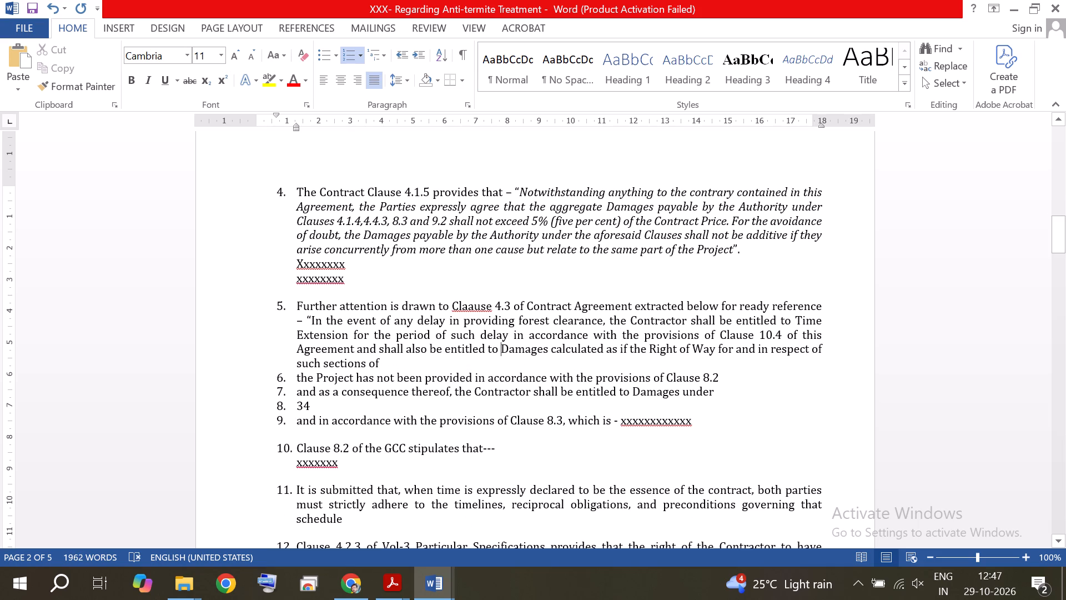
left_click(446, 362)
key("Delete")
key("space")
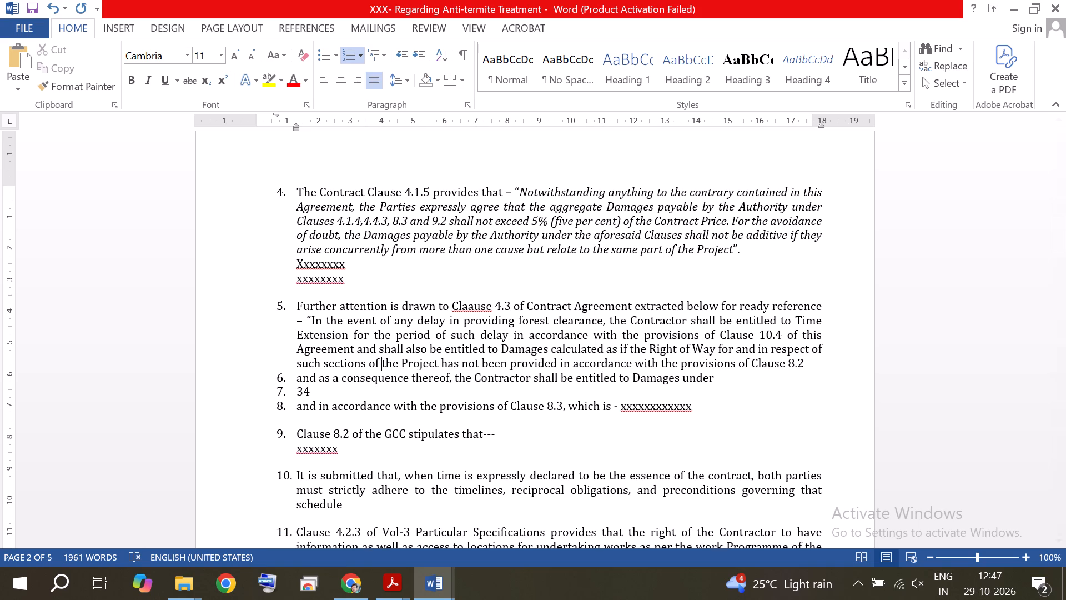
left_click(811, 361)
key("Delete")
key("space")
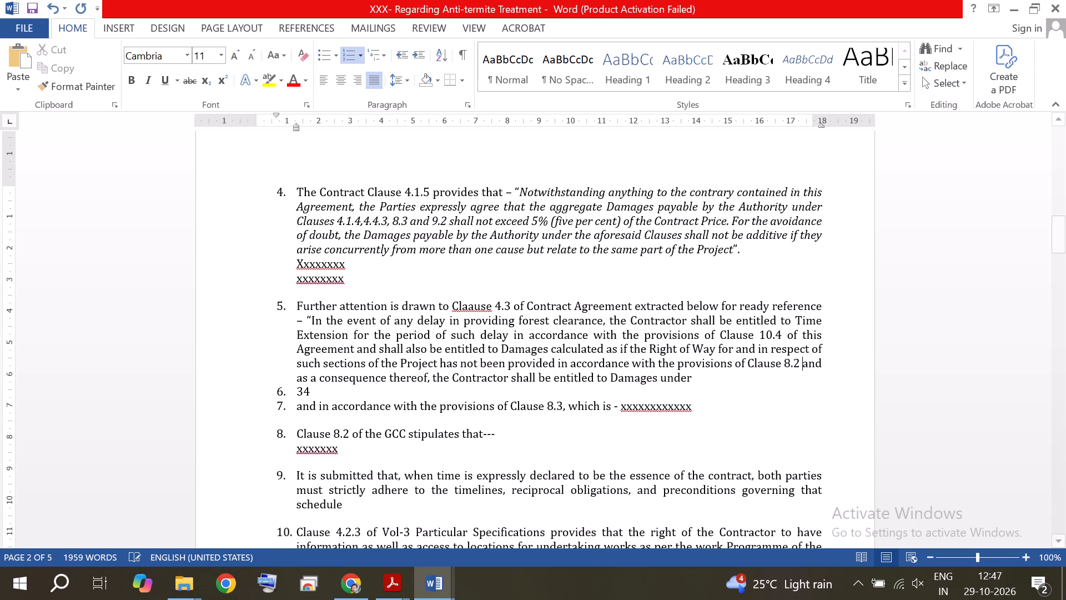
Check the passage's page break in the contract PDF in Adobe Acrobat, and in Word remove the stray '34' and join 'and in accordance with' to paragraph 5.
left_click(708, 383)
left_click(399, 585)
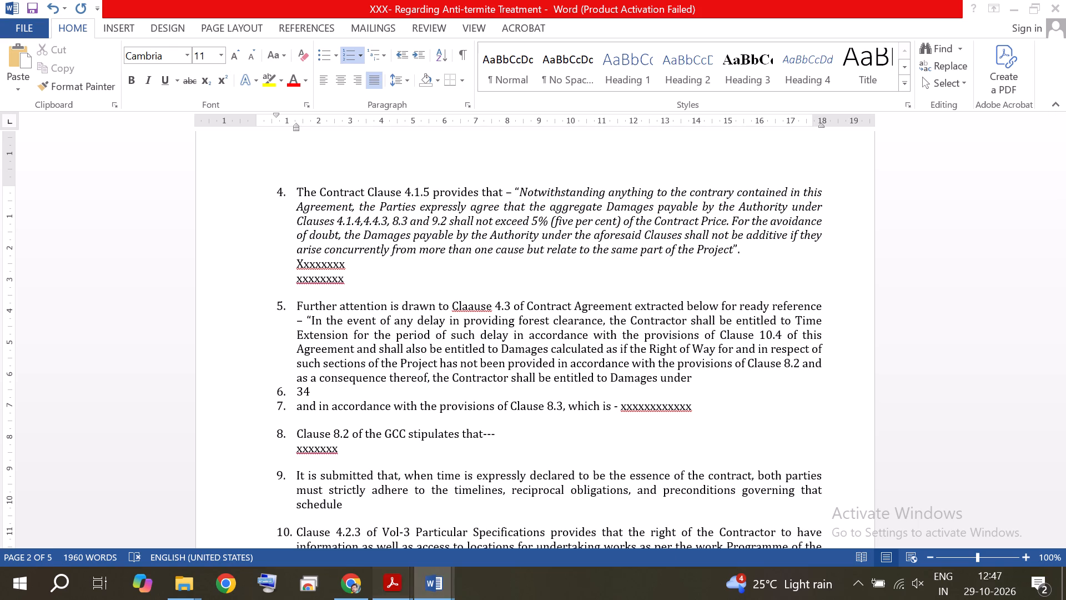
left_click(260, 517)
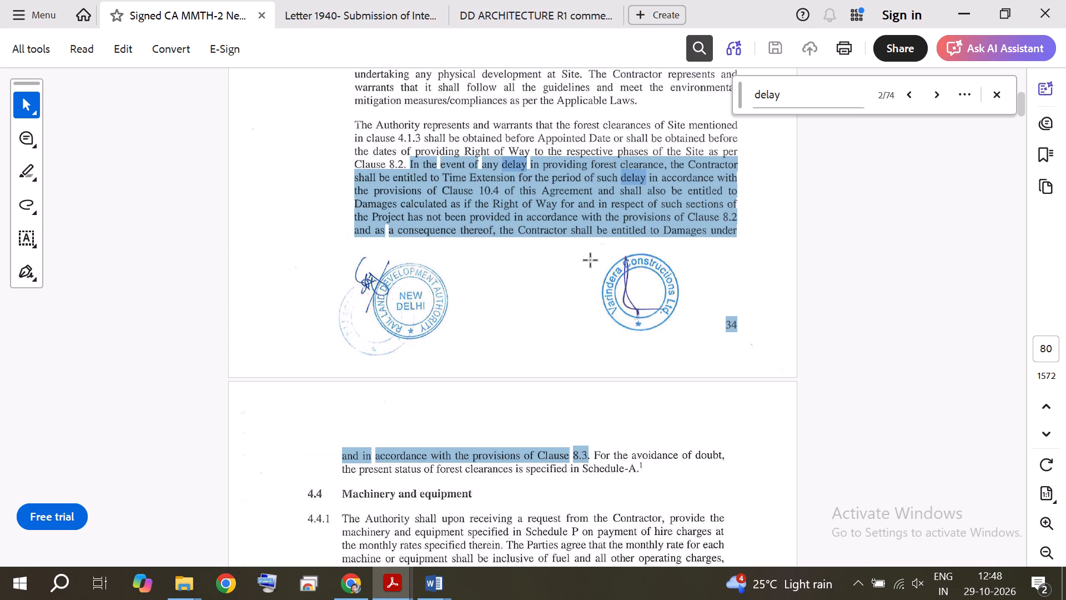
left_click(432, 589)
left_click(521, 541)
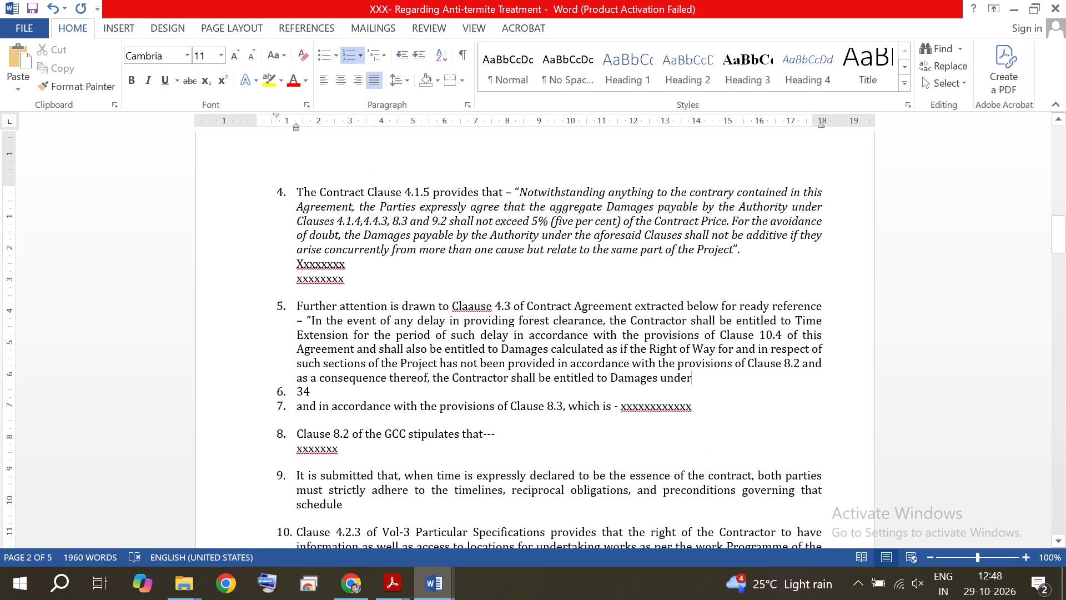
key("Delete")
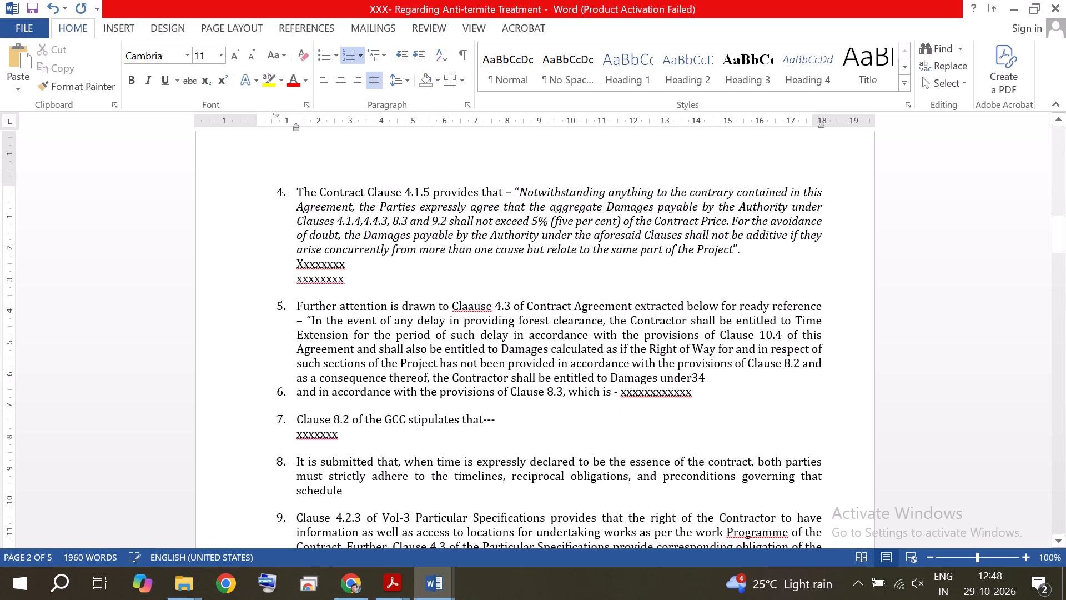
key("Delete")
key("Delete")
key("Delete")
key("space")
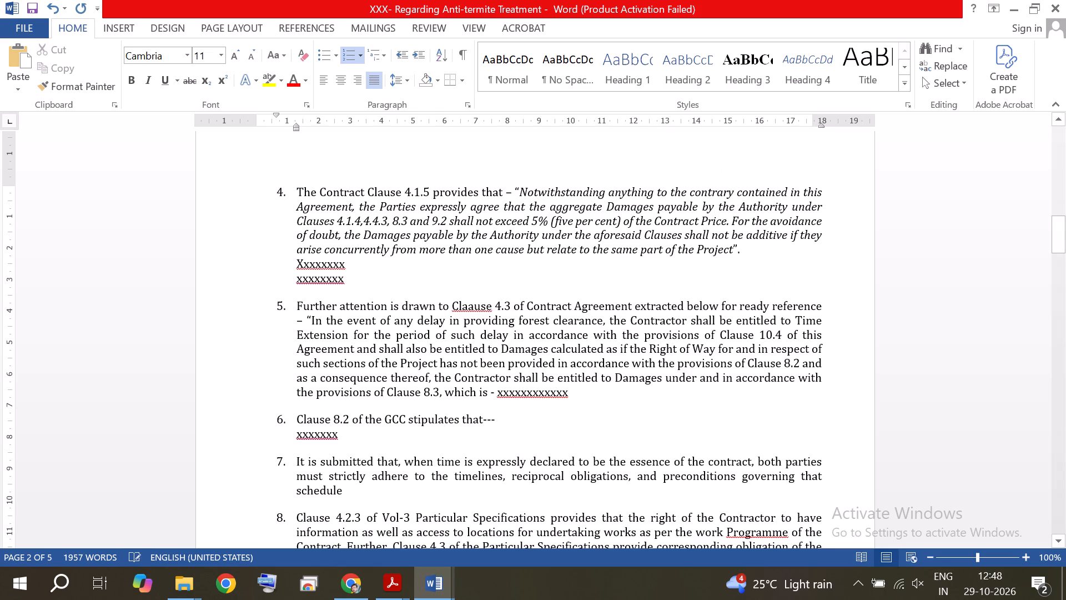
Delete ', which is -' and the x placeholder after 'Clause 8.3' and end paragraph 5 with a full stop.
left_click_drag(573, 394, 481, 394)
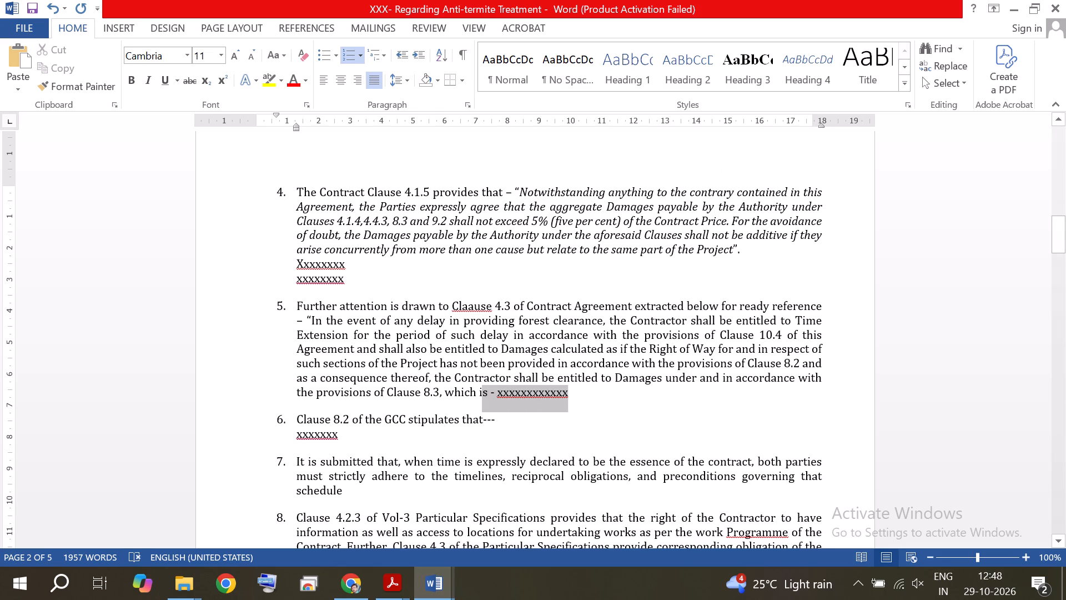
left_click_drag(481, 394, 460, 395)
key("BackSpace")
key("BackSpace")
key("BackSpace")
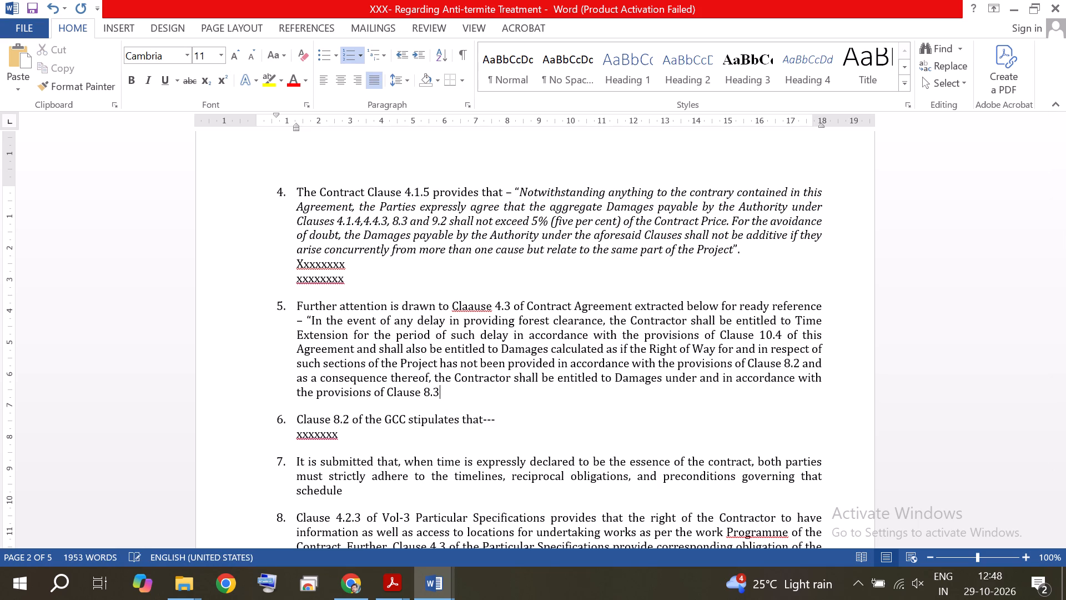
type(".")
key("space")
Italicise the quoted passage from 'In the event' through 'Clause 8.3' and add a closing quotation mark before the full stop.
left_click_drag(312, 321, 400, 346)
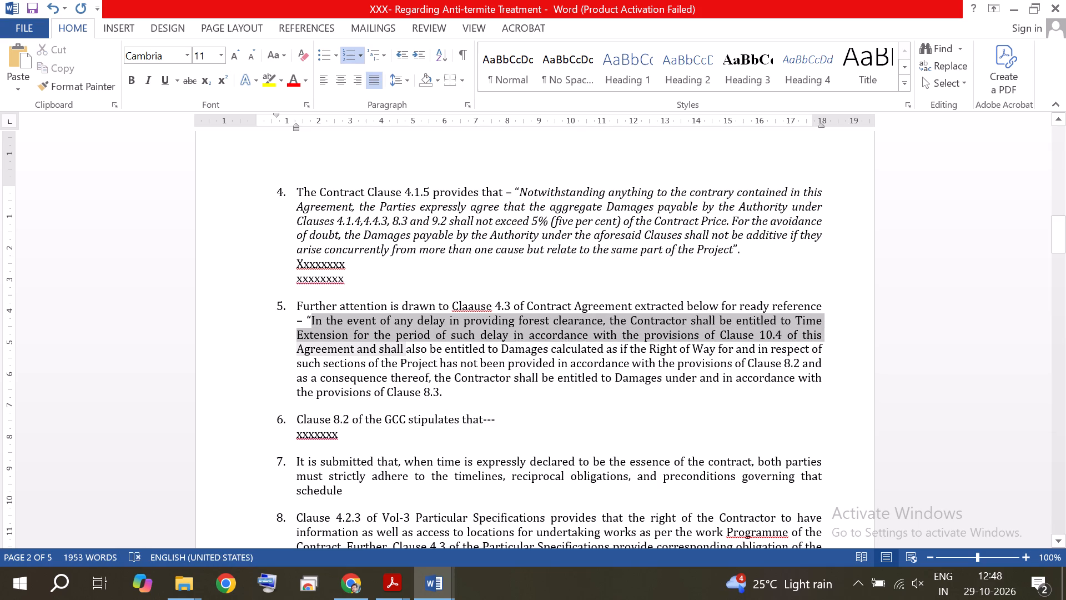
left_click_drag(400, 346, 439, 393)
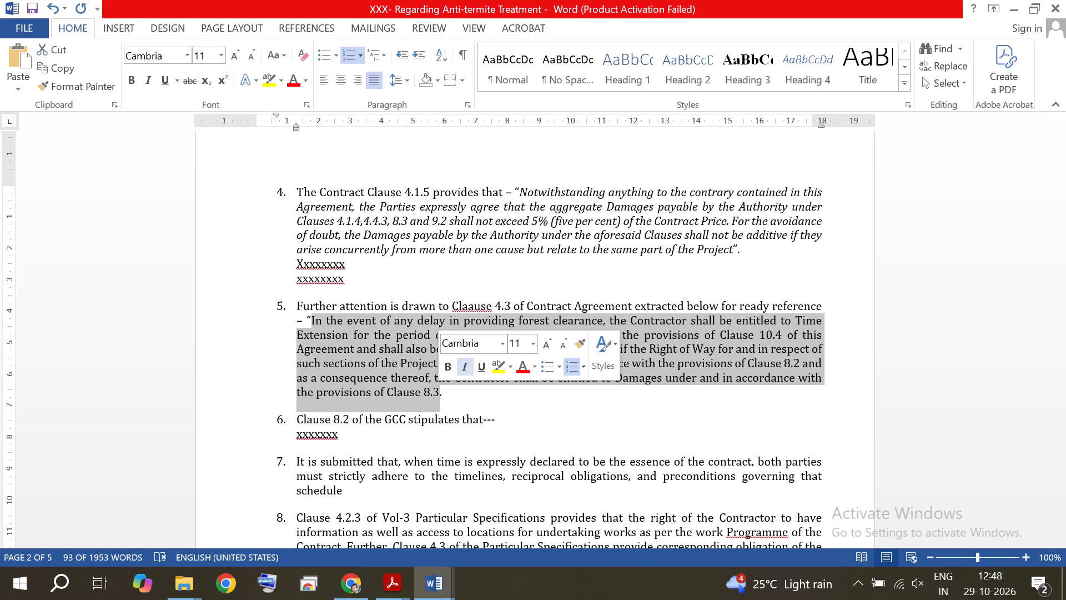
left_click(466, 363)
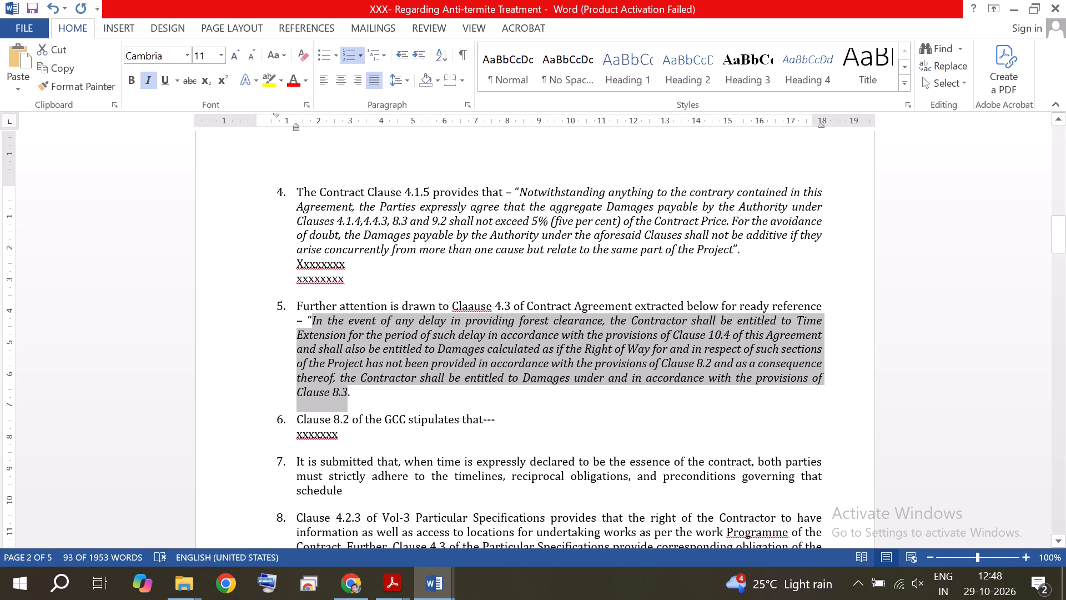
left_click(344, 392)
key("Right")
key("shift+quotedbl")
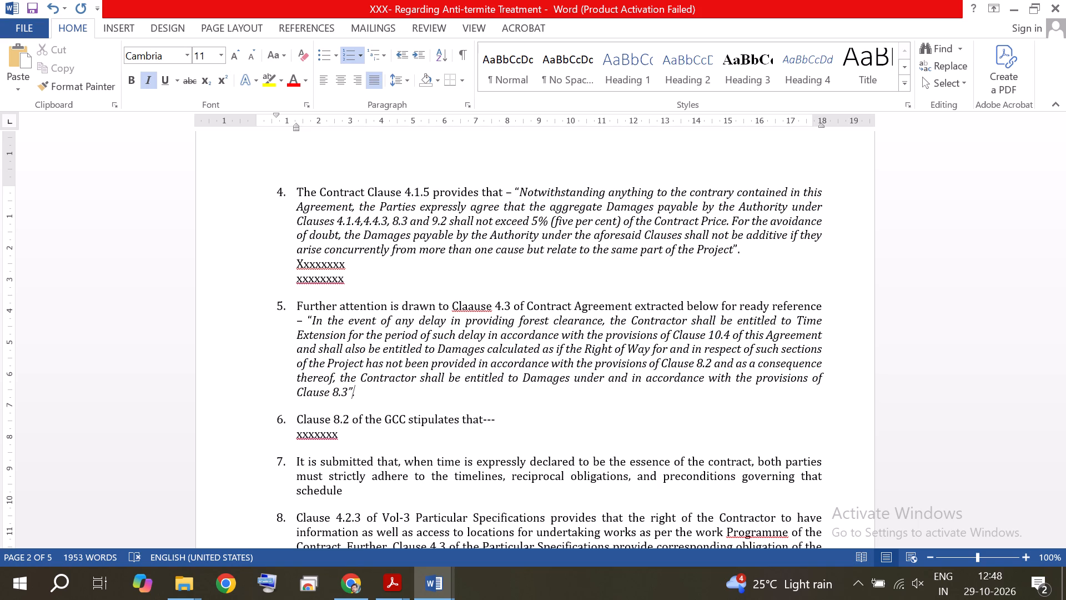
Correct the misspelled word before '4.3' in paragraph 5 to 'Clause'.
right_click(484, 304)
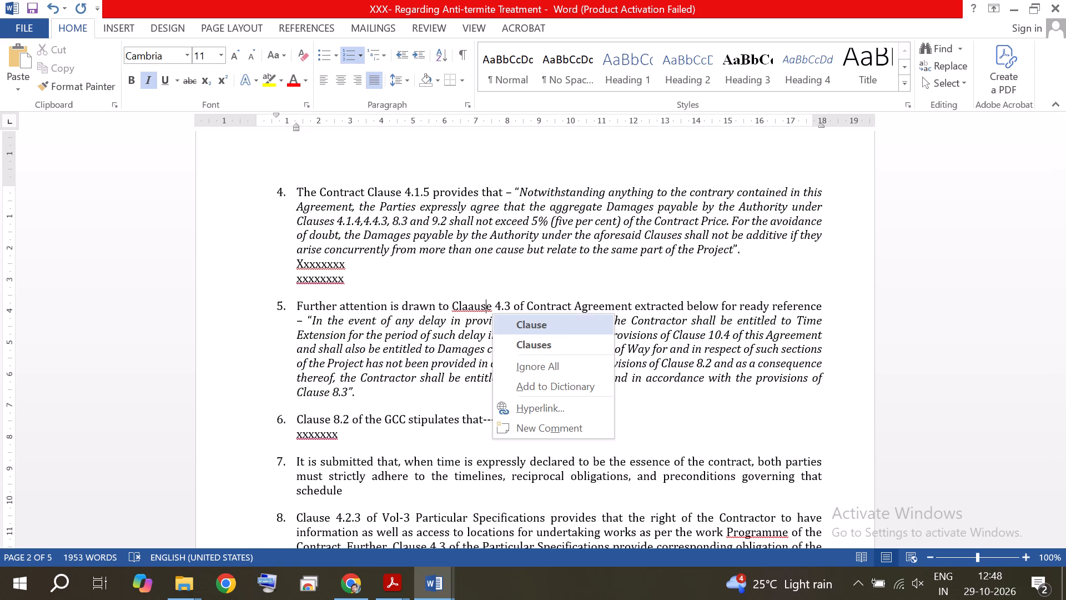
left_click(522, 316)
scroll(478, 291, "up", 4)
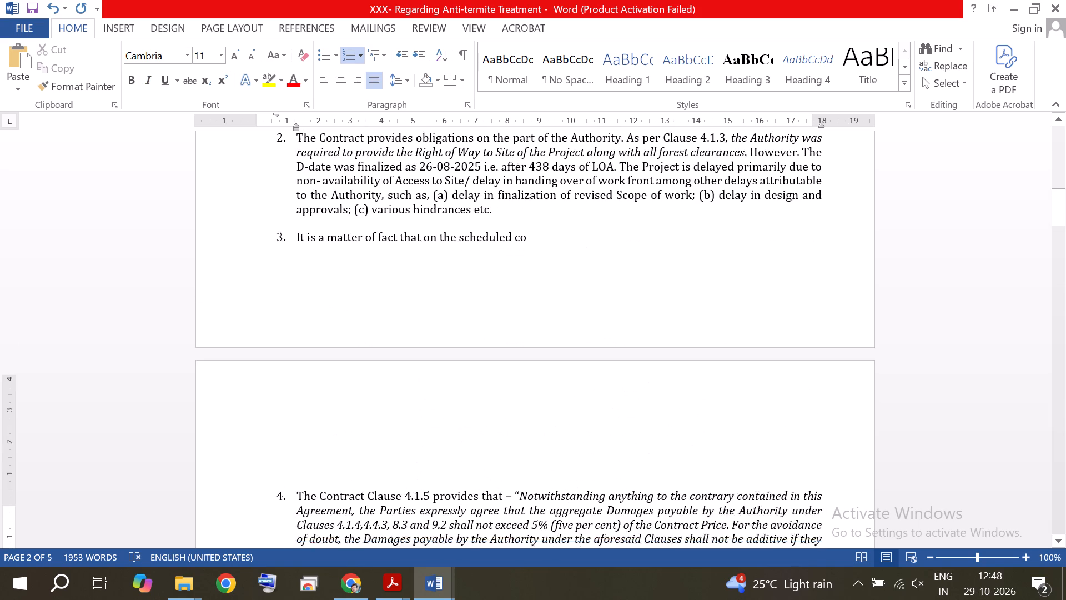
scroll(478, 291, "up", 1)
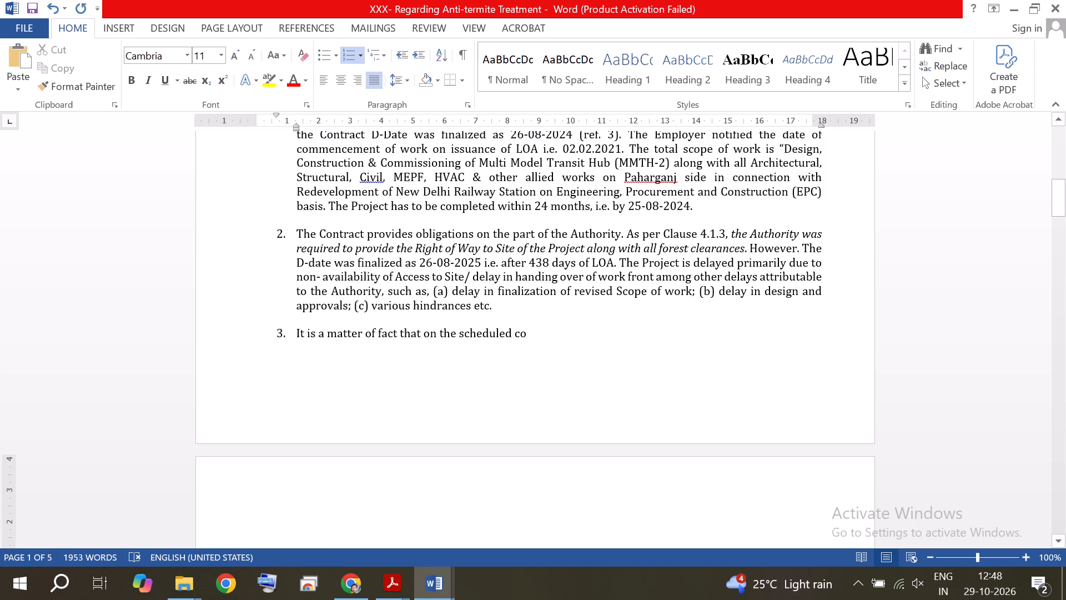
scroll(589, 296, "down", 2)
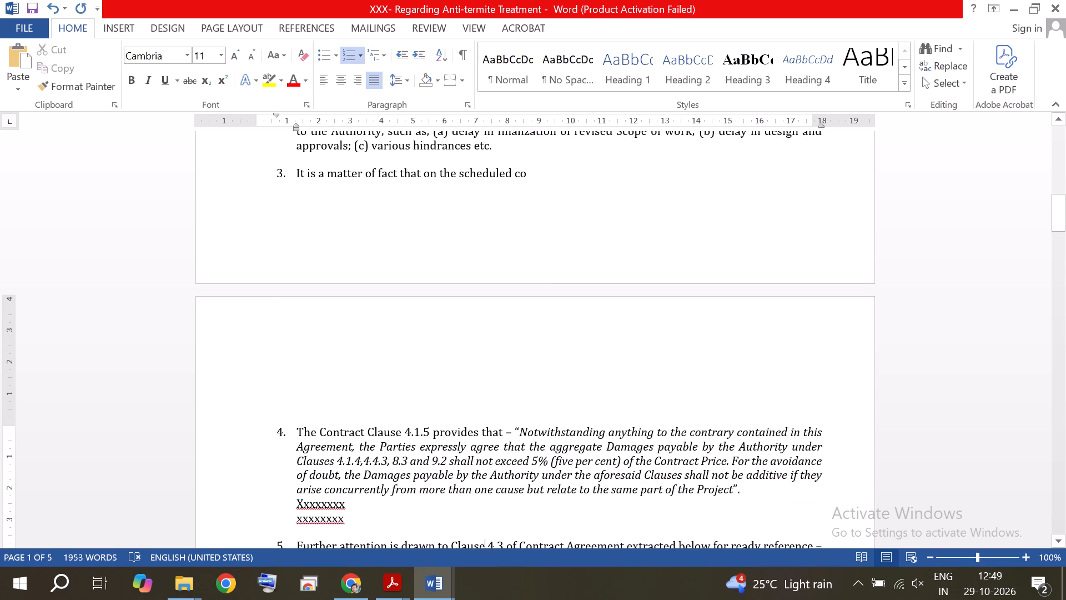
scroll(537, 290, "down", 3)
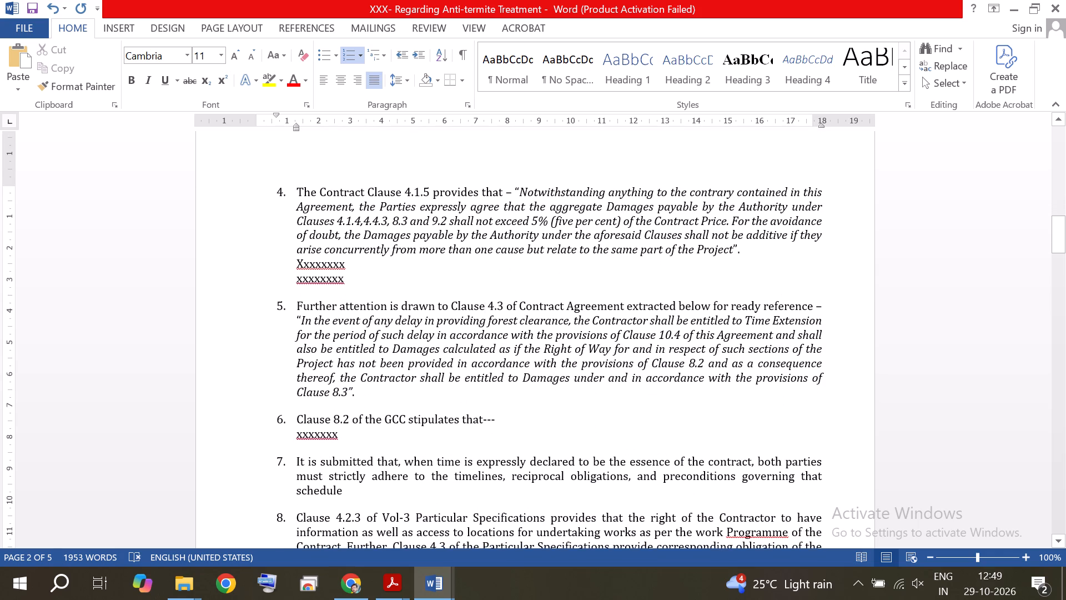
In the signed contract PDF in Adobe Acrobat, find the 'delay' match in Clause 8.2.3 and copy its text from 'The Authority shall' through 'Clause 8.3'.
left_click(399, 585)
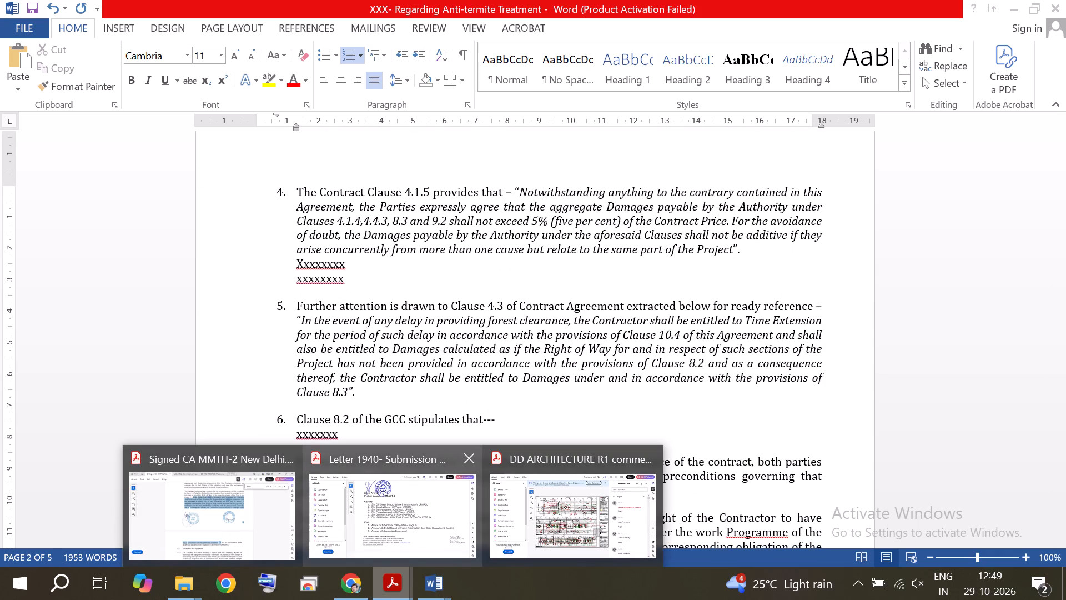
left_click(274, 492)
left_click(936, 98)
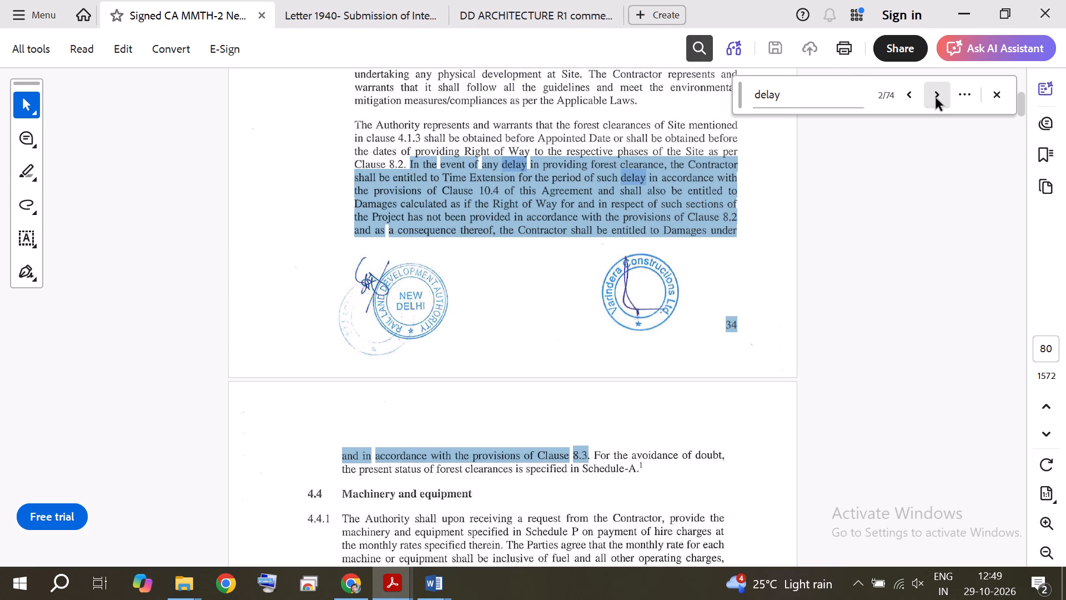
left_click(936, 98)
left_click(936, 98)
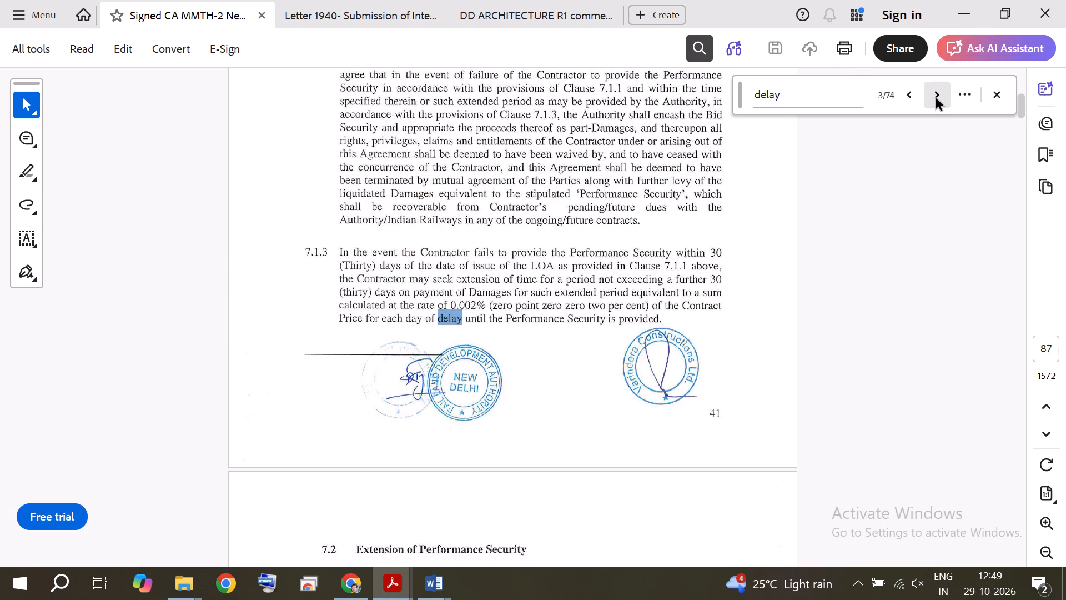
left_click(936, 98)
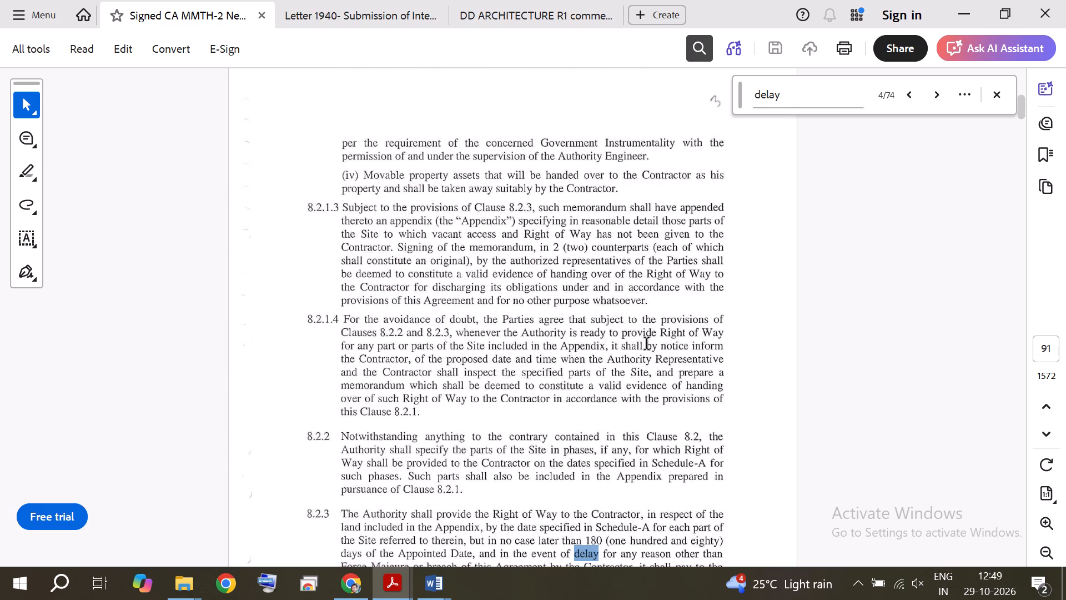
scroll(647, 344, "down", 1)
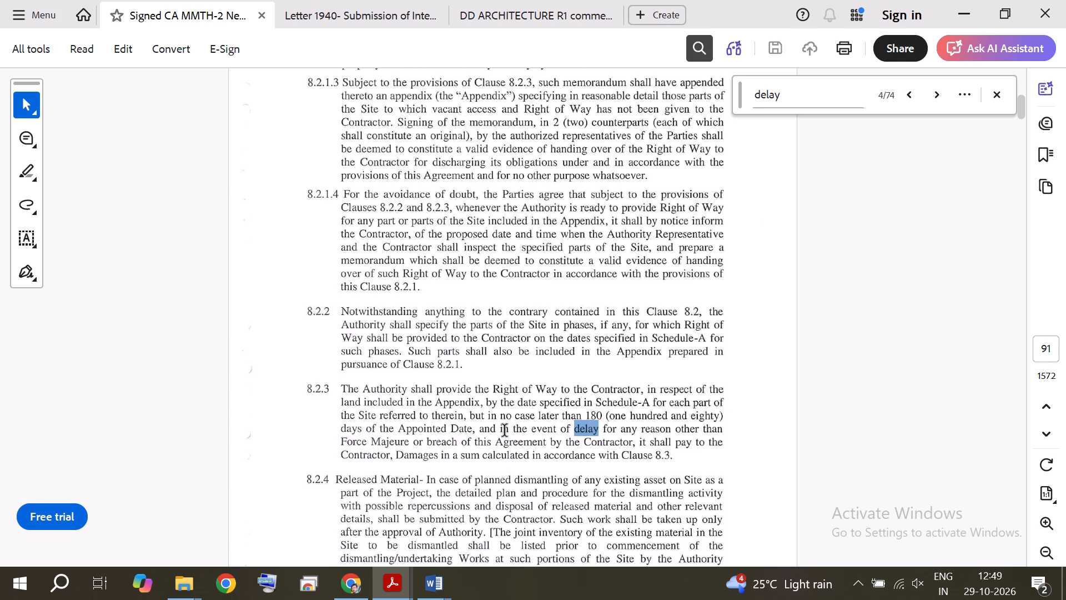
left_click_drag(502, 431, 605, 441)
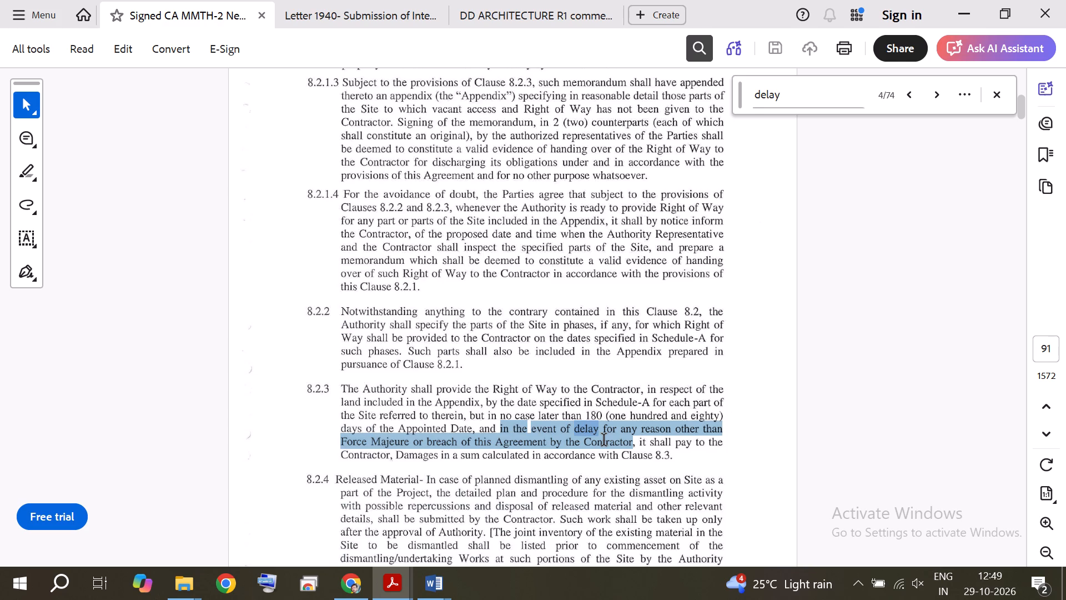
left_click_drag(605, 441, 674, 458)
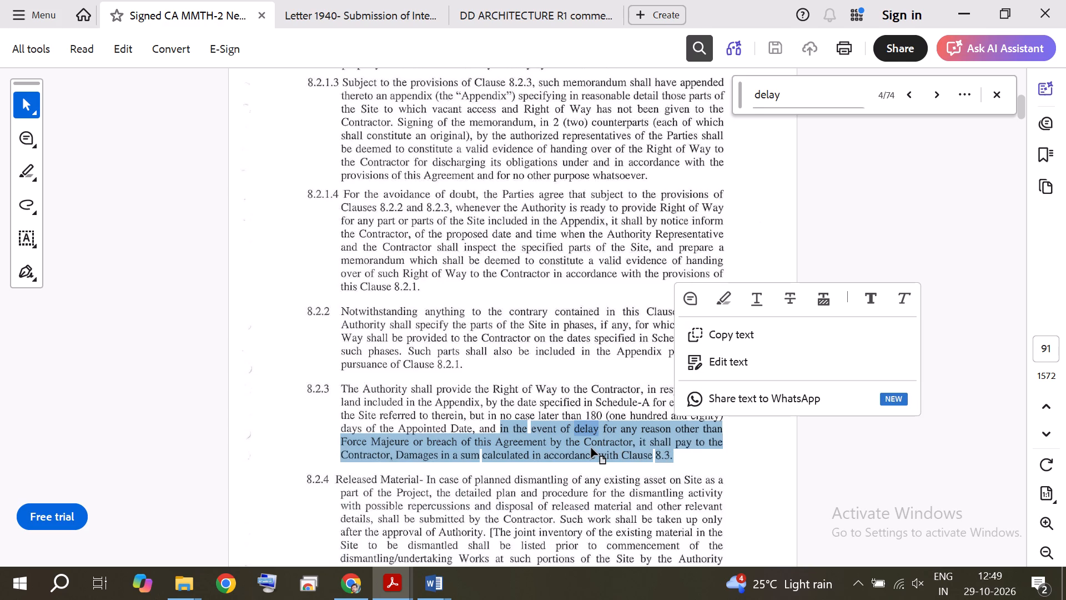
left_click(446, 432)
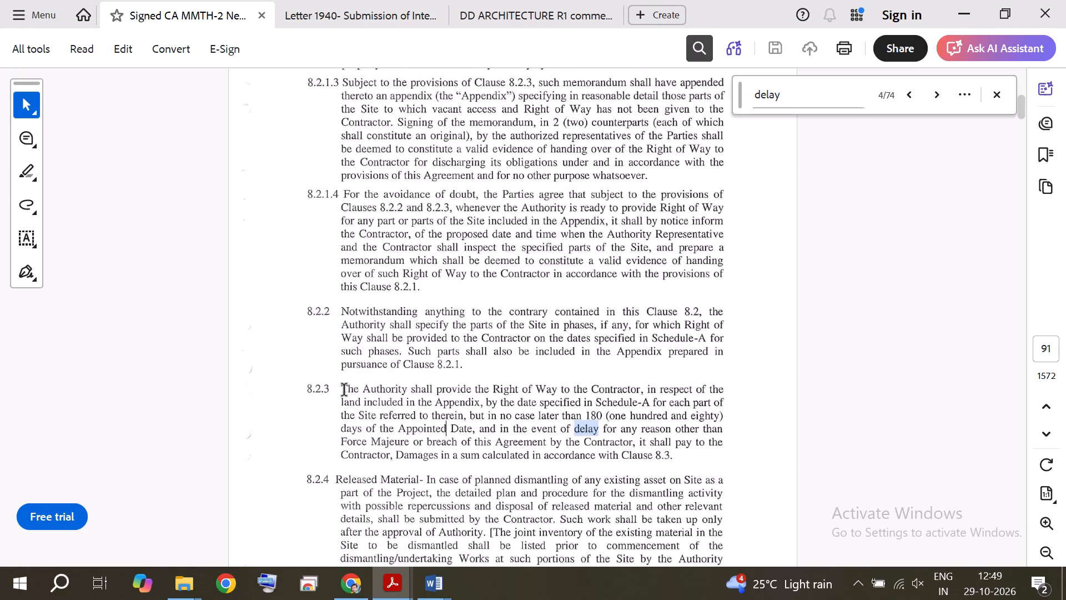
left_click_drag(343, 389, 644, 442)
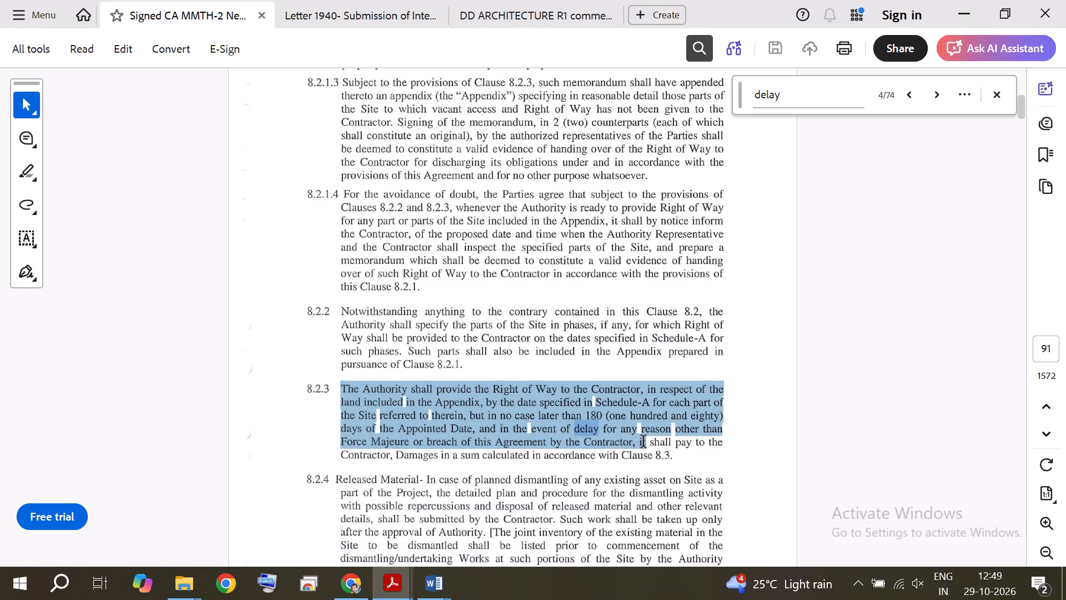
left_click_drag(644, 442, 658, 452)
right_click(547, 417)
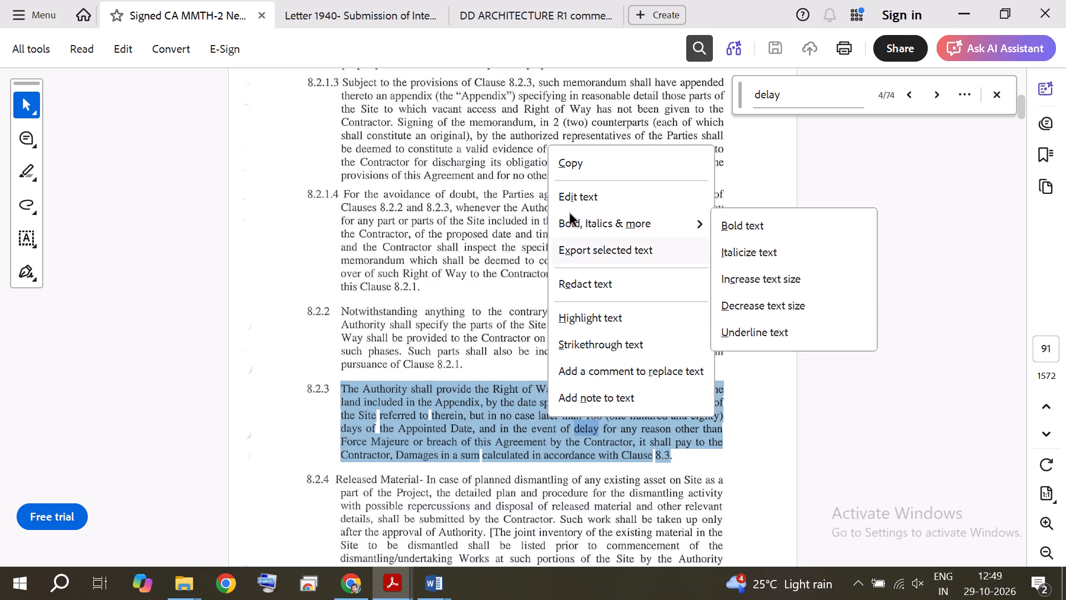
left_click(581, 168)
Back in the Word letter, change the clause number at the start of paragraph 6 to 8.2.3.
left_click(434, 596)
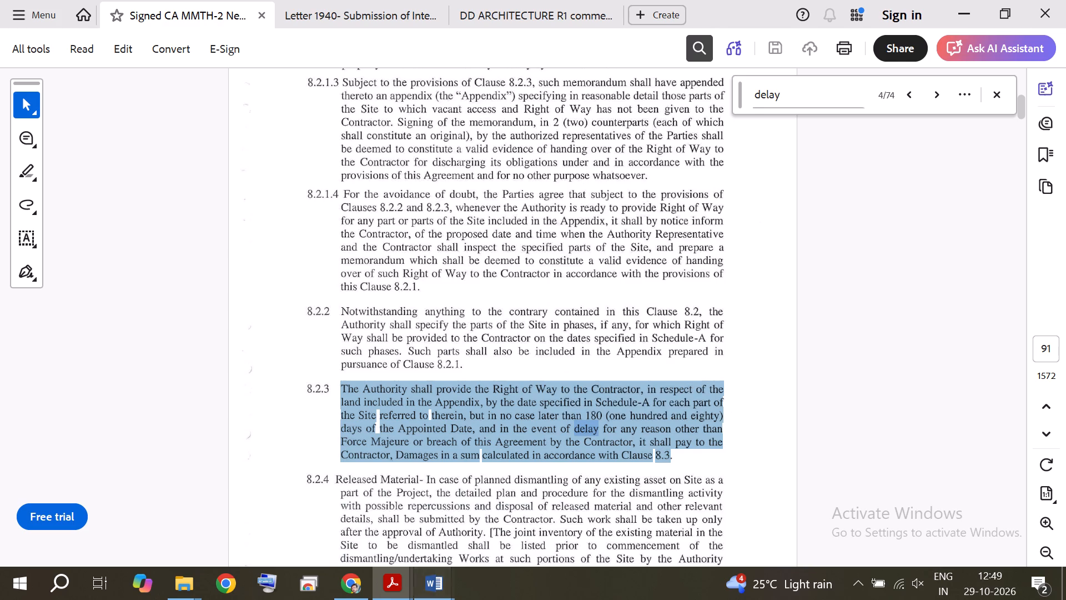
left_click(470, 502)
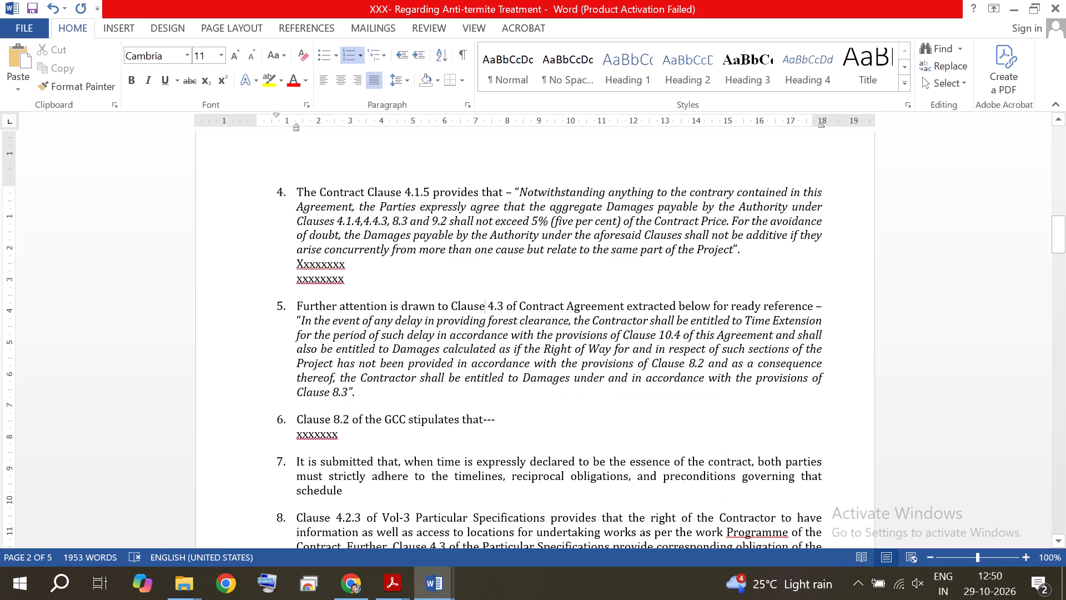
left_click(348, 419)
type(".3")
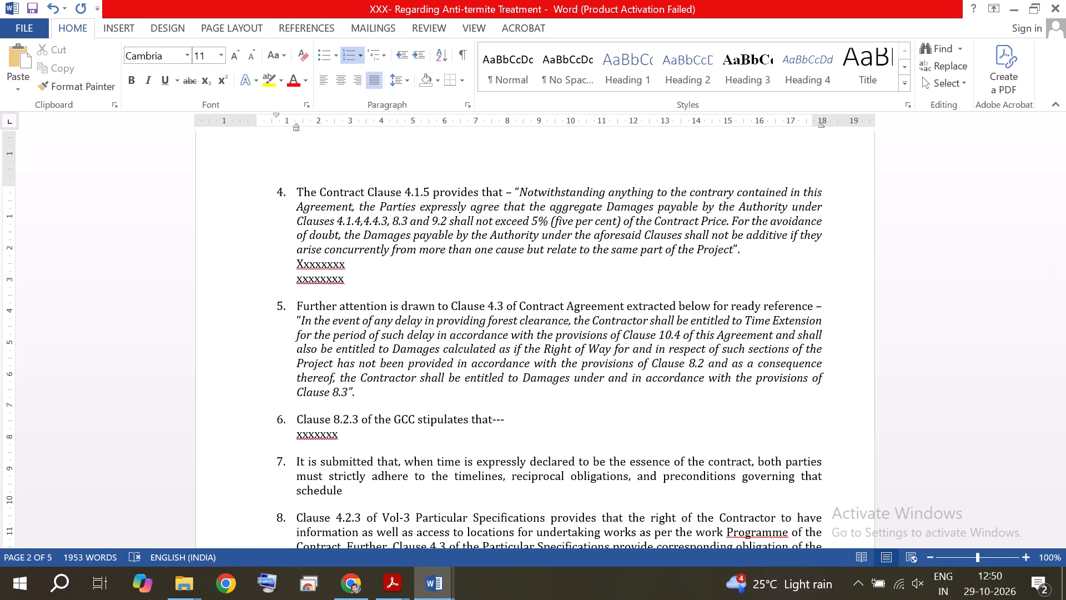
key("space")
key("Delete")
Replace 'GCC' in paragraph 6 with 'Contract Agreement'.
left_click_drag(395, 422, 418, 421)
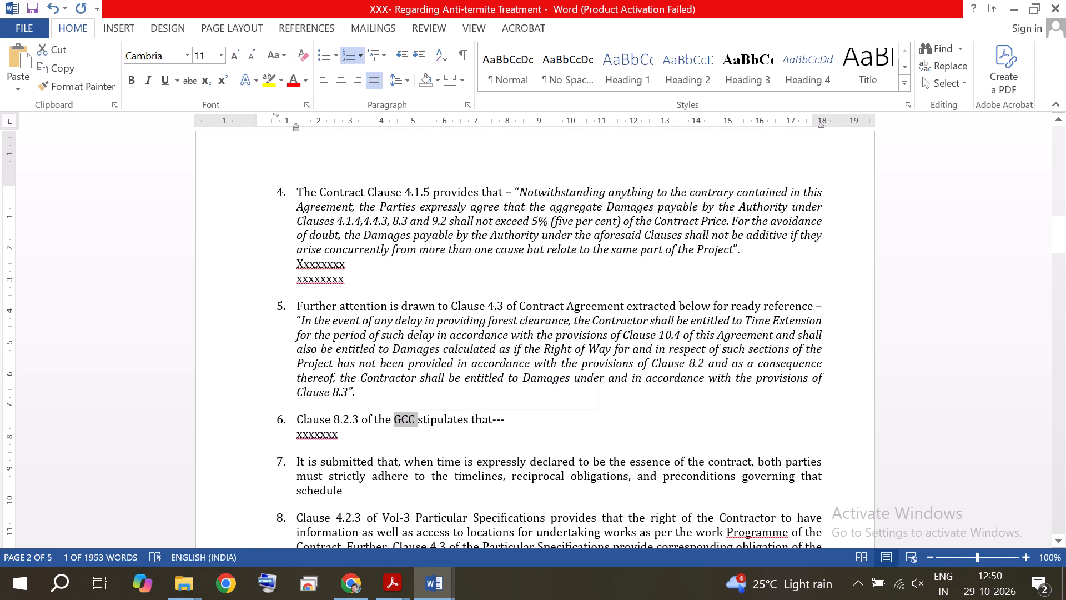
key("shift+c")
type("ontra")
type("ct")
key("space")
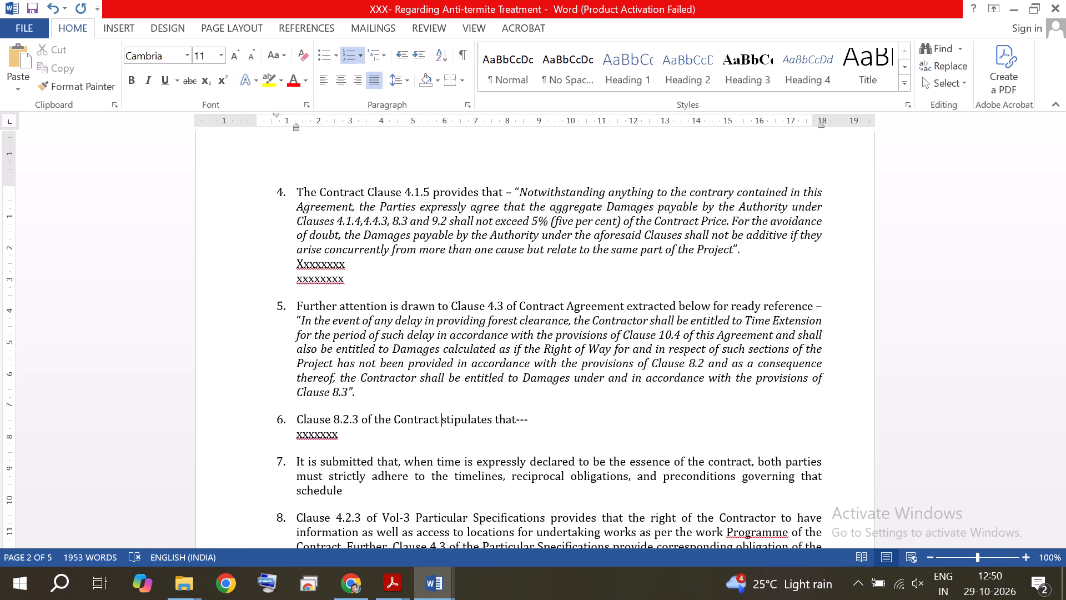
key("shift+a")
type("greement")
key("space")
Replace the dashes after 'stipulates that' in paragraph 6 with ' :- '.
left_click(600, 417)
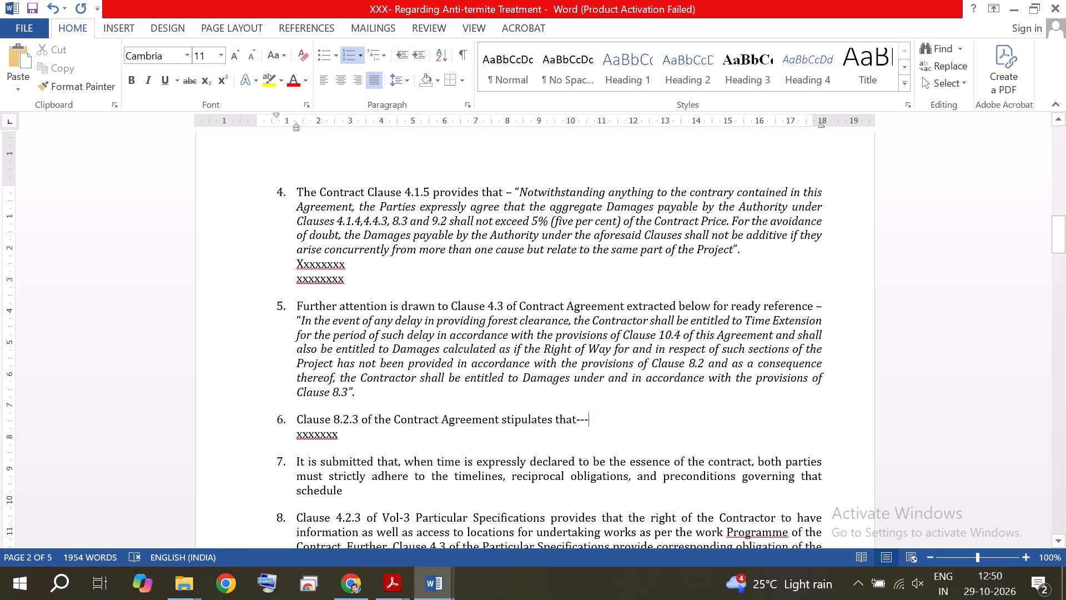
key("BackSpace")
key("BackSpace")
key("BackSpace")
key("space")
type(":-")
key("space")
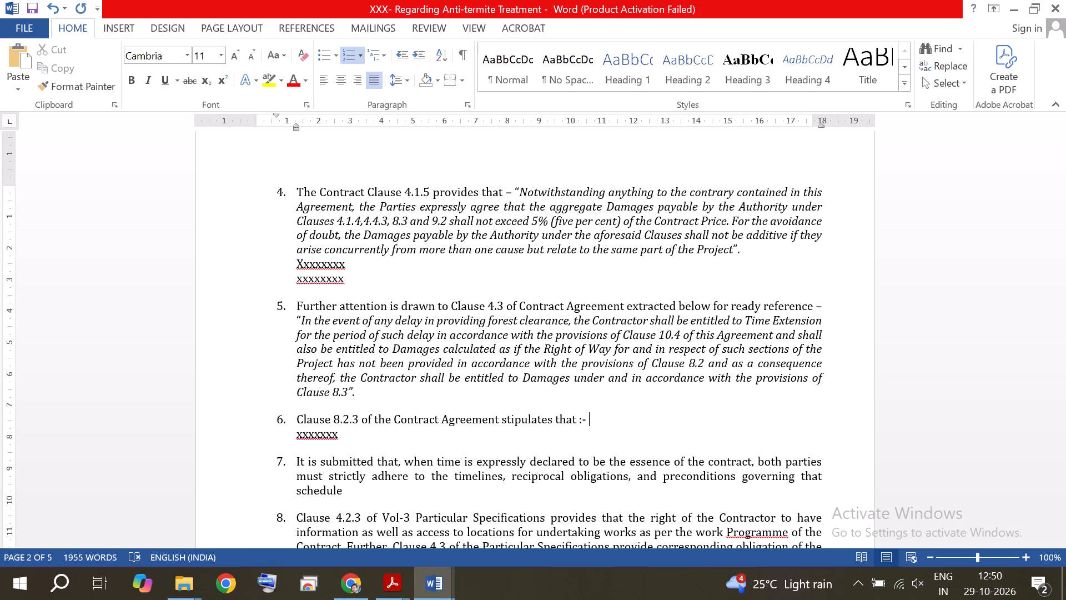
Paste the copied Clause 8.2.3 text after ':-' in paragraph 6 and add an opening quotation mark before 'The Authority'.
right_click(599, 418)
left_click(679, 156)
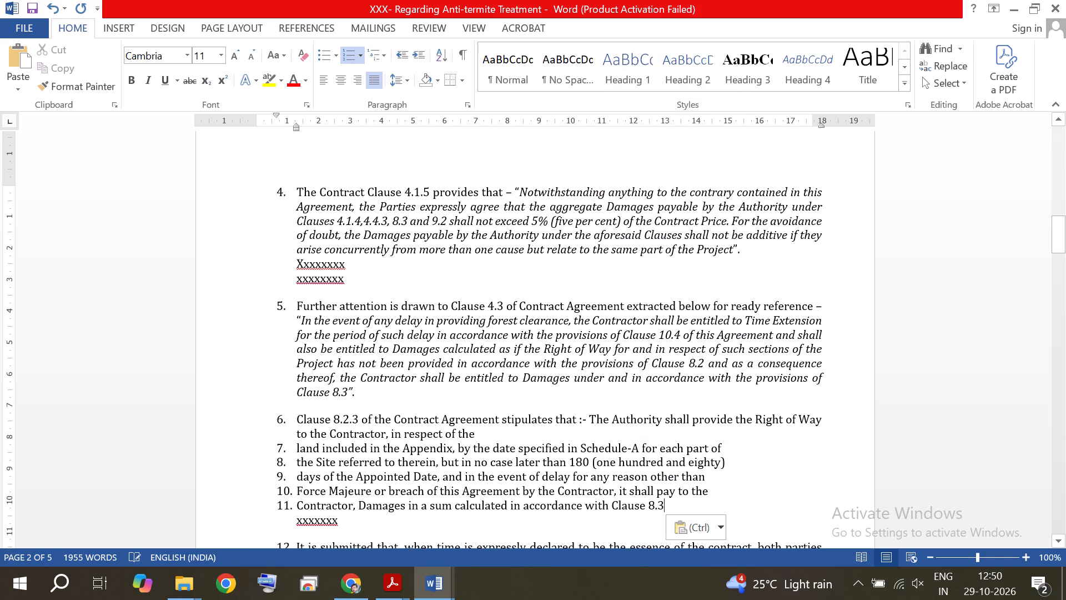
left_click(589, 414)
key("shift+quotedbl")
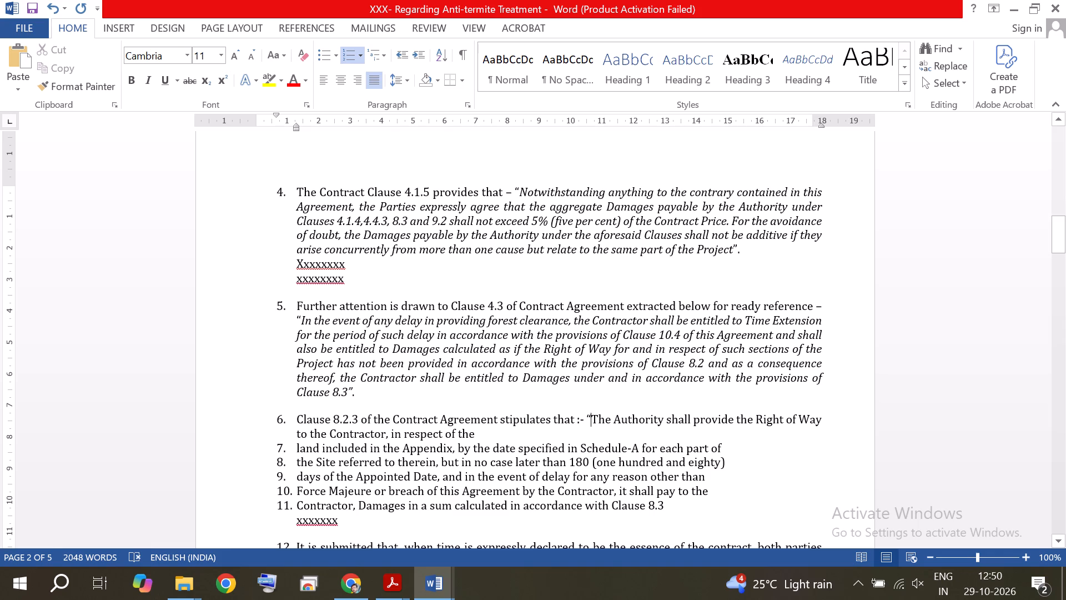
Join the broken lines of the pasted Clause 8.2.3 text into one continuous paragraph 6, with single spaces between the joined words.
left_click(297, 447)
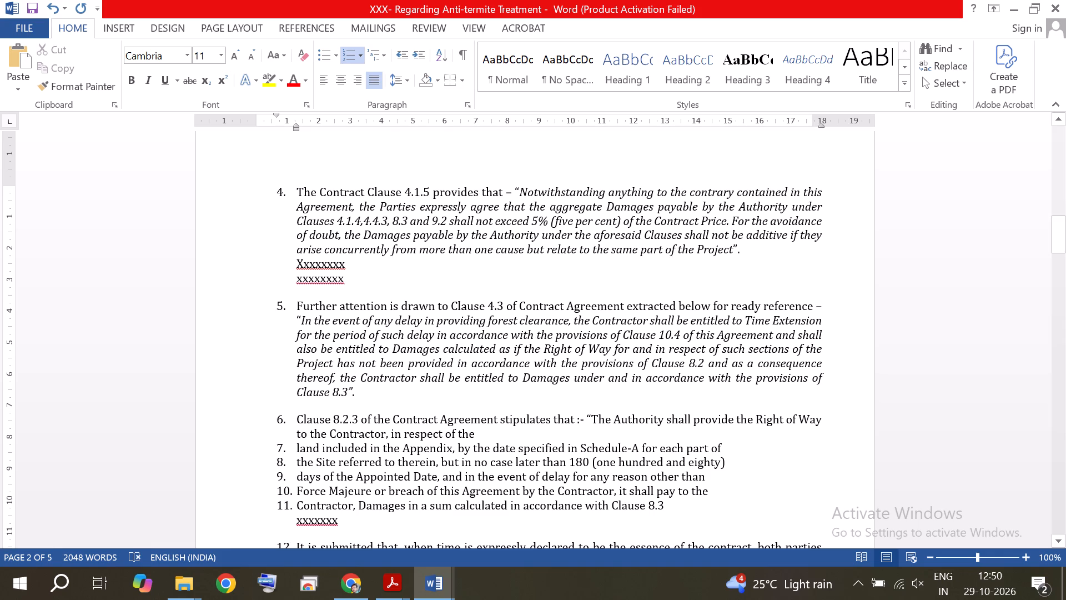
left_click(475, 431)
key("Delete")
key("space")
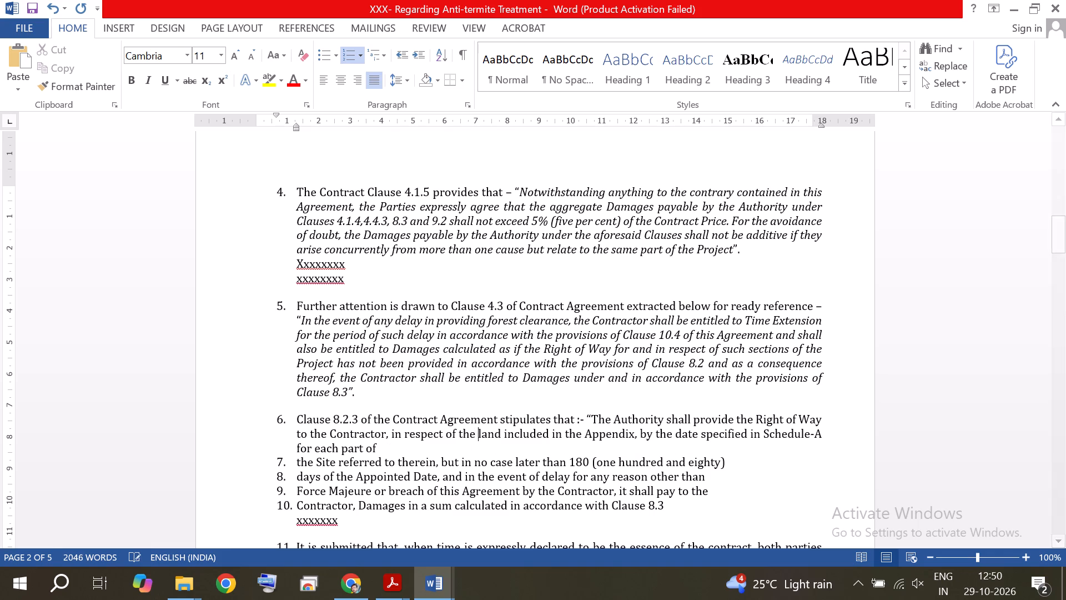
left_click(408, 448)
key("Delete")
key("space")
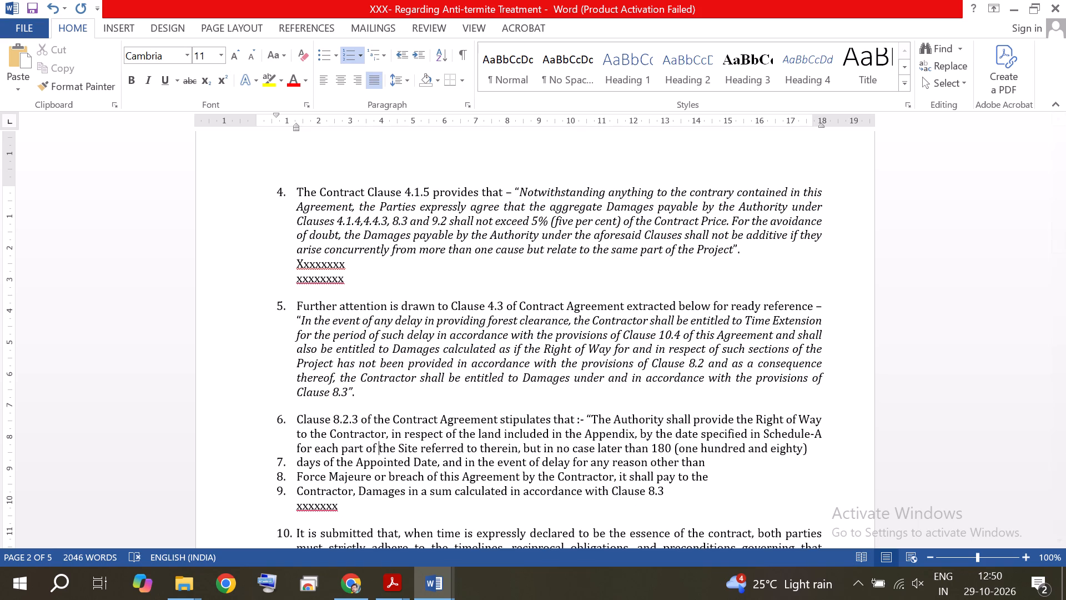
left_click(809, 449)
key("Delete")
key("space")
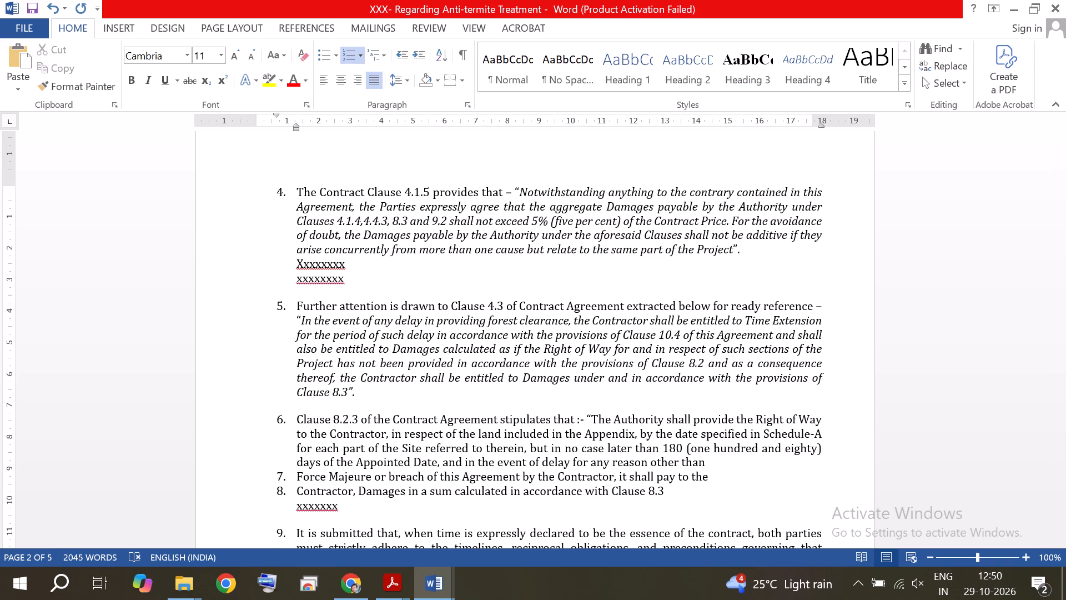
left_click(724, 463)
key("Delete")
key("space")
left_click(650, 476)
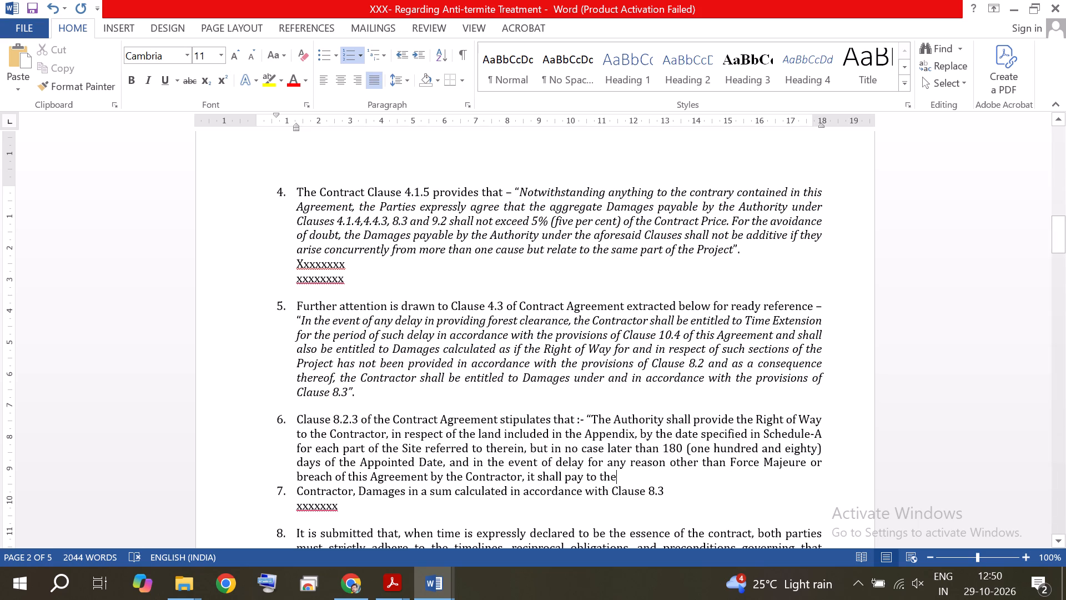
key("Delete")
key("space")
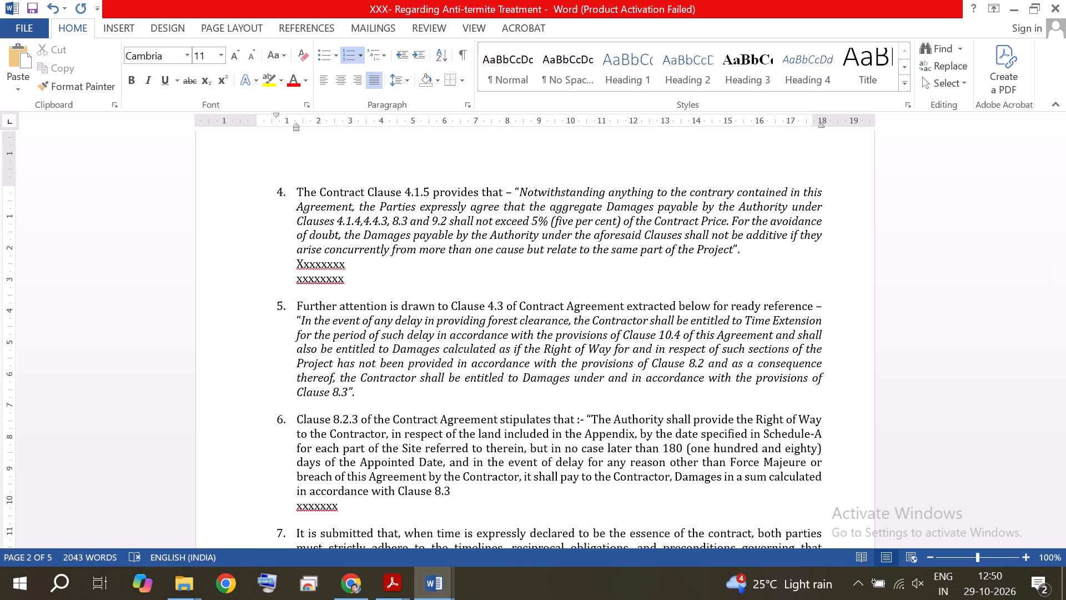
Delete the 'xxxxxxx' placeholder below paragraph 6 and end the quotation after 'Clause 8.3' with a closing quotation mark and full stop.
left_click(456, 484)
key("Delete")
key("Delete")
key("Delete")
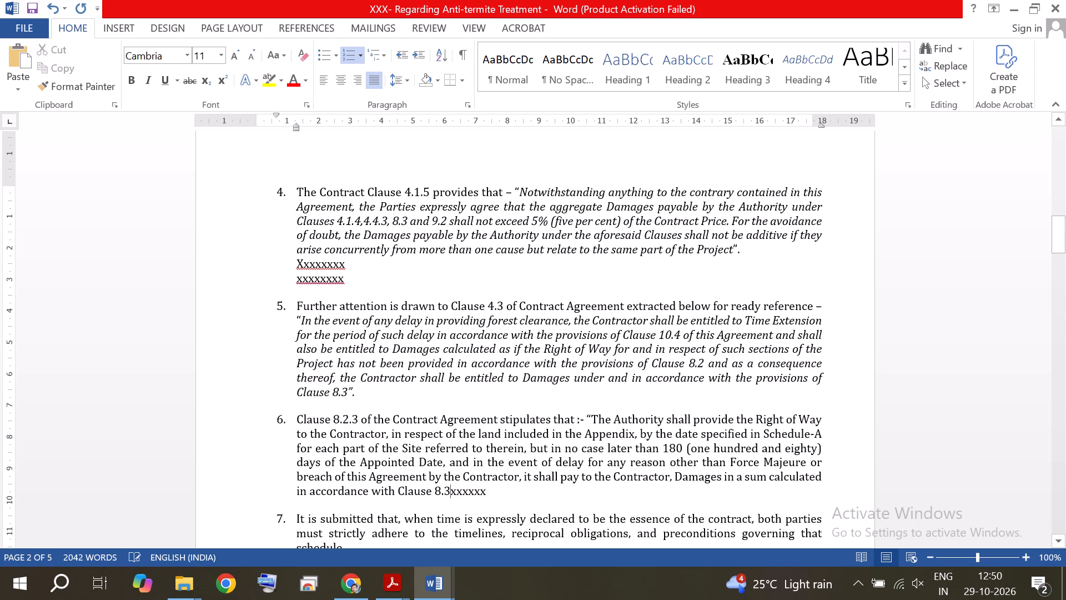
key("Delete")
key("Delete")
key("Delete")
key("Delete")
key("Delete")
key("period")
key("Left")
key("shift+quotedbl")
Italicise the quoted Clause 8.2.3 text in paragraph 6, from 'The Authority' through 'Clause 8.3'.
left_click_drag(592, 417, 555, 447)
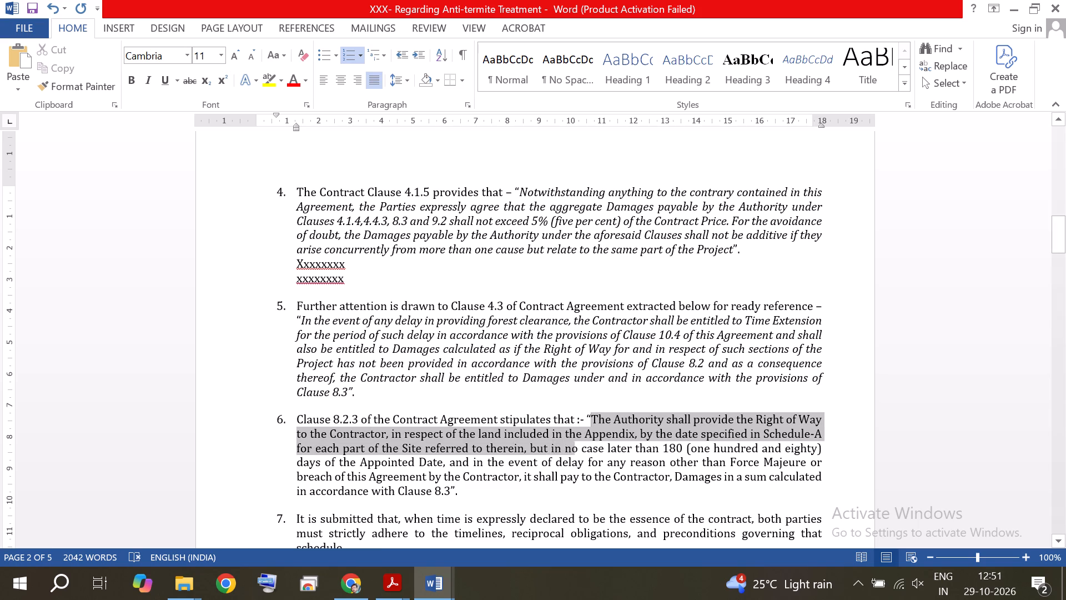
left_click_drag(555, 447, 449, 486)
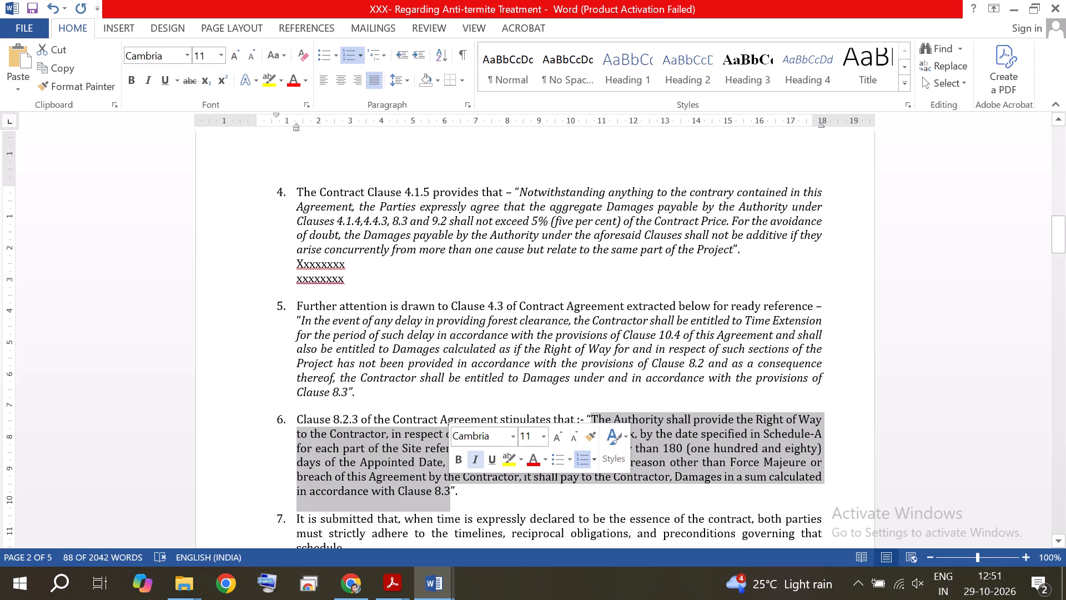
left_click(479, 462)
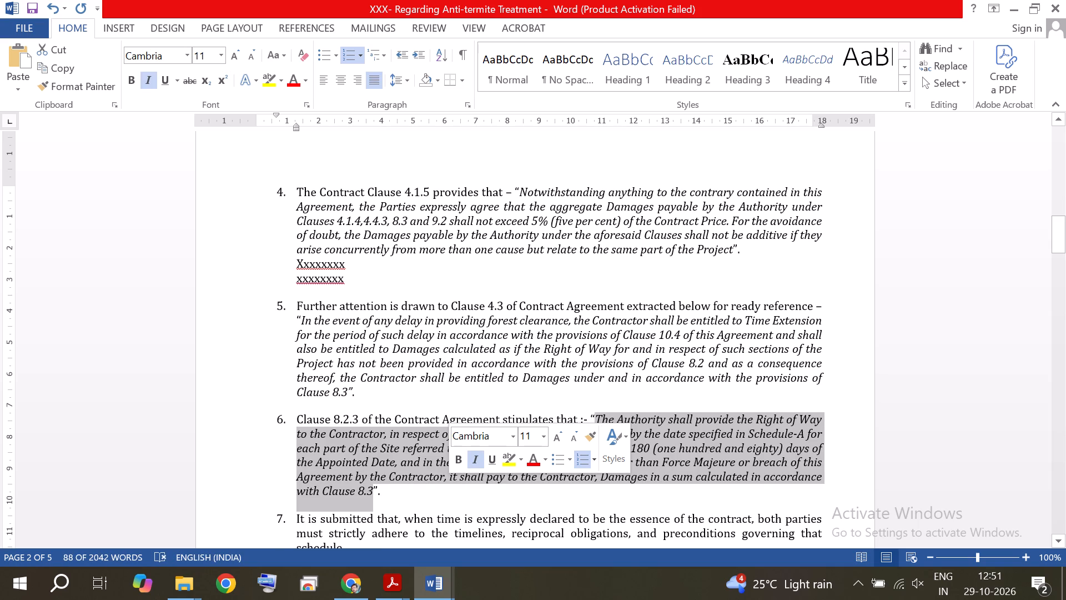
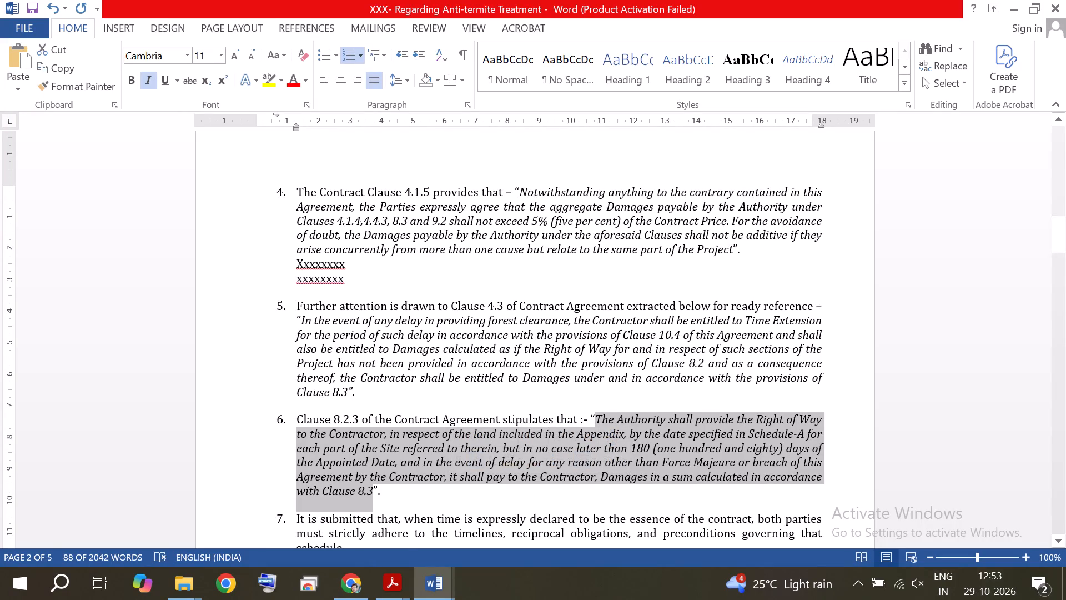
Bold the clause references 'Clause 4.1.5', 'Clause 4.3' and 'Clause 8.2.3' in the opening lines of paragraphs 4, 5 and 6.
left_click_drag(366, 194, 426, 196)
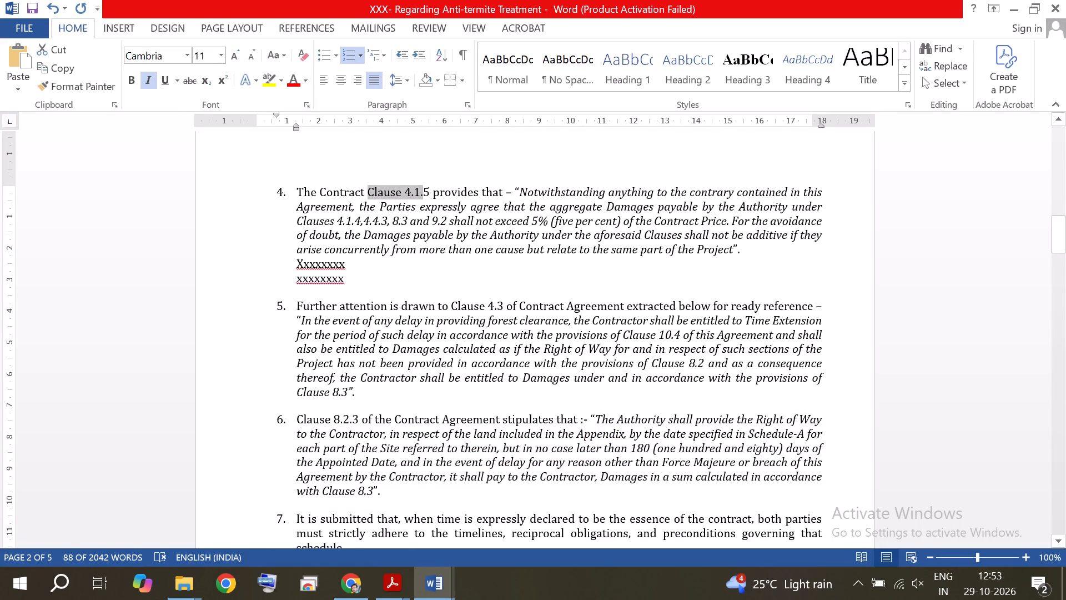
left_click_drag(426, 196, 430, 195)
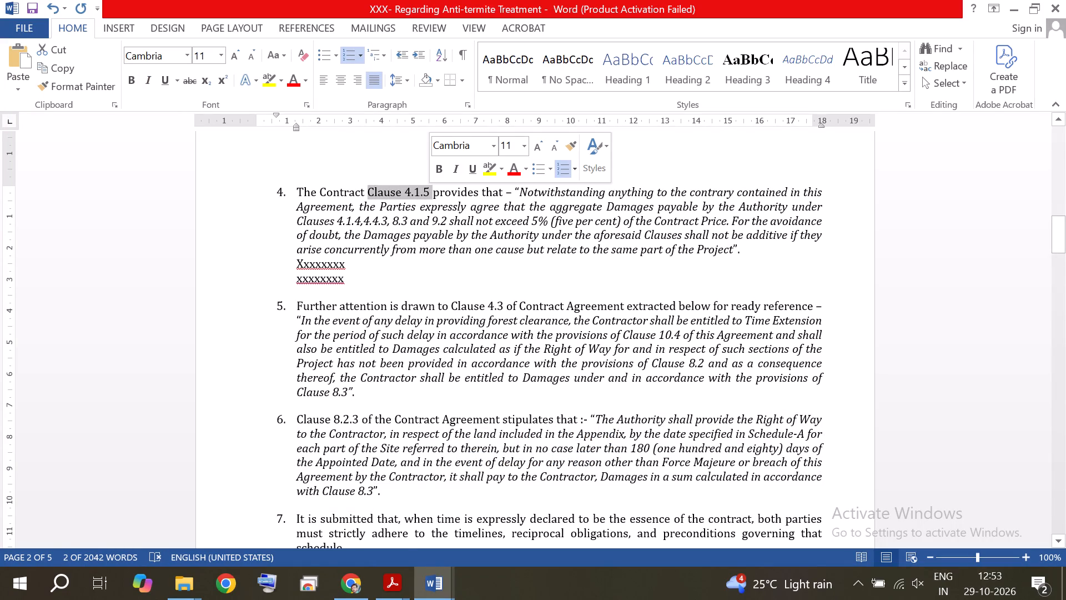
left_click(436, 172)
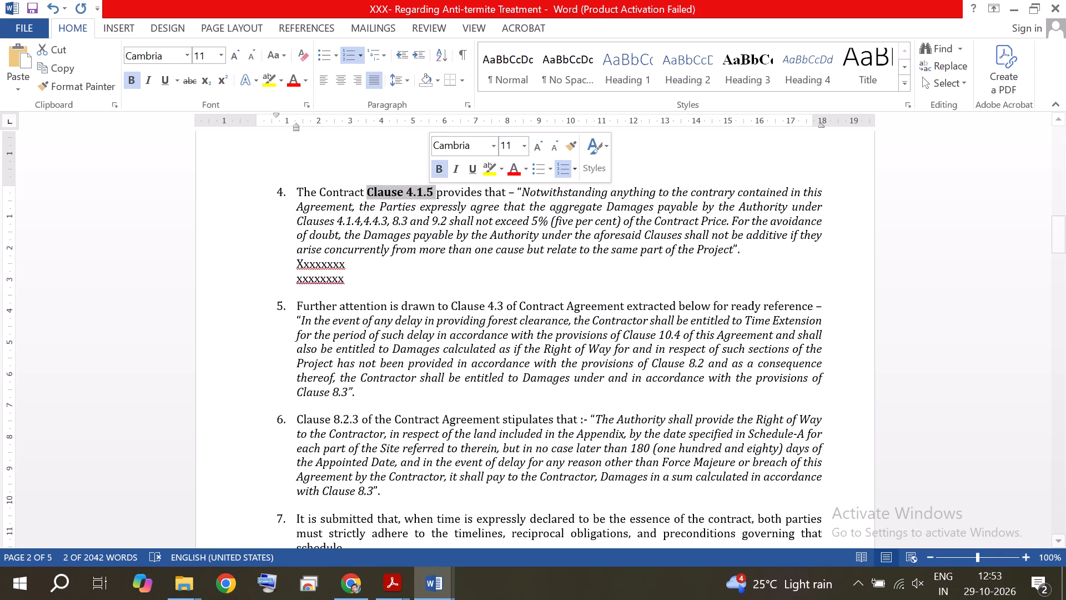
left_click_drag(451, 310, 491, 309)
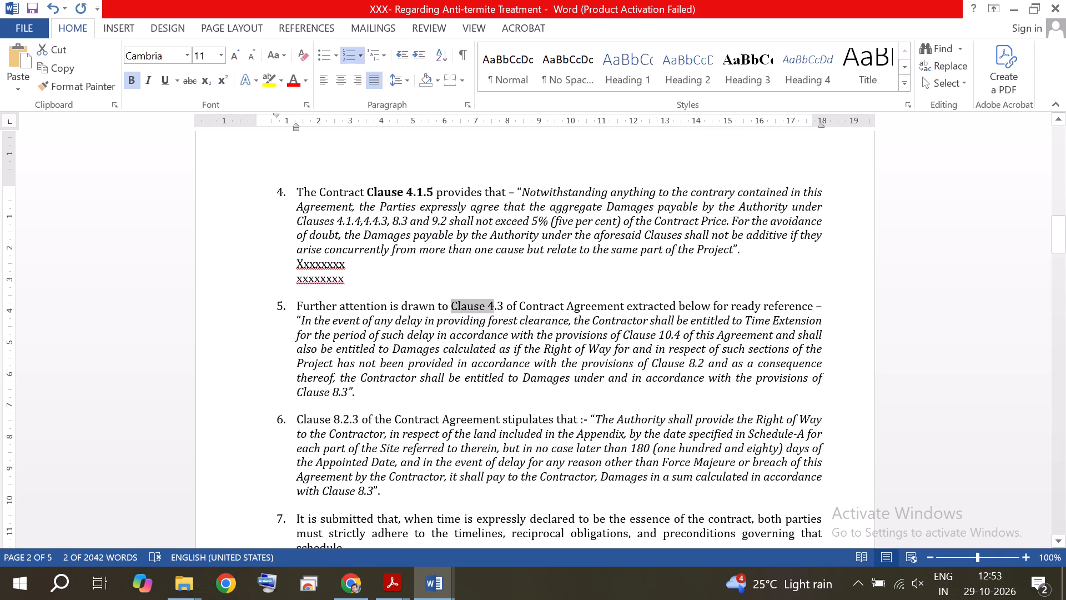
left_click_drag(491, 309, 505, 307)
left_click_drag(505, 307, 504, 307)
left_click(515, 279)
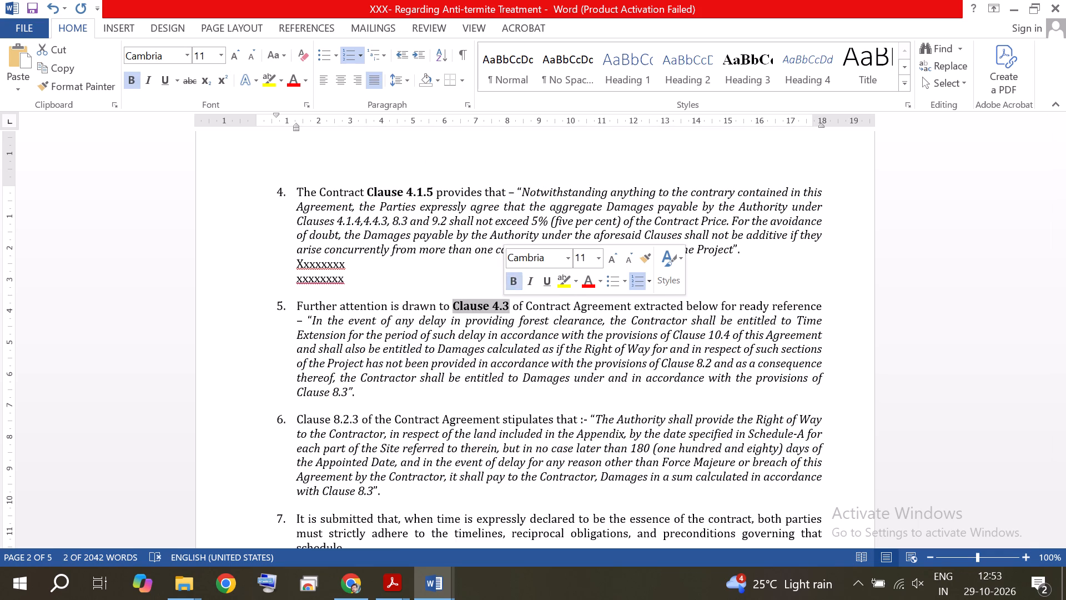
left_click_drag(299, 423, 355, 420)
left_click(360, 389)
Bold 'Clause 4.1.3' and '438 days of LOA' in paragraph 2.
scroll(499, 321, "up", 2)
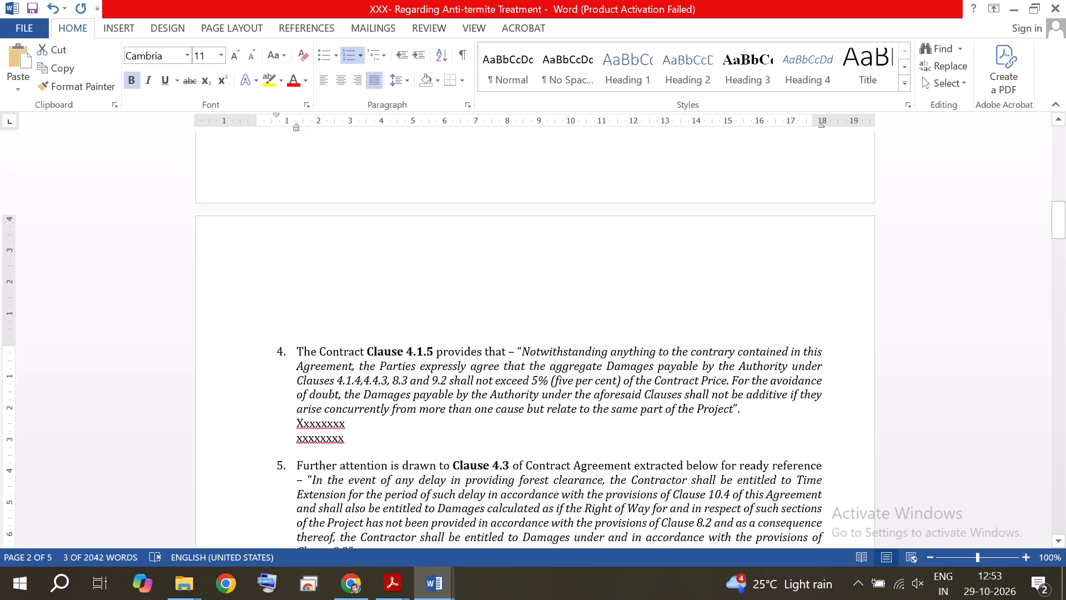
scroll(499, 321, "up", 3)
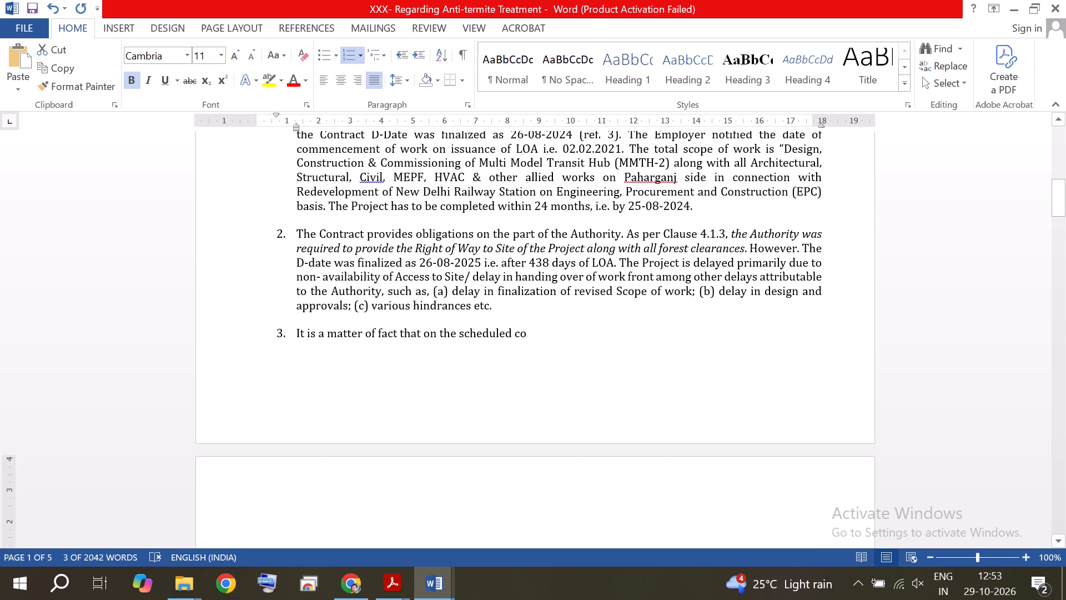
left_click_drag(662, 236, 716, 236)
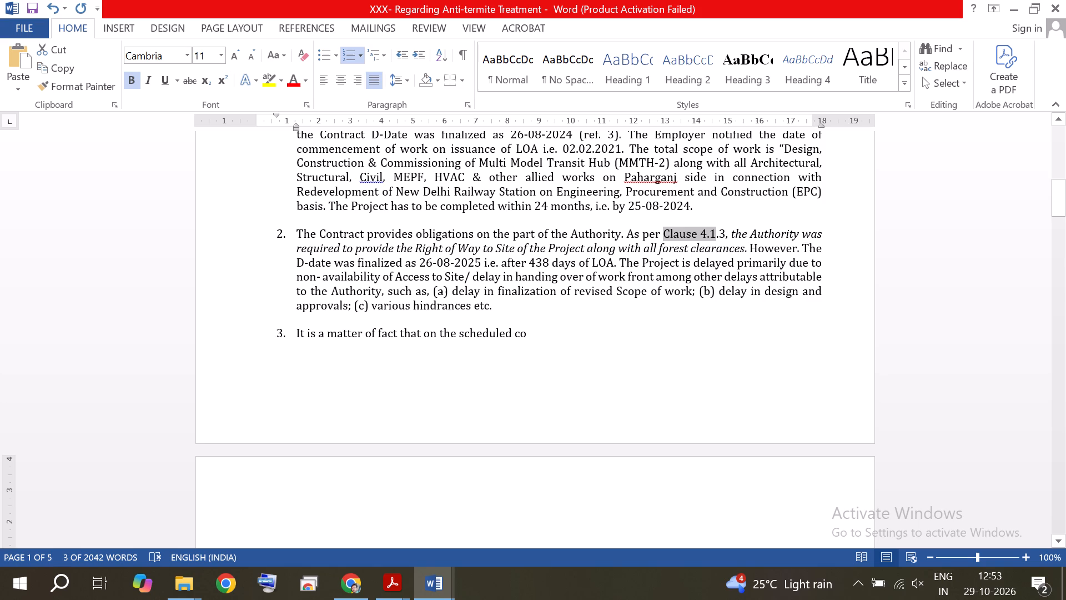
left_click_drag(716, 236, 724, 234)
left_click(735, 209)
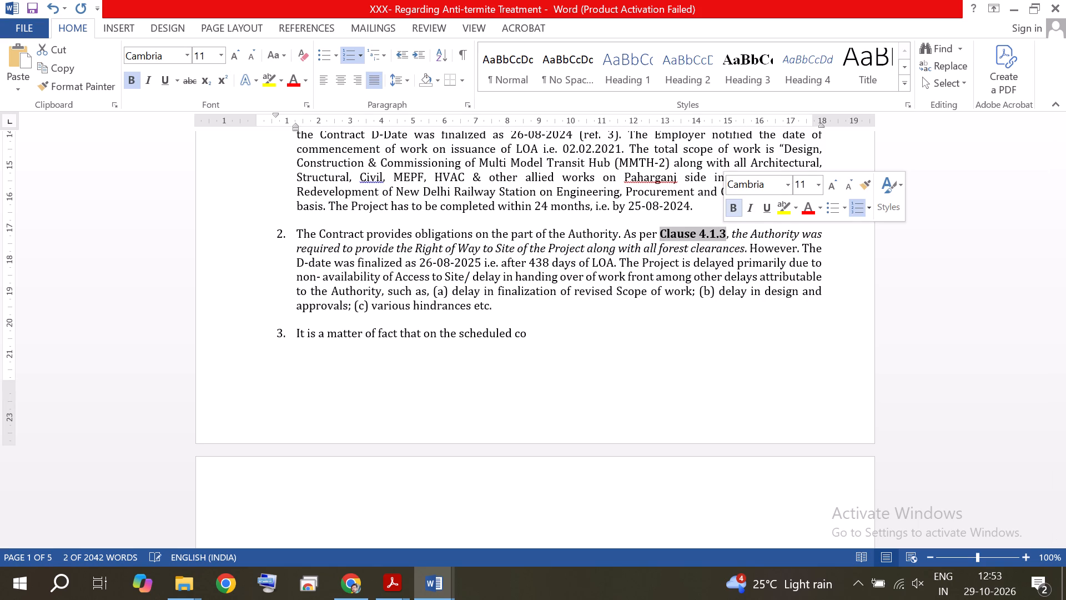
left_click(524, 186)
scroll(524, 186, "up", 1)
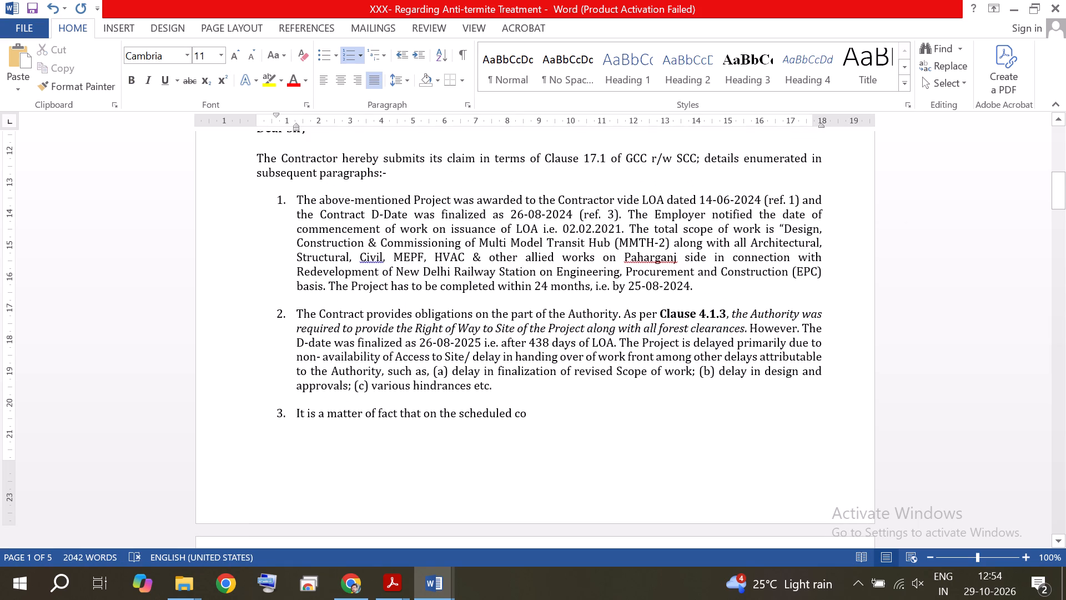
scroll(565, 316, "down", 1)
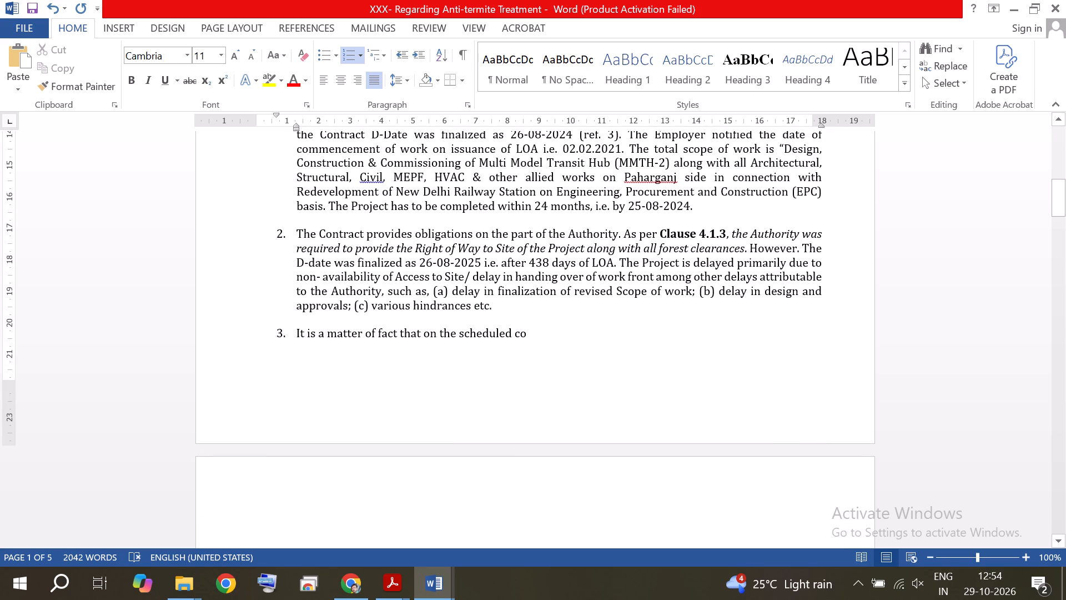
left_click_drag(530, 263, 606, 263)
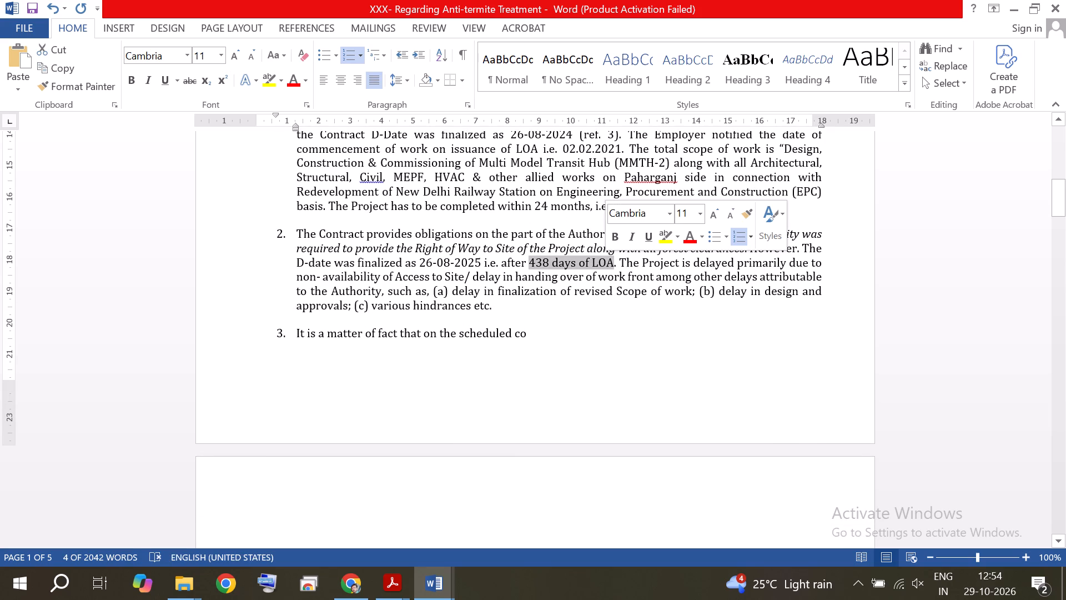
left_click(620, 243)
left_click(588, 283)
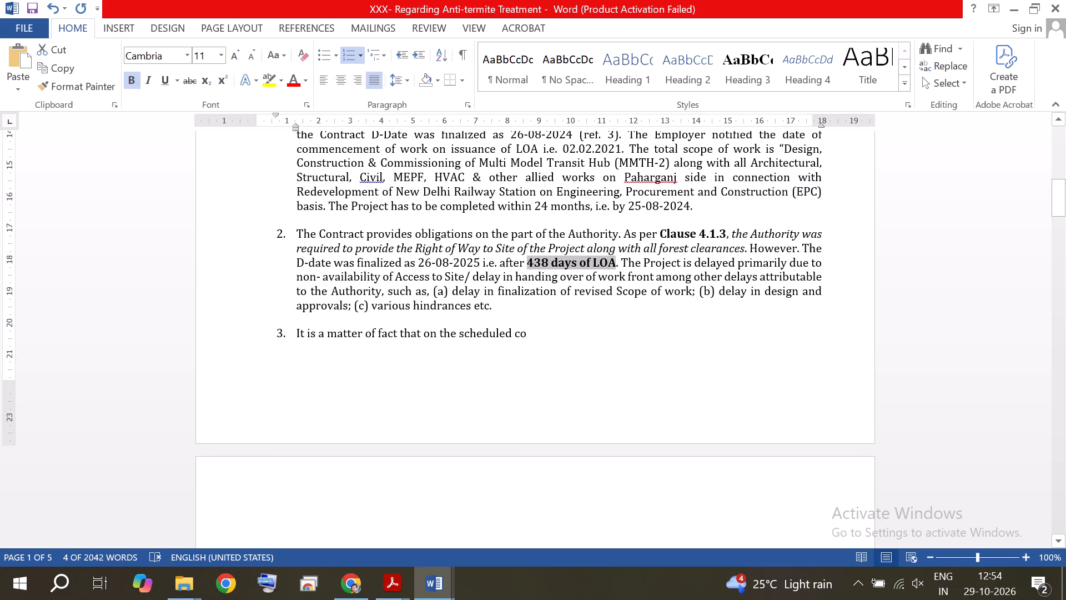
Delete the incomplete paragraph 3, 'It is a matter of fact that on the scheduled co', including its list number.
scroll(550, 301, "down", 1)
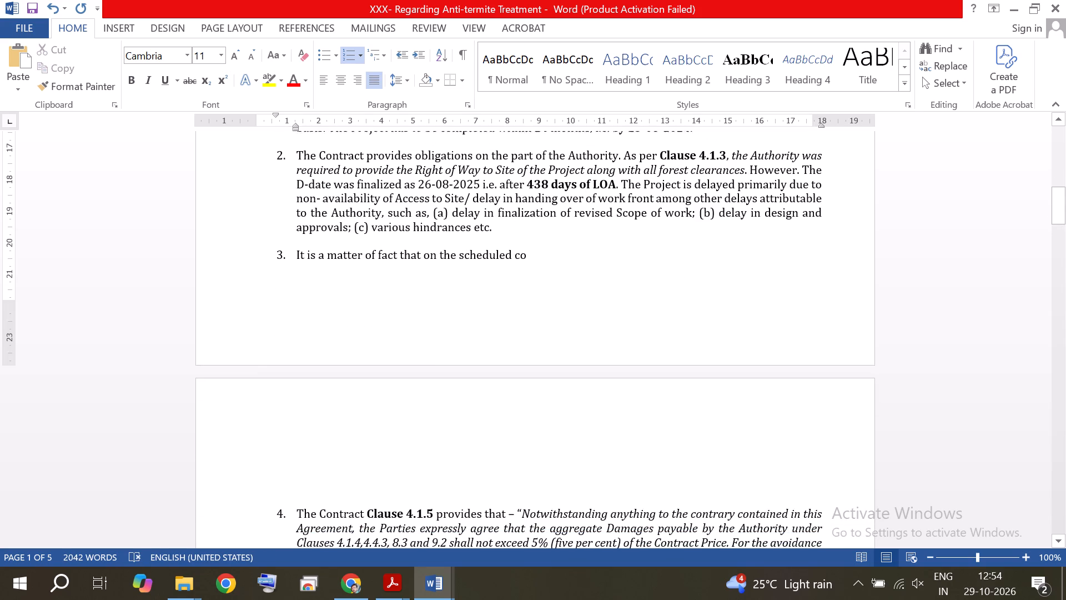
scroll(550, 301, "down", 1)
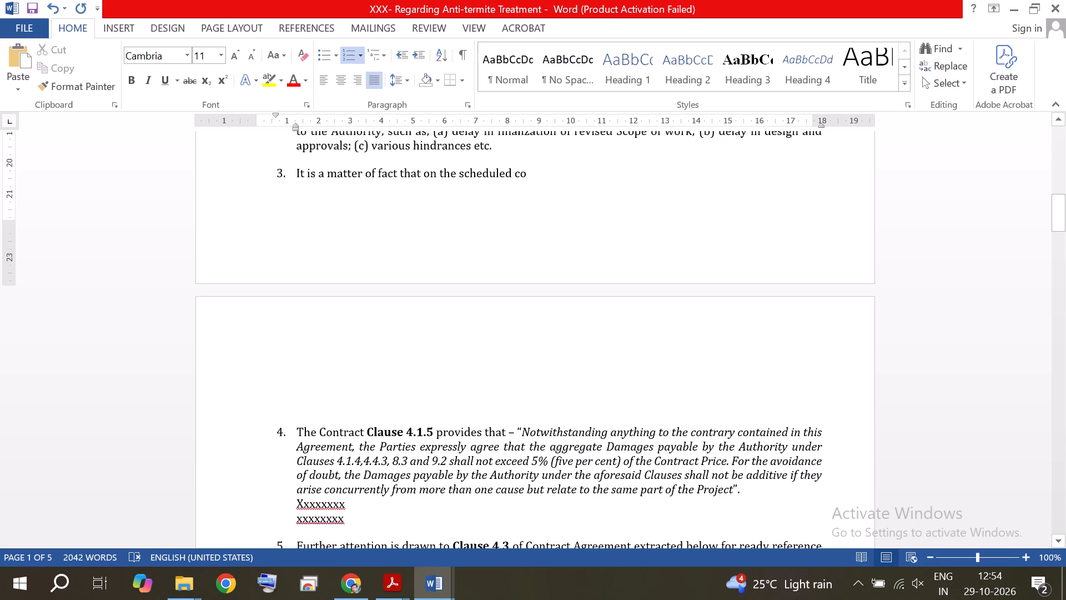
scroll(533, 246, "up", 1)
left_click_drag(542, 254, 388, 249)
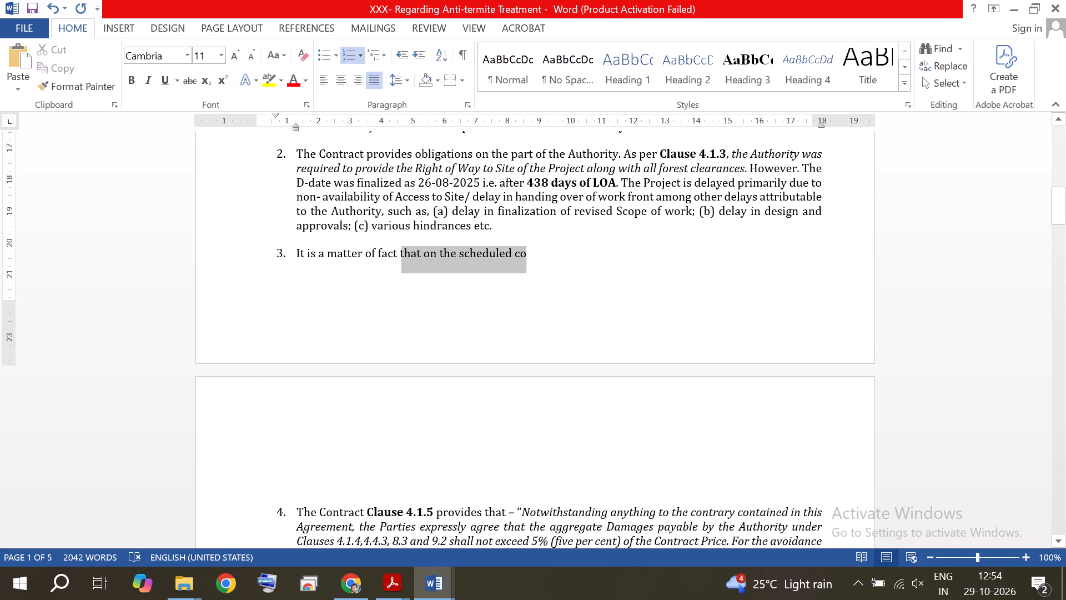
left_click_drag(388, 249, 300, 251)
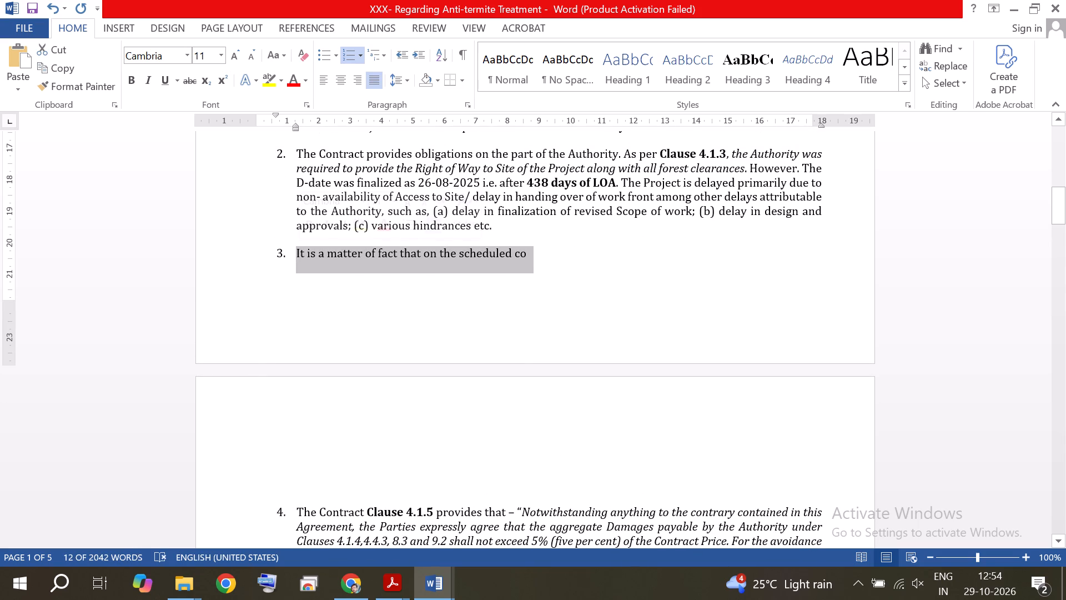
key("BackSpace")
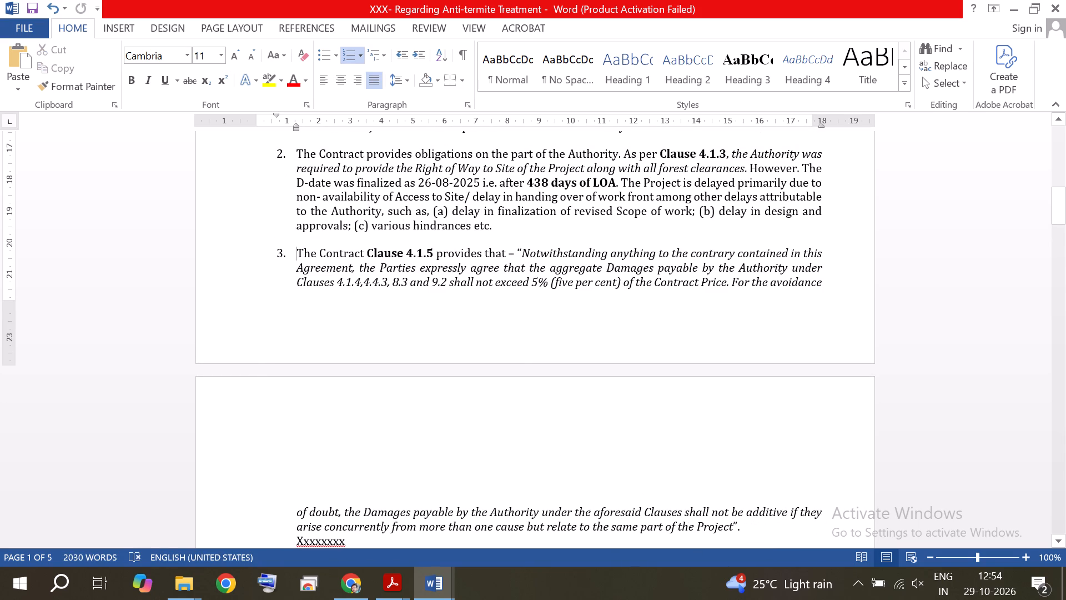
Delete both 'xxxxxxxx' placeholder lines below the quoted Clause 4.1.5 text.
scroll(370, 268, "down", 4)
left_click_drag(350, 236, 303, 234)
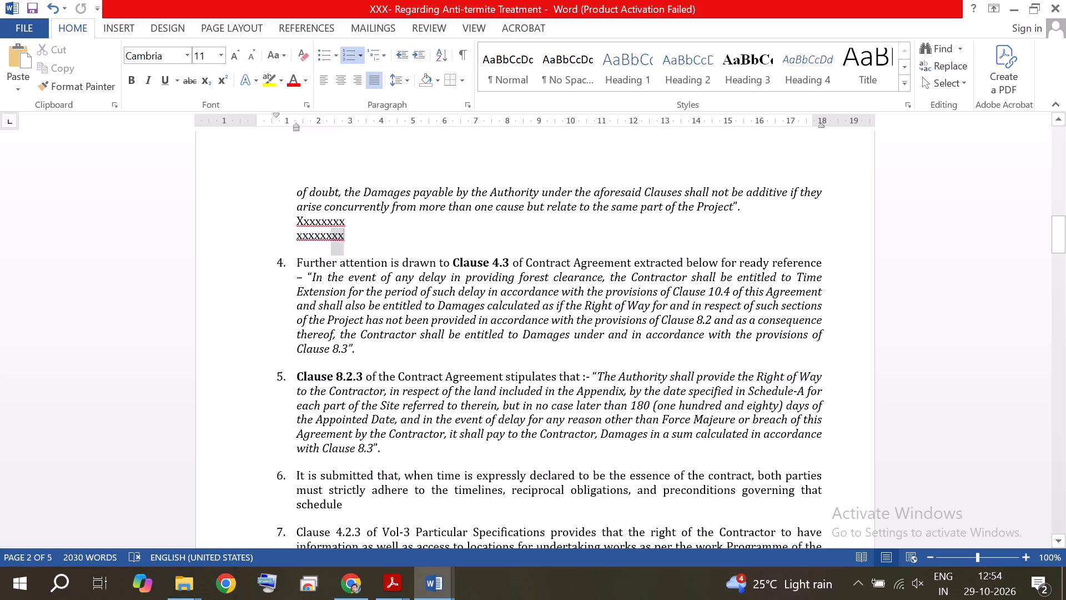
left_click_drag(303, 234, 293, 232)
key("BackSpace")
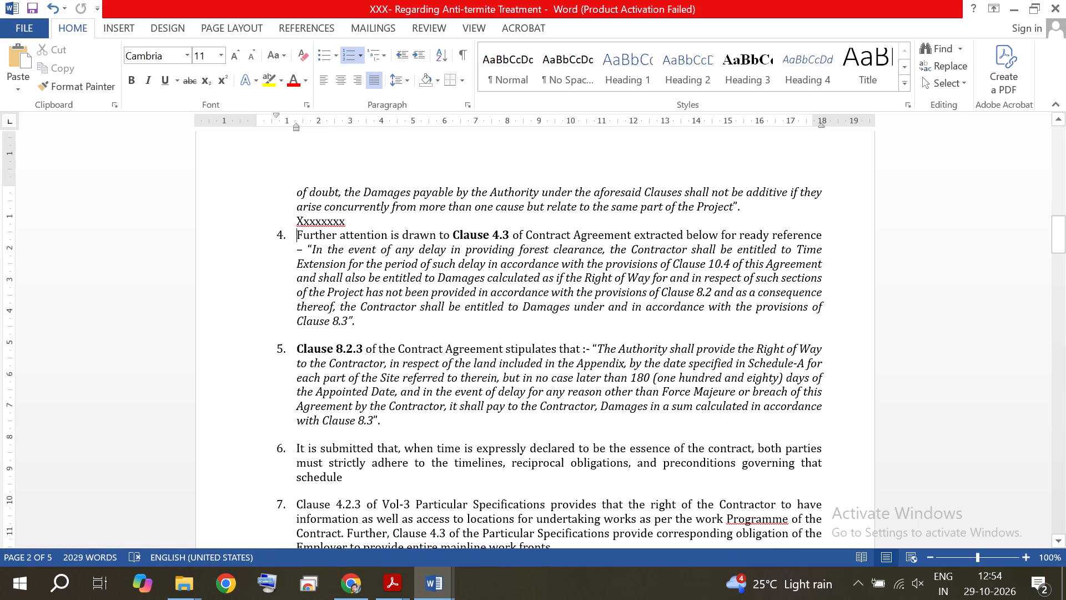
left_click(348, 227)
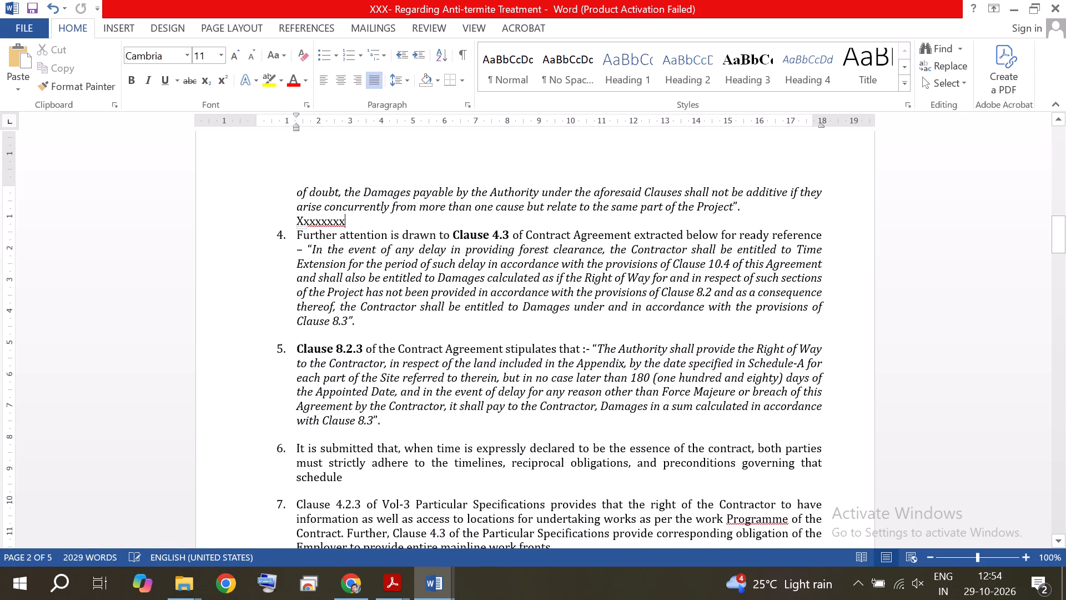
left_click_drag(348, 226, 281, 221)
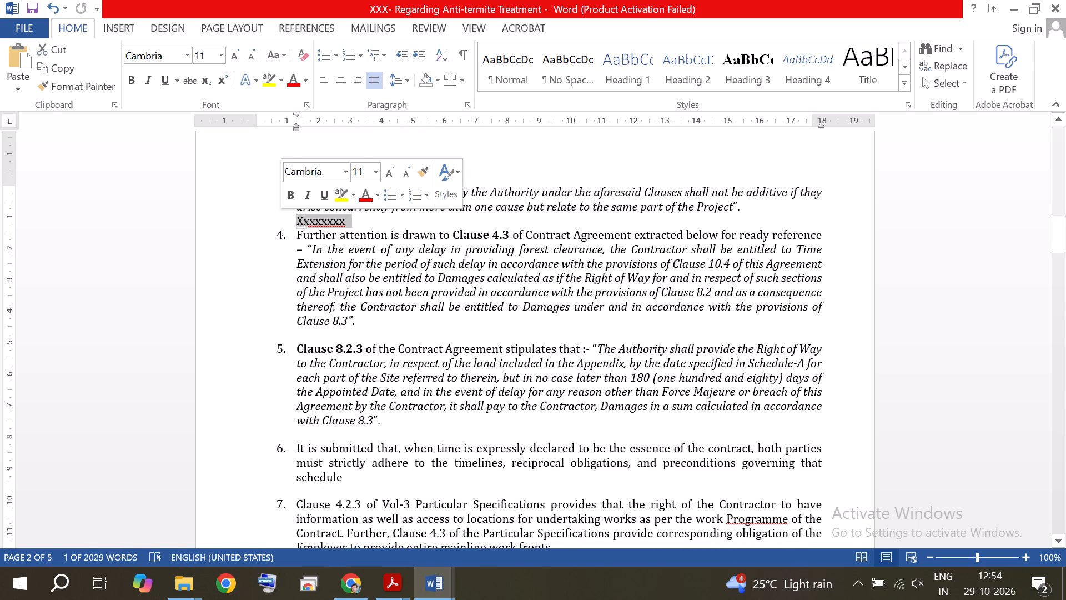
key("BackSpace")
Turn off 'Don't add space between paragraphs of the same style' for the Clause 4.1.5 paragraph to separate it from paragraph 4.
left_click(750, 207)
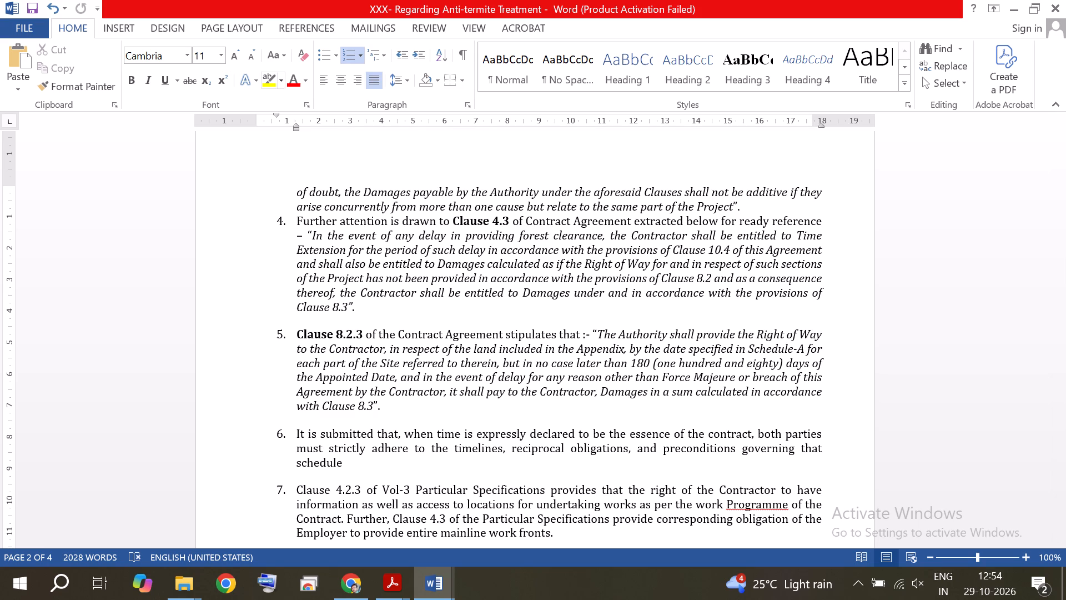
left_click(400, 79)
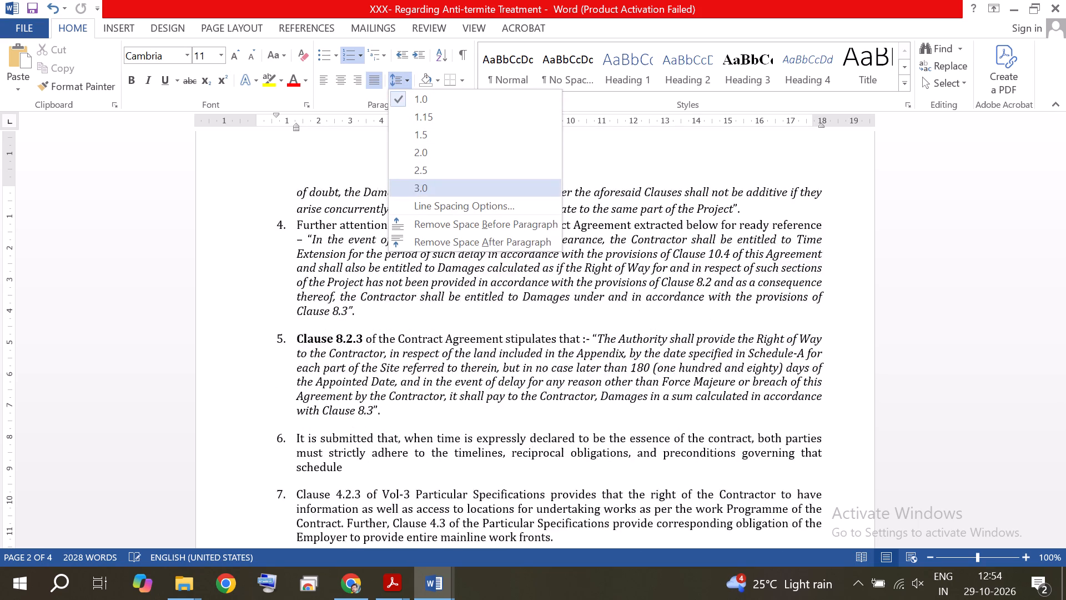
left_click(428, 205)
left_click(462, 341)
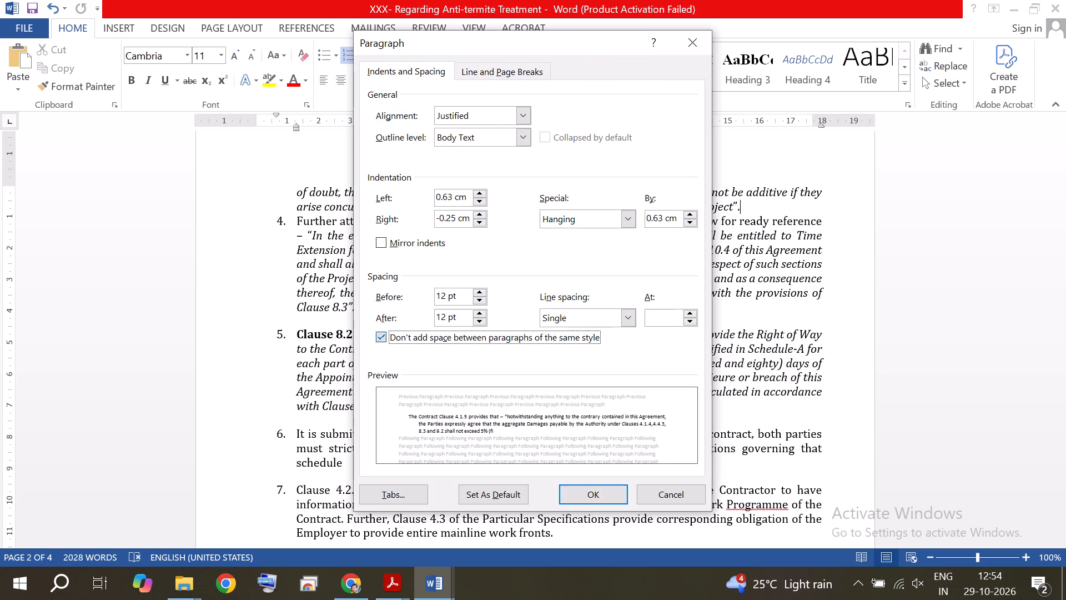
left_click(574, 492)
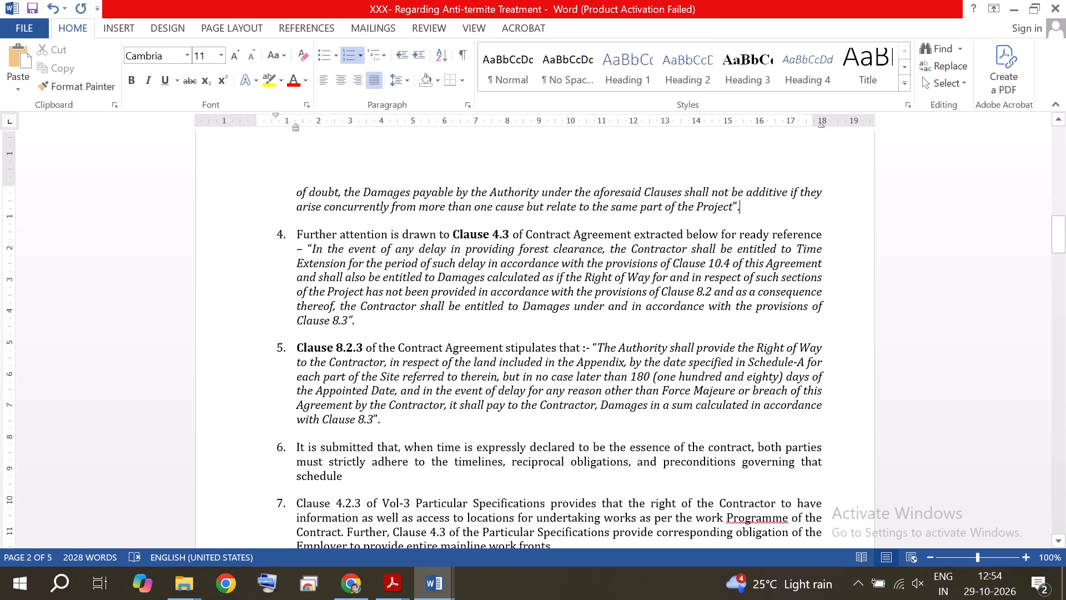
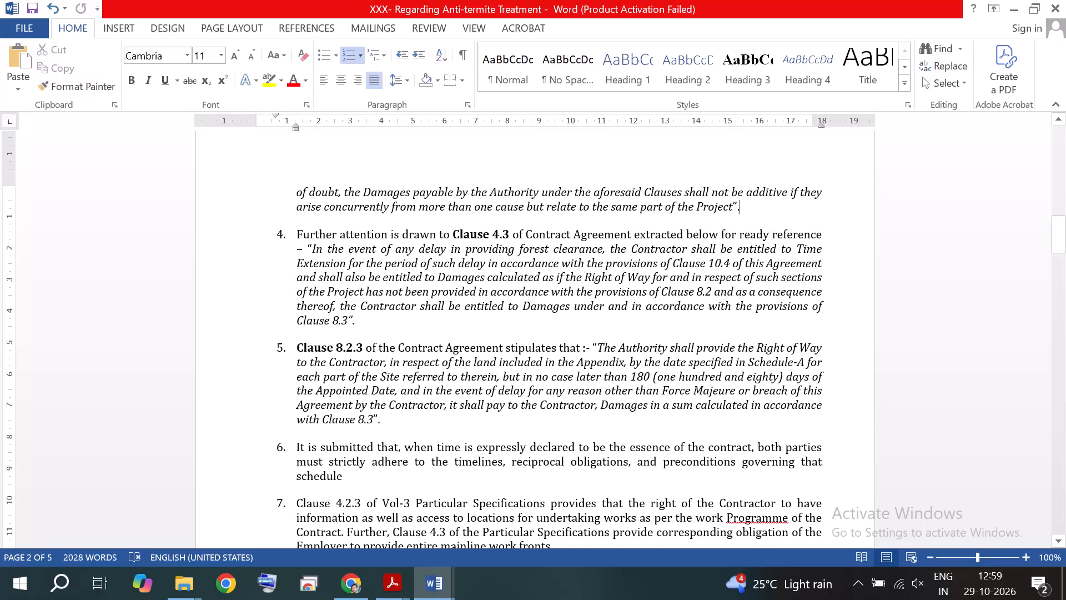
Delete paragraphs 6 and 7, from 'It is submitted that, when time is expressly declared' to 'provide entire mainline work fronts.'.
scroll(429, 403, "down", 1)
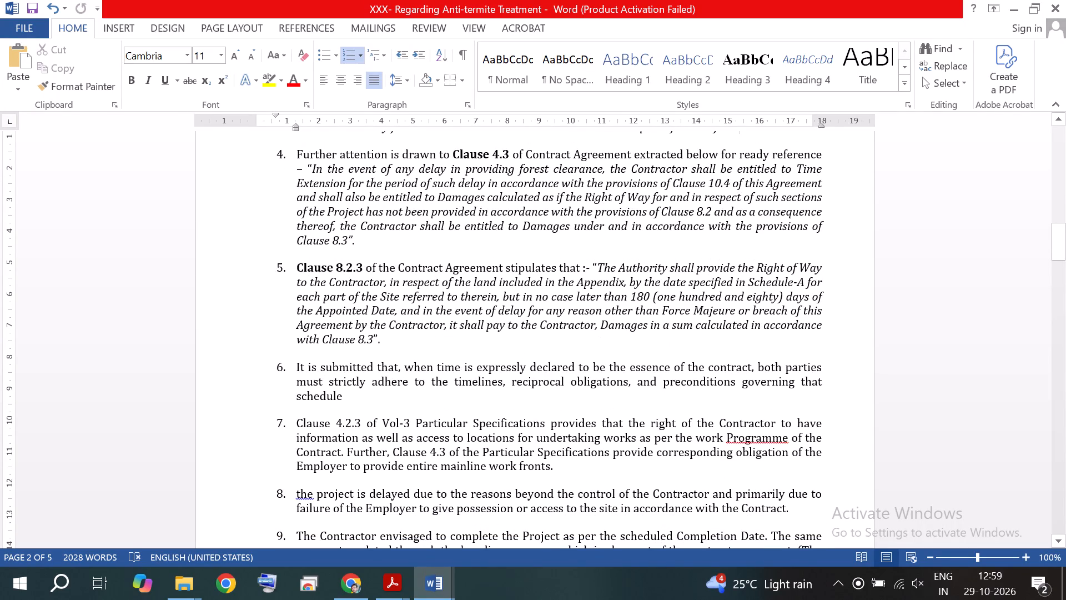
left_click_drag(562, 469, 370, 400)
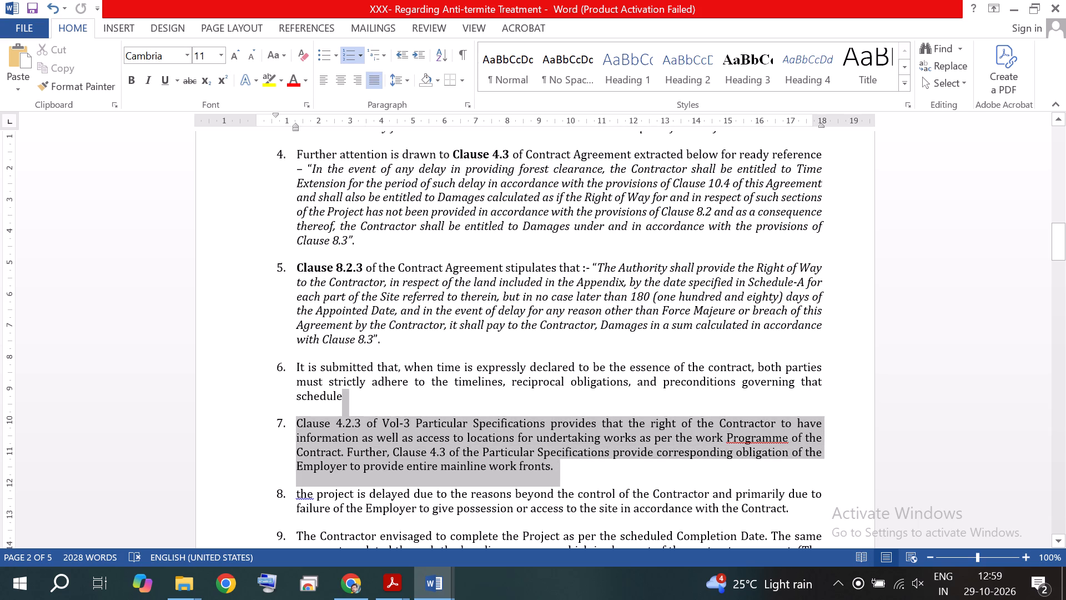
left_click_drag(370, 400, 304, 369)
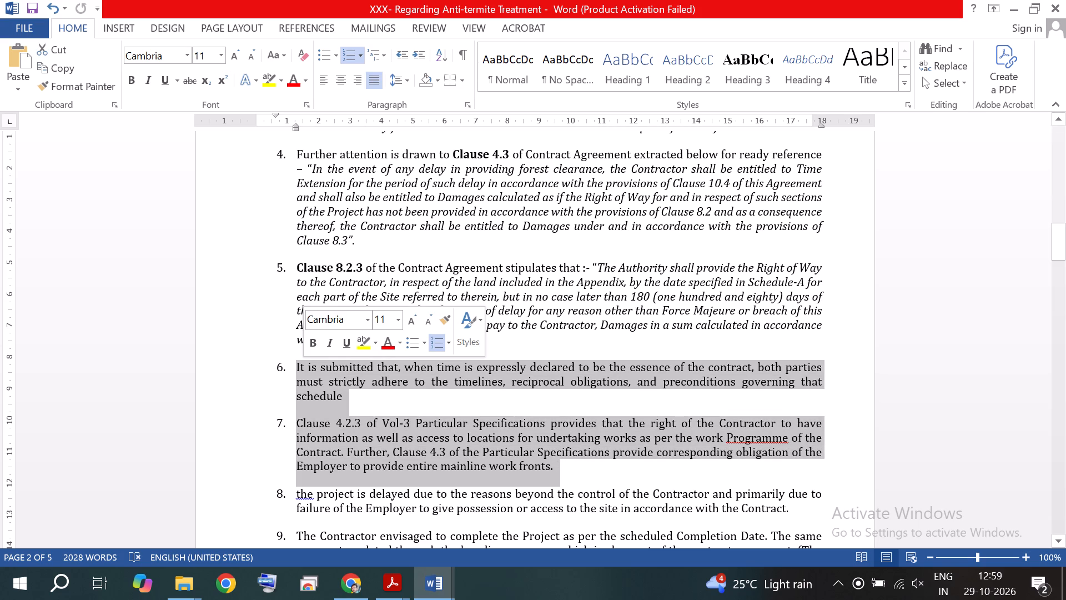
key("BackSpace")
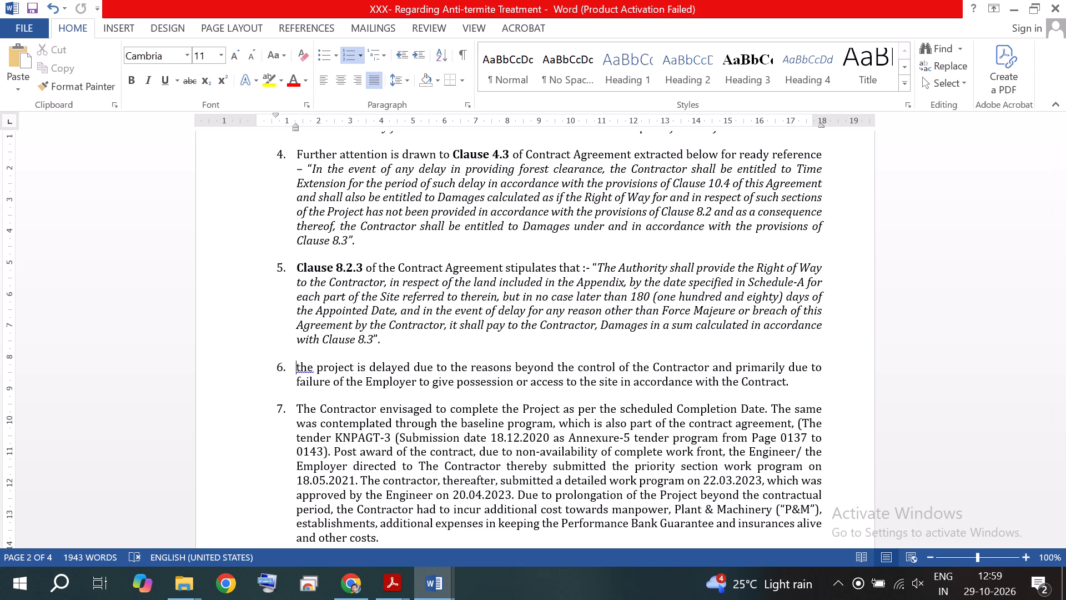
Insert 'Since' before 'the project is delayed' at the beginning of paragraph 6.
key("shift+s")
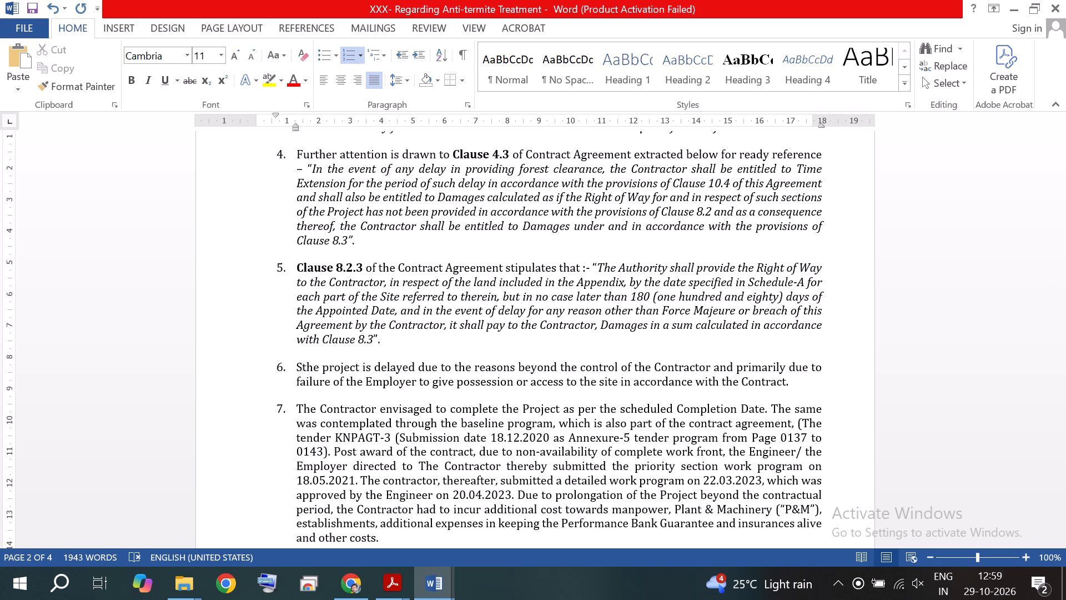
type("ince")
key("space")
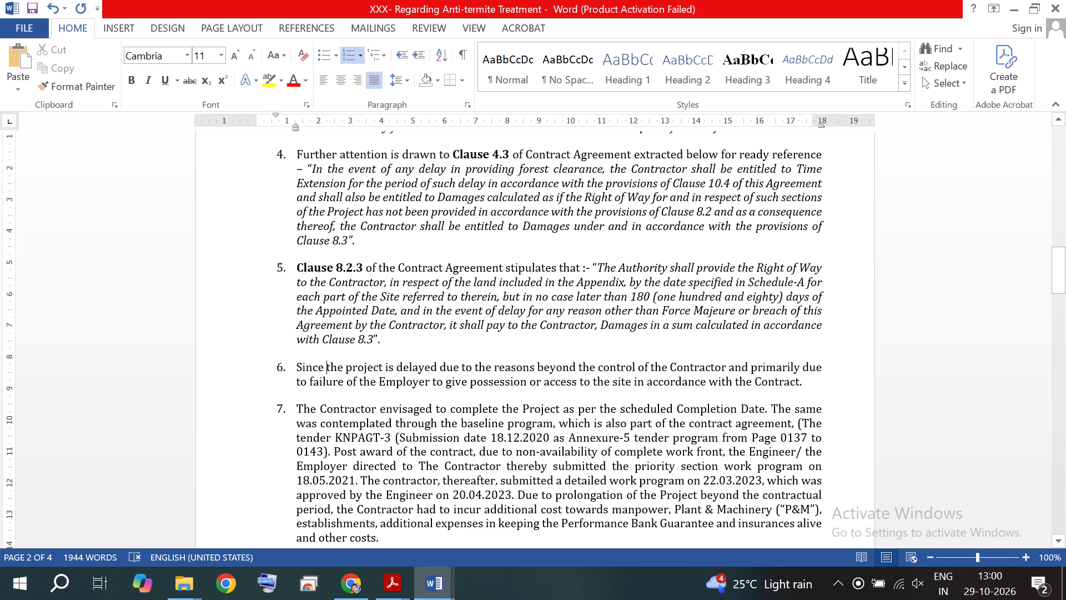
Replace paragraph 6's final full stop with ', accordingly the Contractor is entitled to receive Extension of Time along with monetary compensation as prolongation cost.'.
left_click(803, 382)
key("BackSpace")
type(",")
key("space")
type("accordingly the")
key("space")
type("Contractor is ebtitled")
key("space")
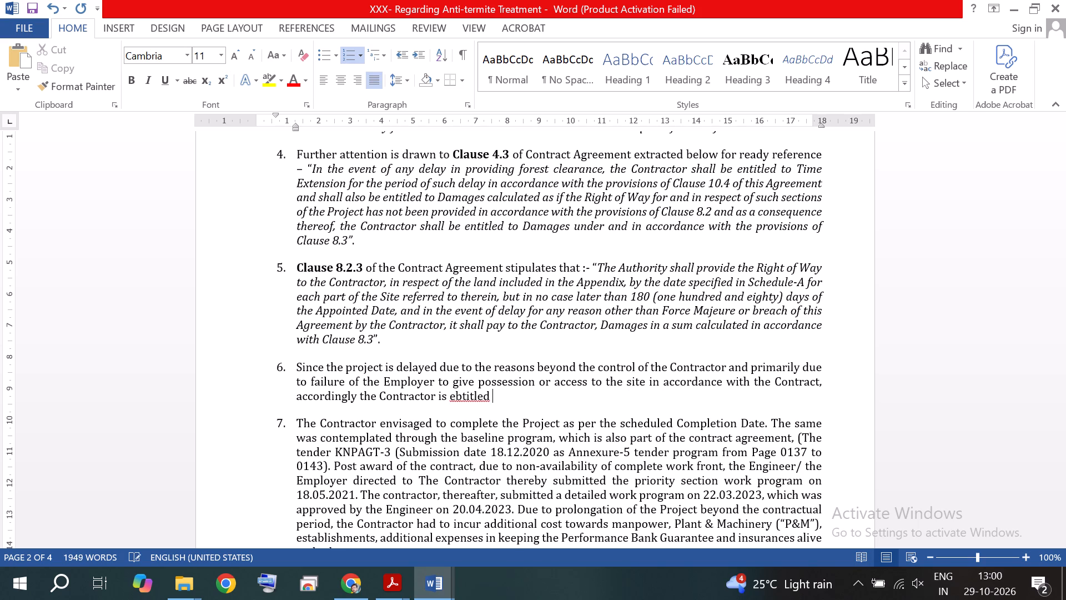
key("BackSpace")
key("BackSpace")
key("BackSpace")
key("BackSpace")
key("BackSpace")
key("BackSpace")
key("BackSpace")
key("BackSpace")
type("ntitled to")
key("space")
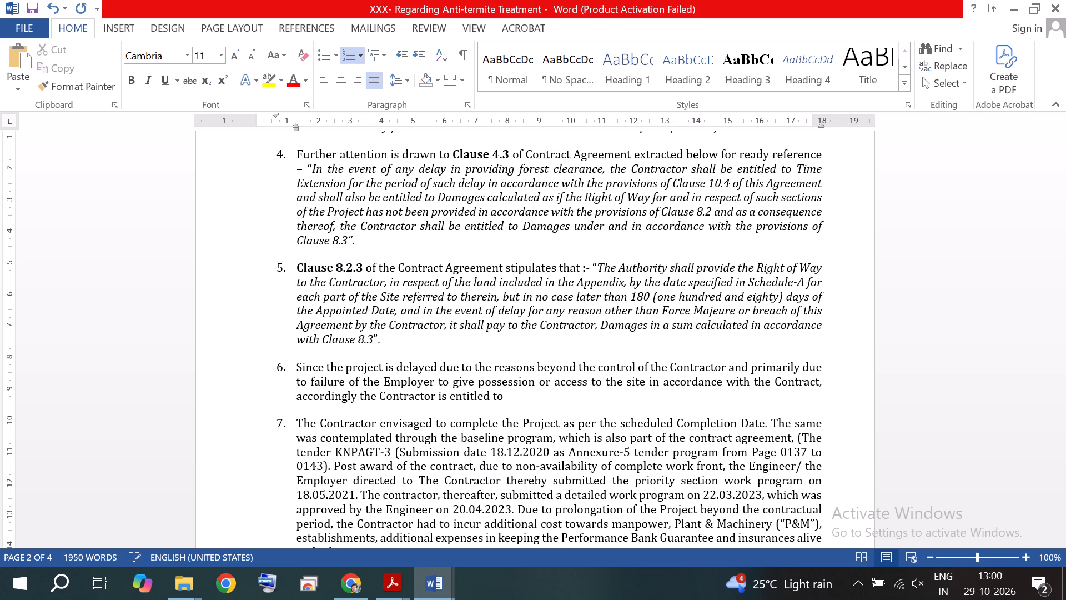
type("recieve")
key("space")
key("shift+e")
type("xte")
type("nsion")
key("space")
type("of t")
key("BackSpace")
type("Time")
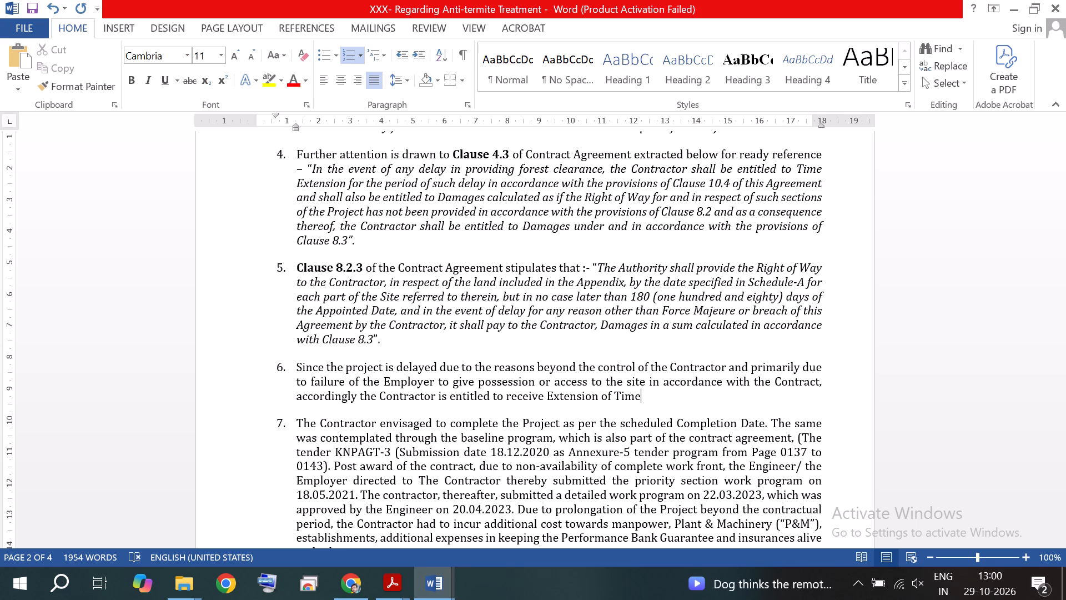
key("space")
type("along with")
key("space")
type("monetary compensation as pro")
type("longation cost")
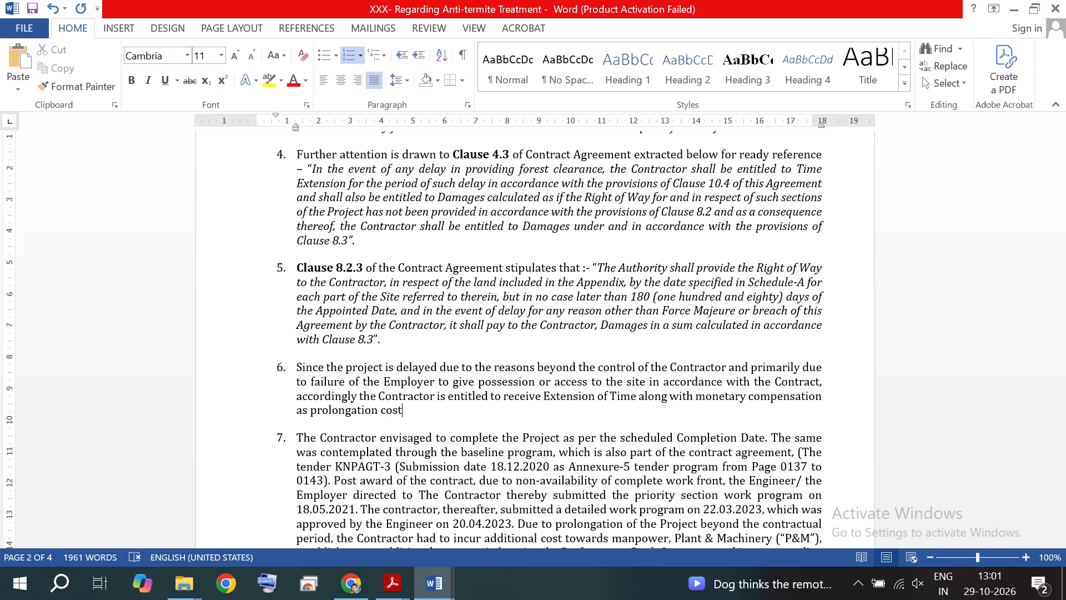
key("period")
scroll(664, 428, "down", 1)
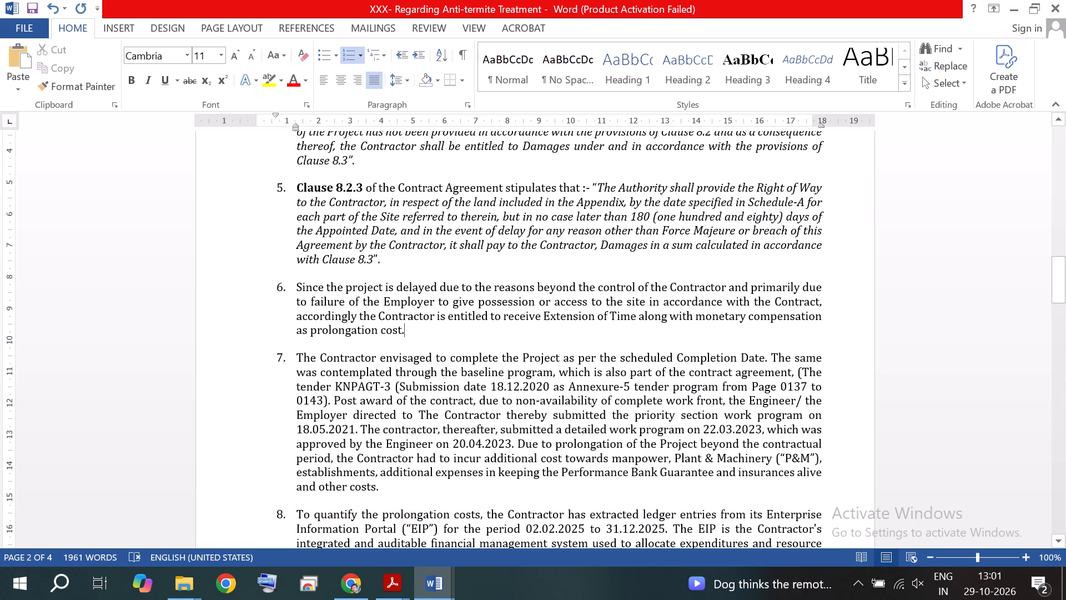
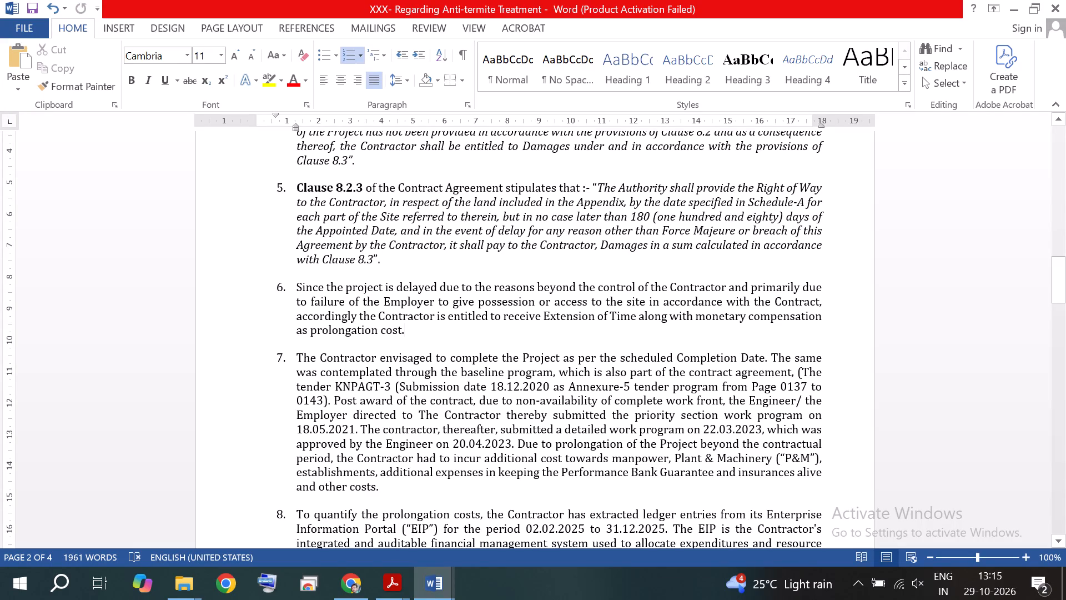
Move paragraph 7's sentence 'Due to prolongation … and other costs' into paragraph 6 after 'in accordance with the Contract', separated by a full stop and space.
left_click_drag(520, 446, 524, 445)
left_click_drag(524, 445, 372, 483)
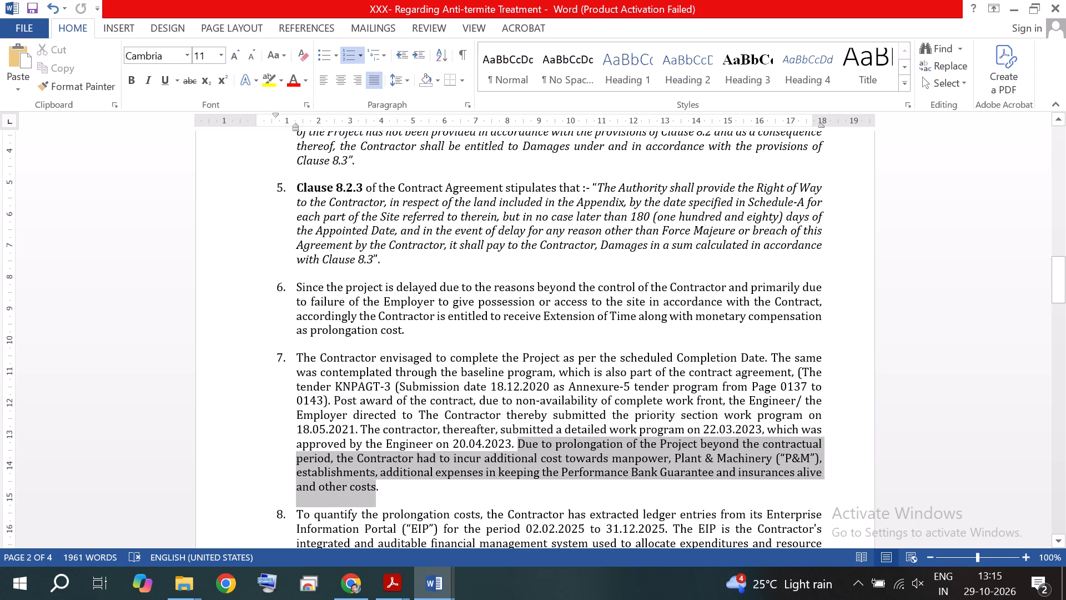
left_click_drag(372, 483, 377, 486)
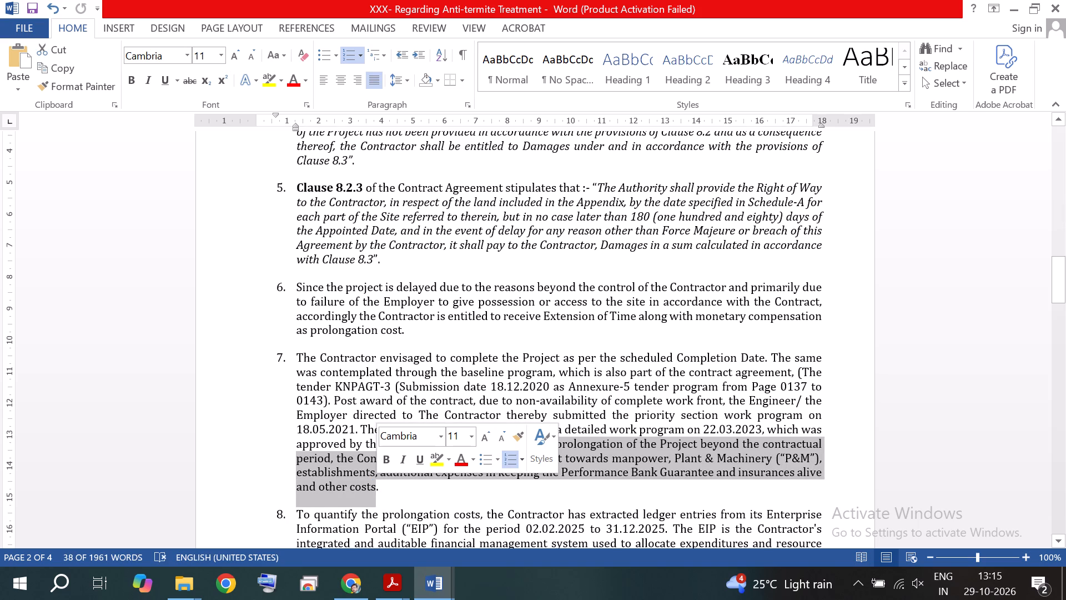
left_click_drag(360, 469, 797, 314)
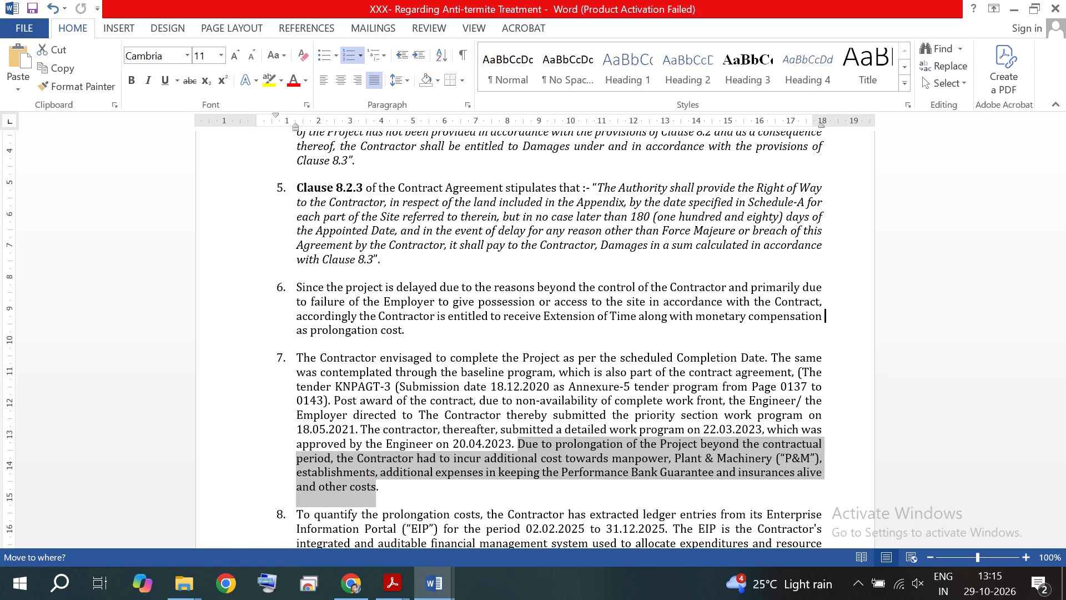
left_click_drag(797, 314, 814, 305)
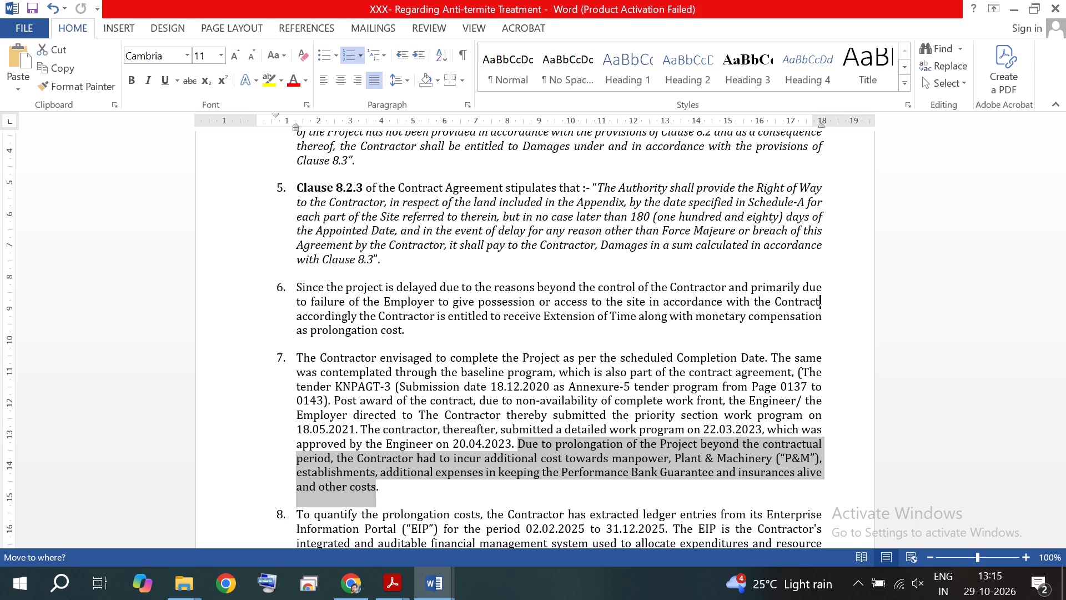
left_click_drag(814, 305, 814, 304)
left_click(802, 299)
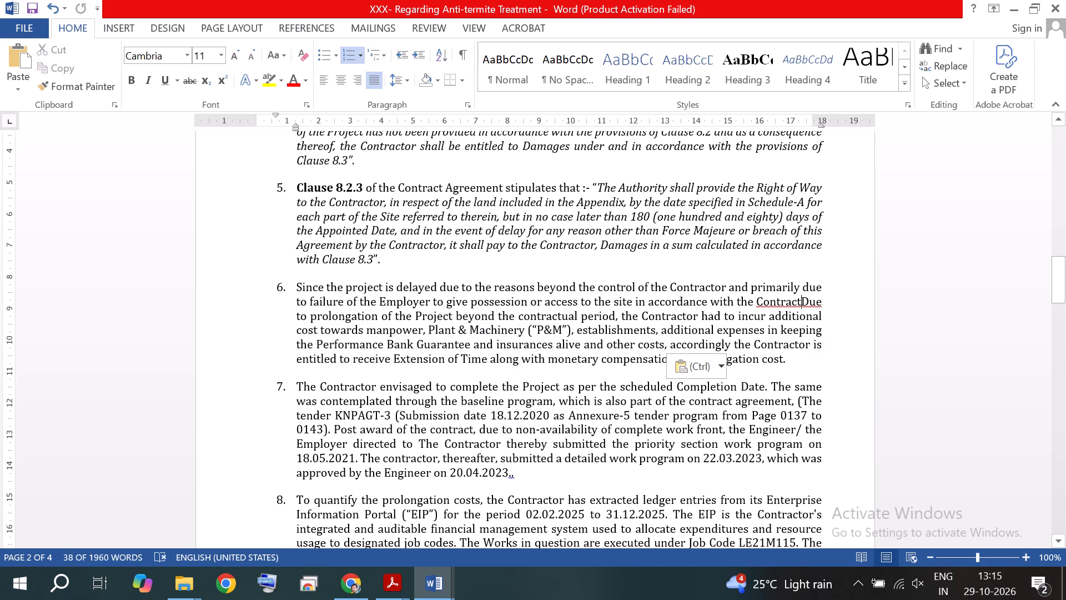
key("period")
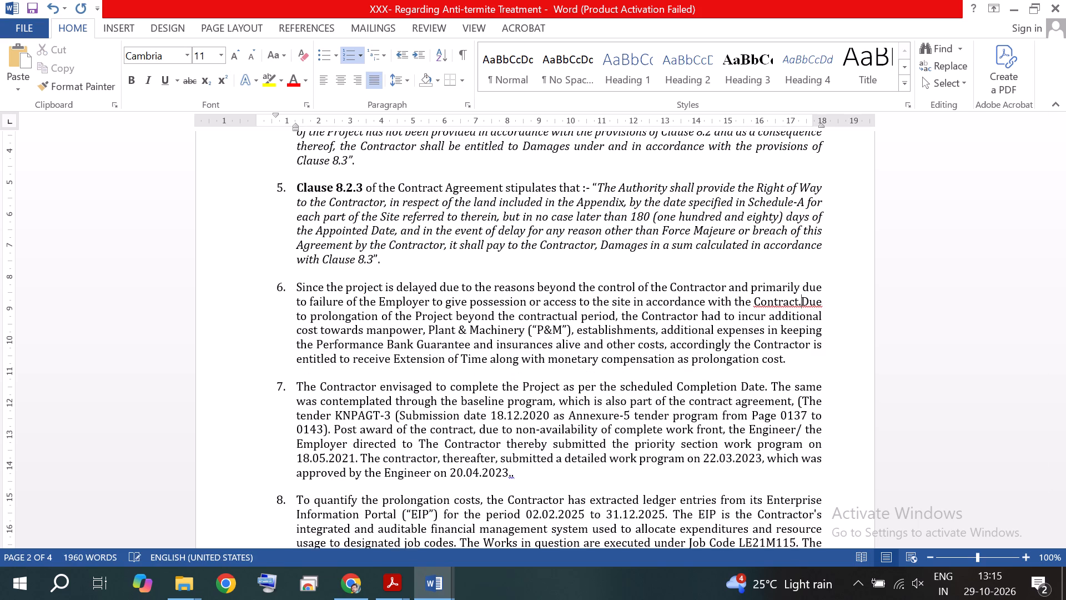
key("space")
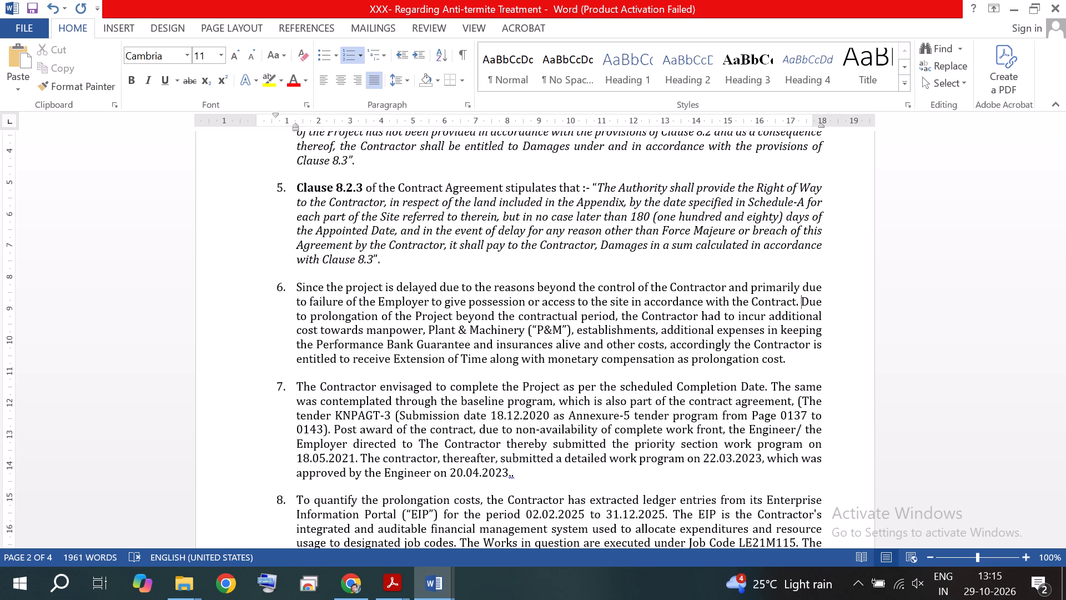
Remove 'Since' from the beginning of paragraph 6 and capitalise the opening as 'The project is delayed'.
left_click(325, 291)
key("BackSpace")
key("BackSpace")
key("BackSpace")
key("BackSpace")
key("BackSpace")
key("BackSpace")
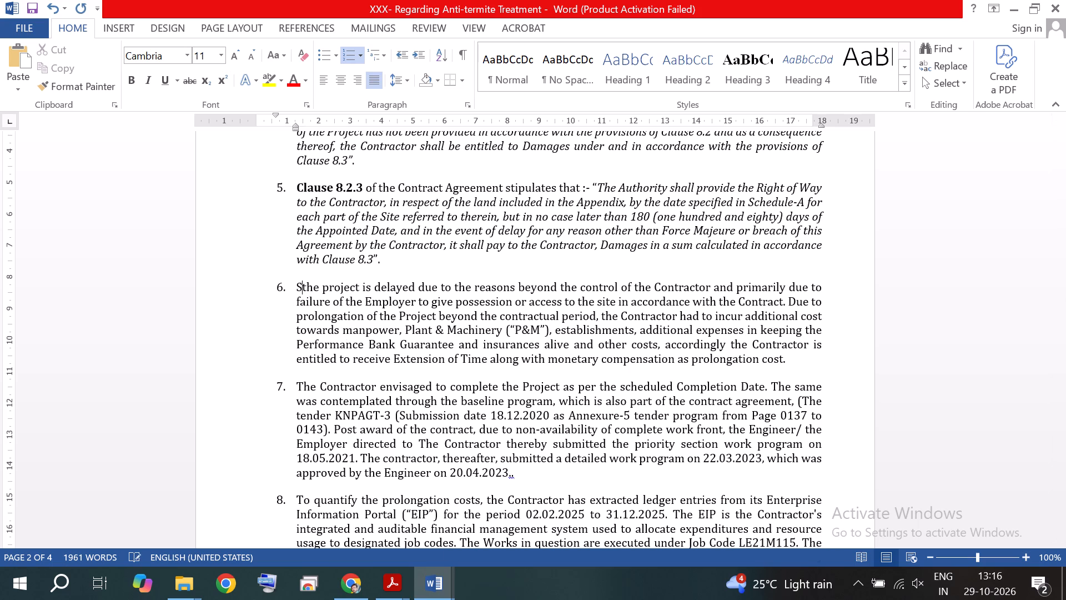
key("Delete")
key("shift+t")
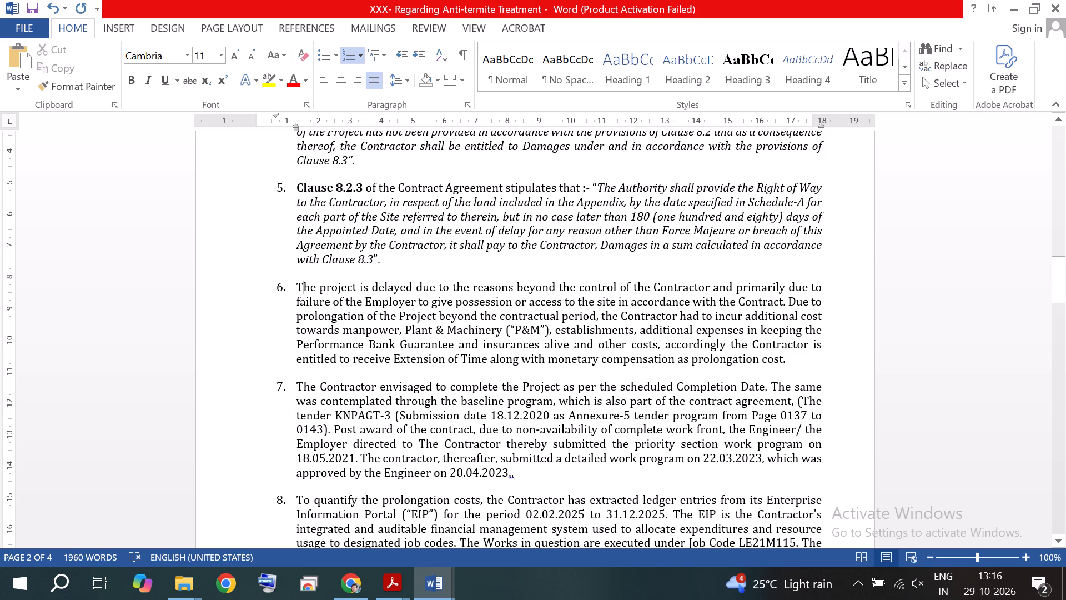
Delete 'beyond the contractual period' after 'prolongation of the Project' in paragraph 6.
left_click_drag(439, 318, 589, 313)
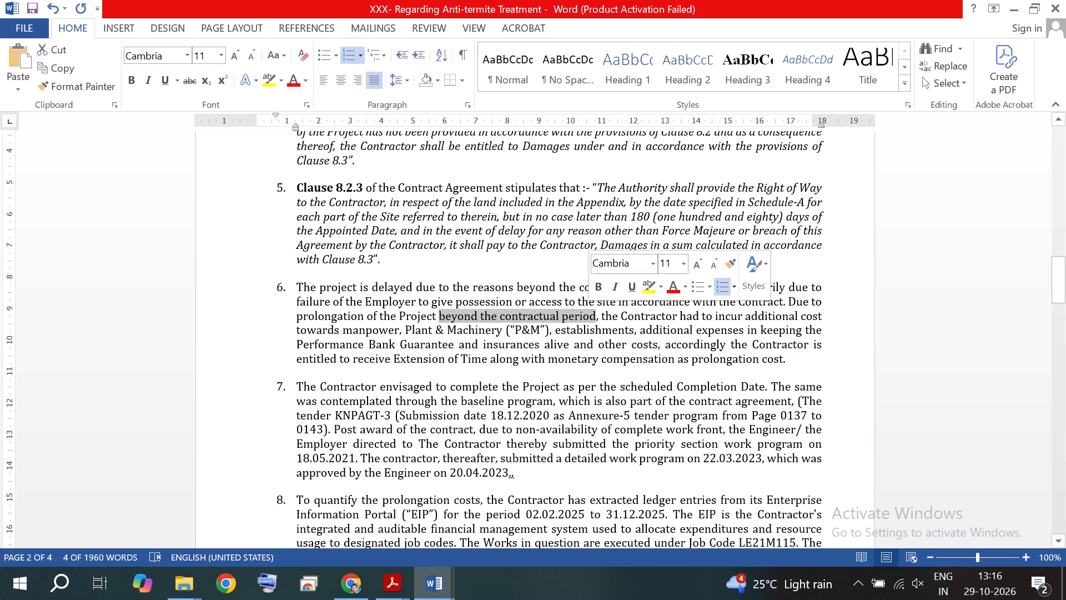
key("BackSpace")
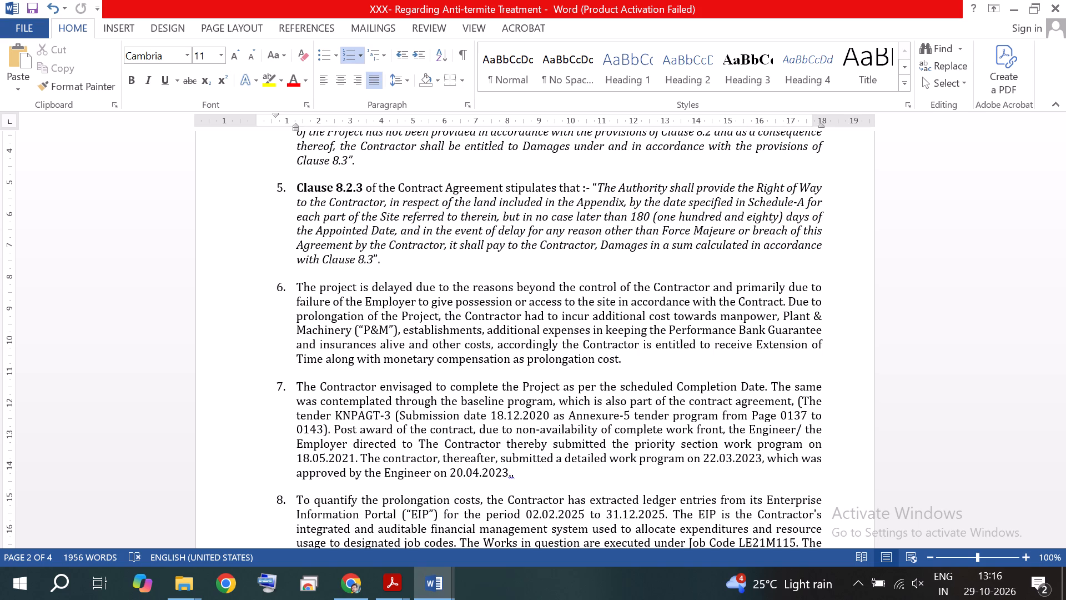
Delete the whole of paragraph 7, from 'The Contractor envisaged to complete the Project' to 'approved by the Engineer on 20.04.2023'.
scroll(549, 421, "down", 1)
left_click_drag(523, 394, 454, 363)
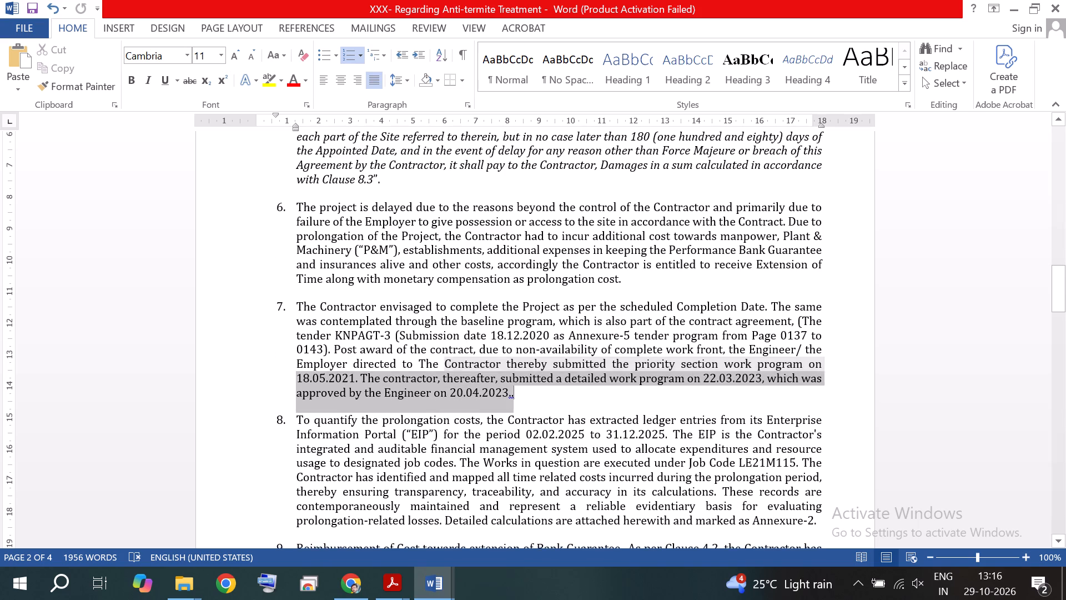
left_click_drag(454, 363, 315, 310)
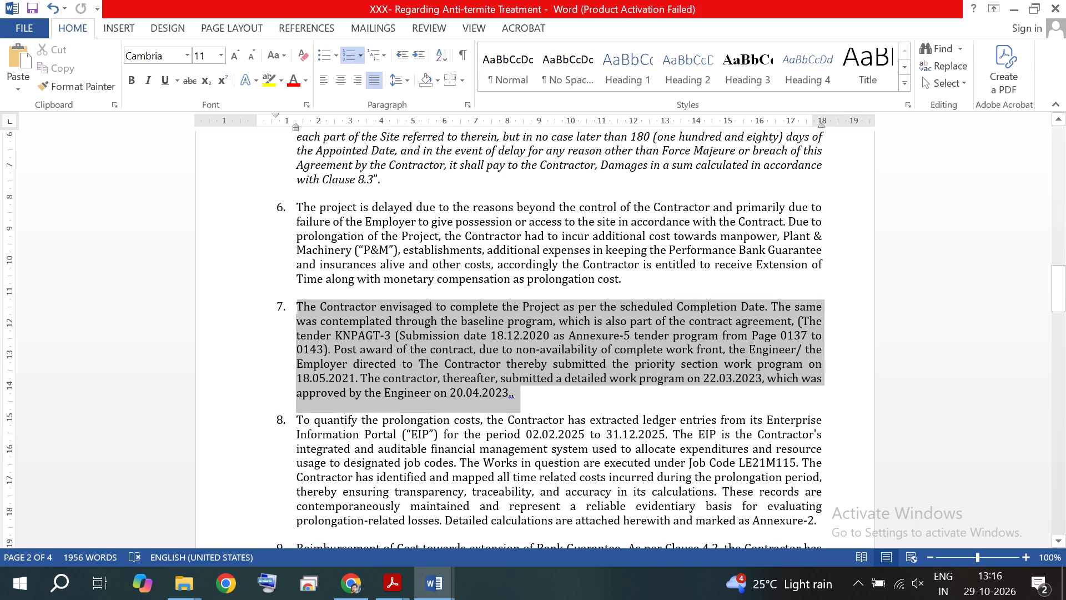
left_click_drag(315, 310, 311, 310)
key("BackSpace")
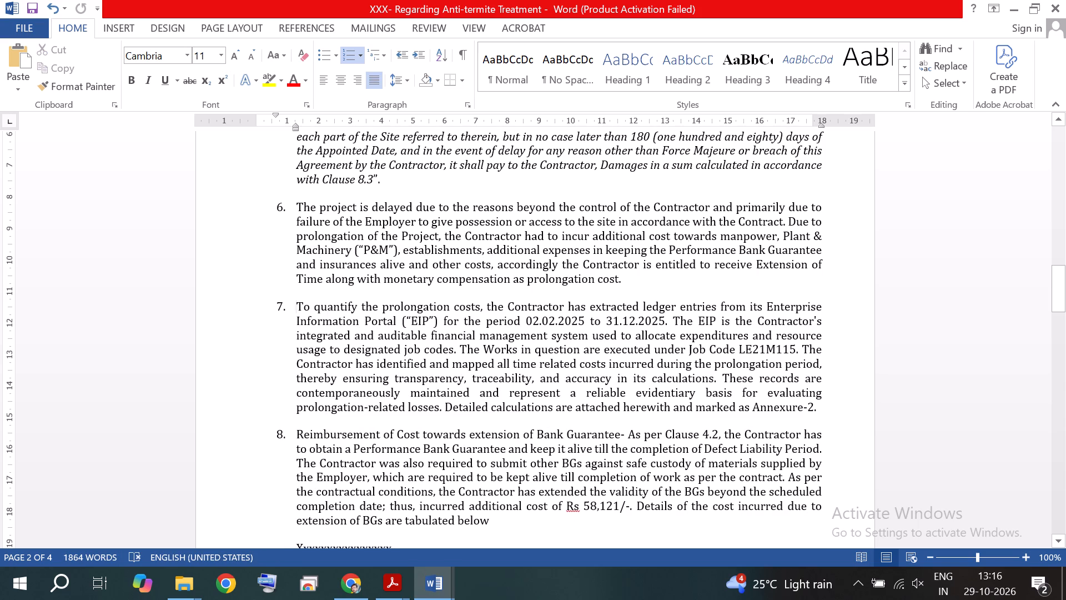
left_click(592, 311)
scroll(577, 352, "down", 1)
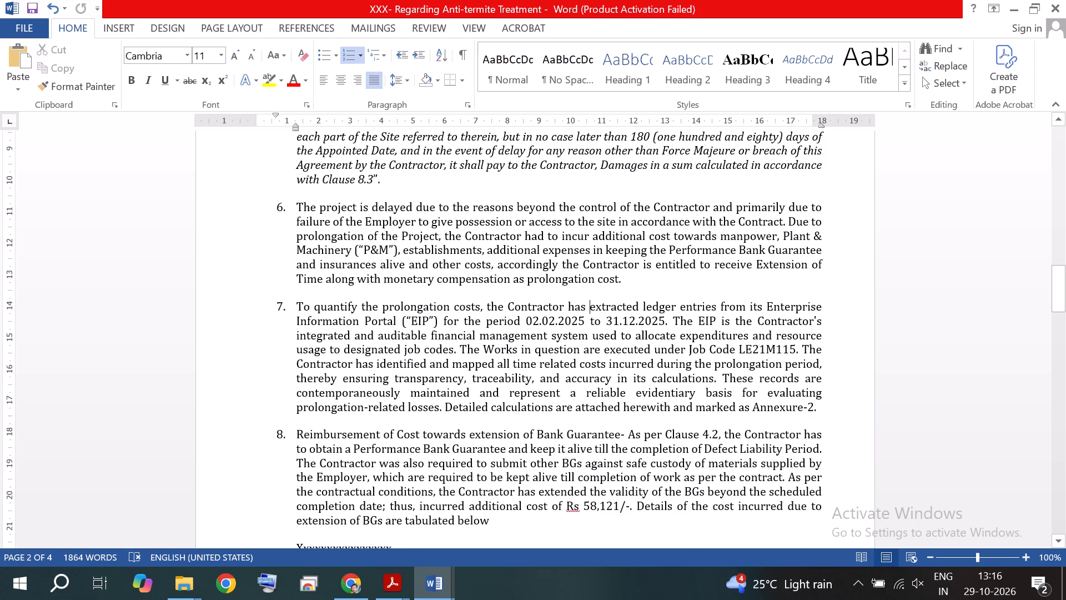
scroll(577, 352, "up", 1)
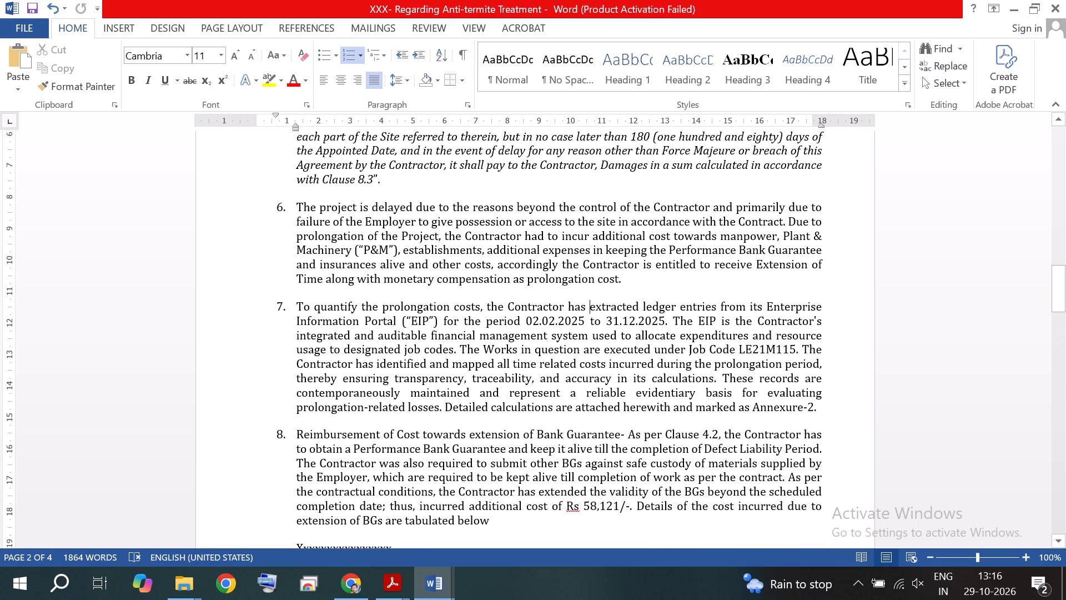
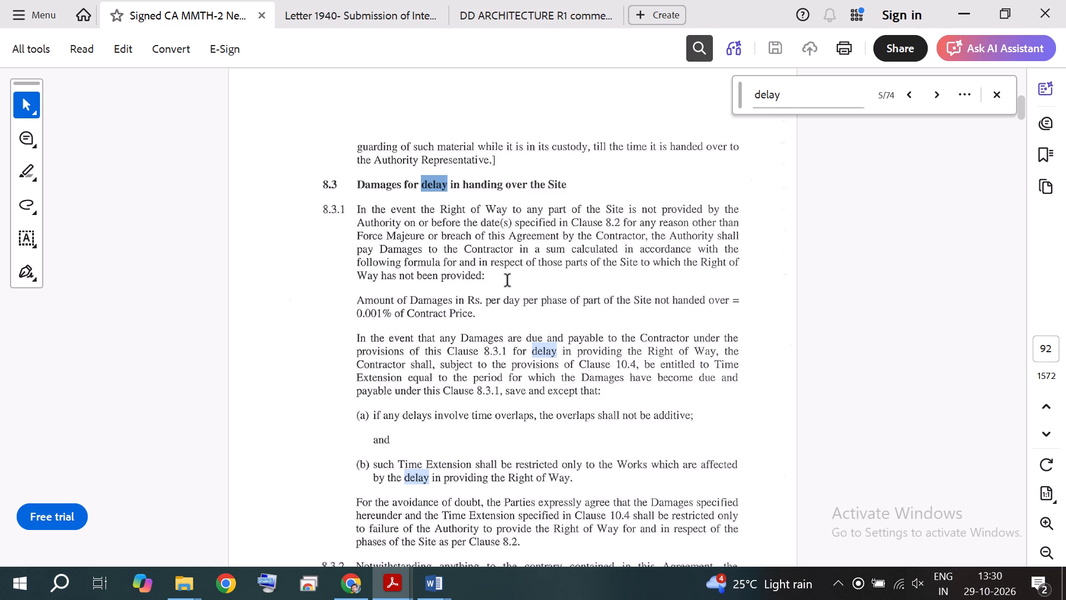
Copy Clause 8.3.1 from 'In the event the Right of Way' to '0.001% of Contract Price' into the Word letter as a new paragraph 8.
left_click(429, 238)
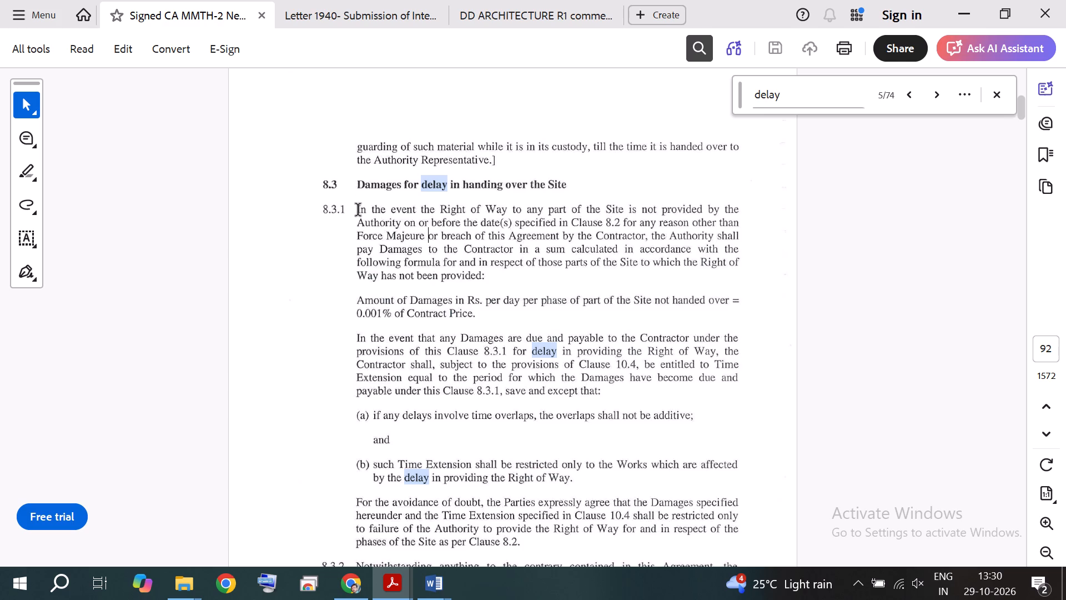
left_click_drag(359, 211, 469, 316)
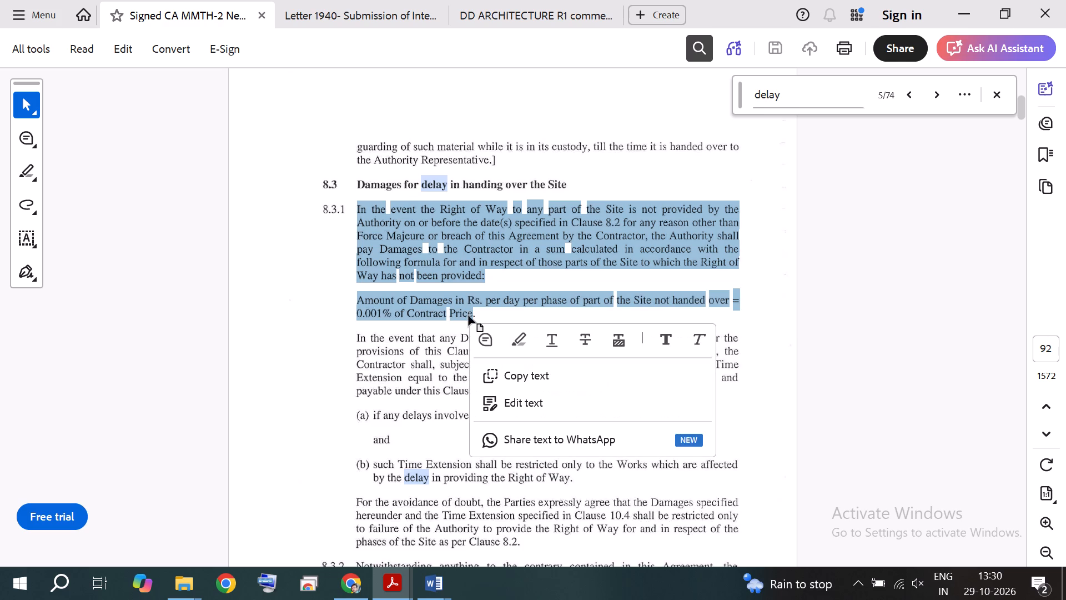
right_click(424, 256)
left_click(461, 274)
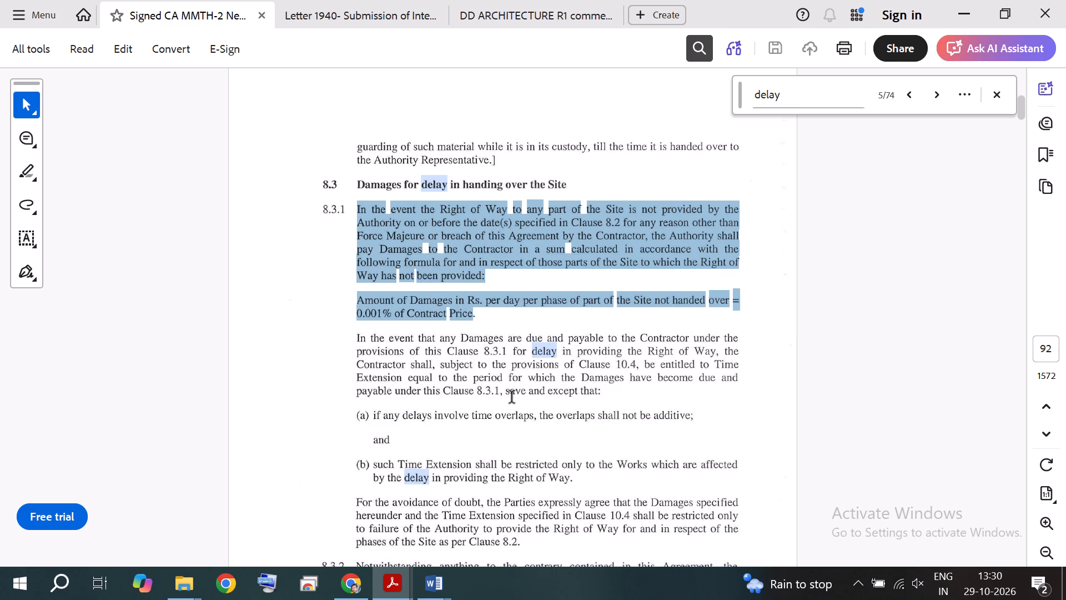
left_click(426, 583)
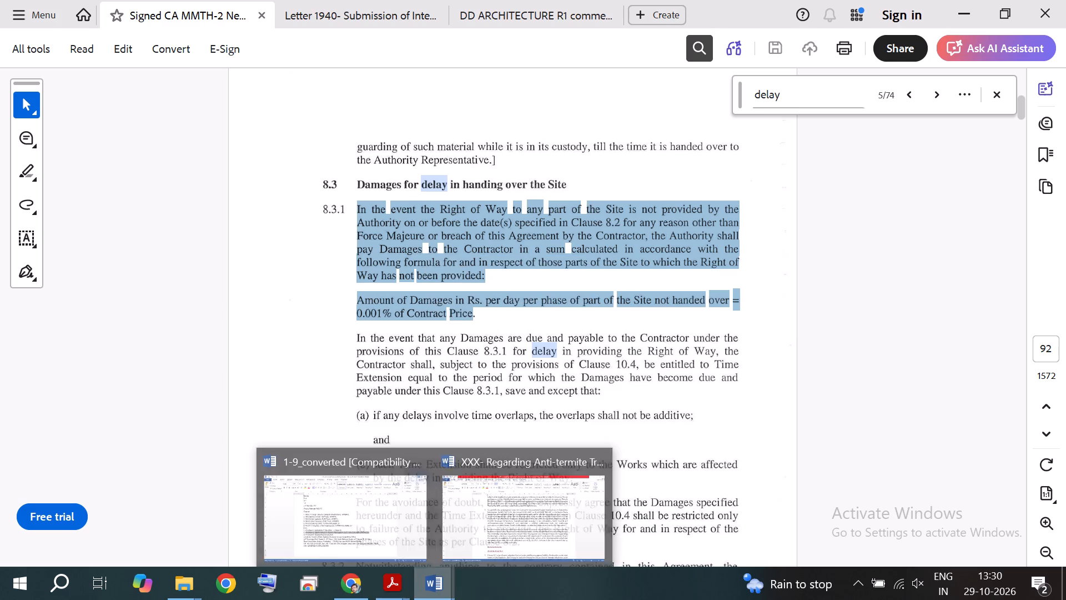
left_click(480, 519)
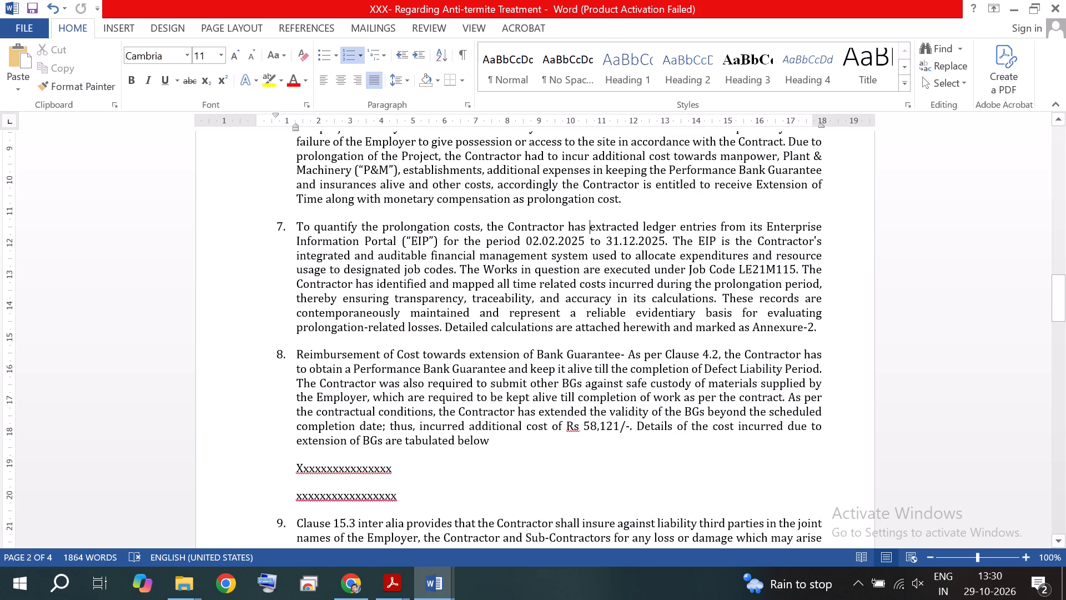
scroll(449, 458, "down", 2)
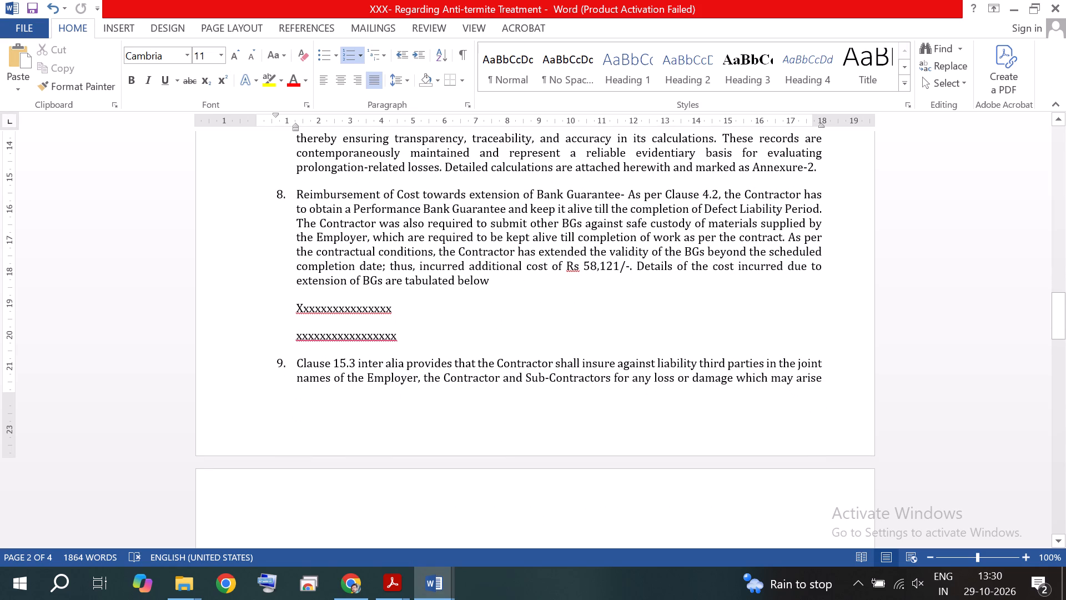
left_click(818, 171)
key("Return")
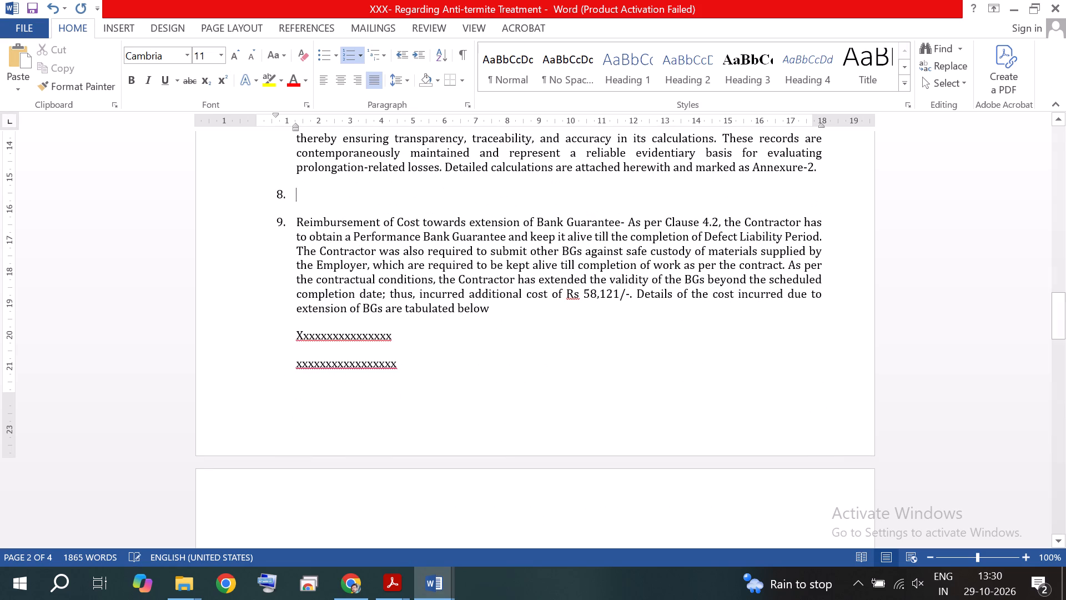
right_click(300, 196)
left_click(385, 262)
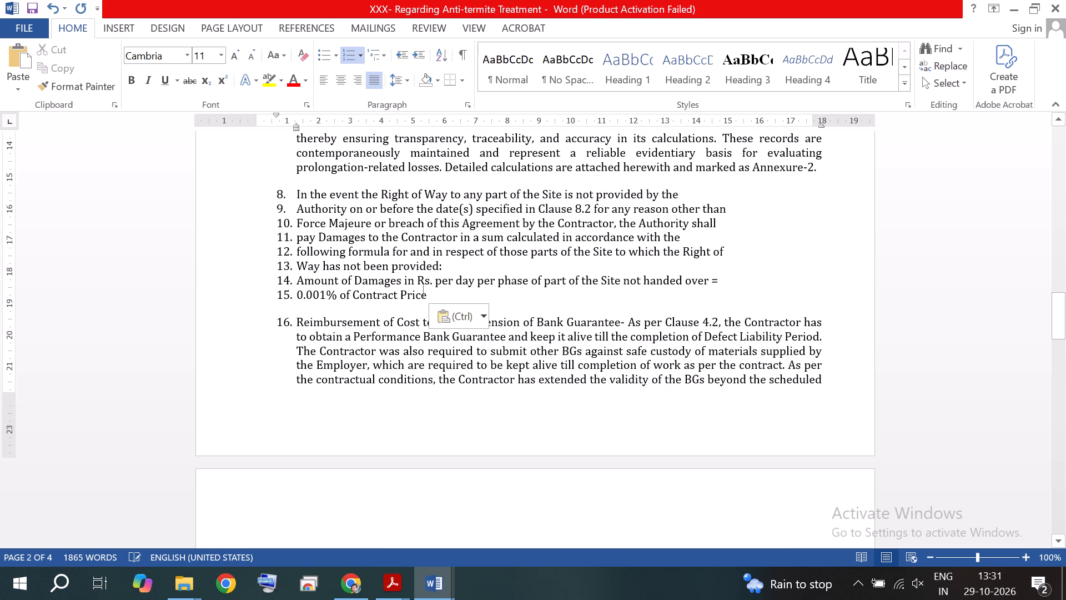
Introduce the pasted clause in paragraph 8 with 'Clause 8.3.1 -' followed by an opening quotation mark.
left_click(296, 198)
left_click(431, 578)
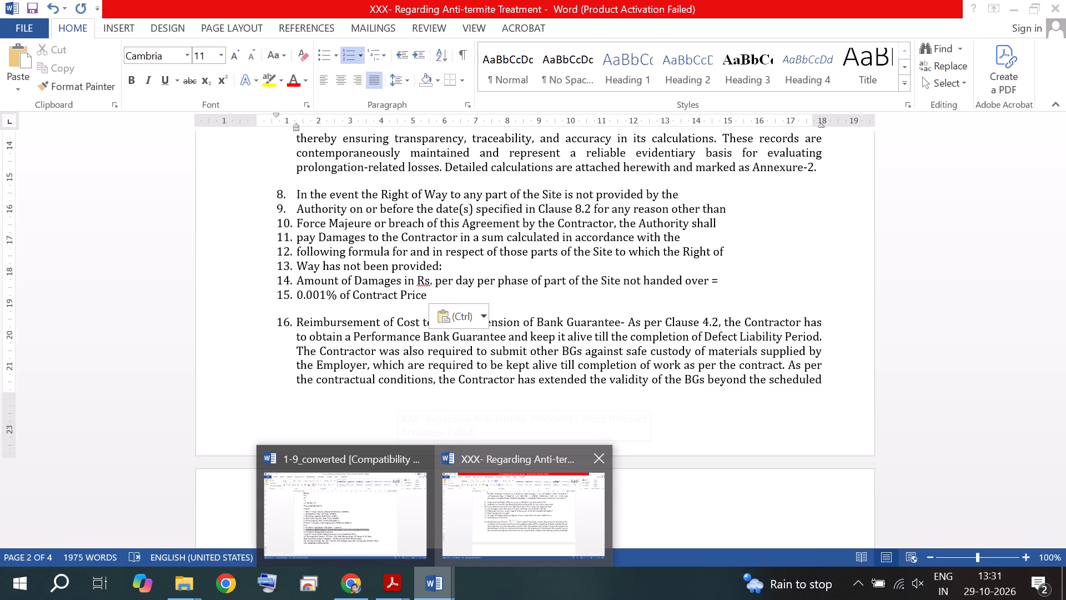
left_click(396, 576)
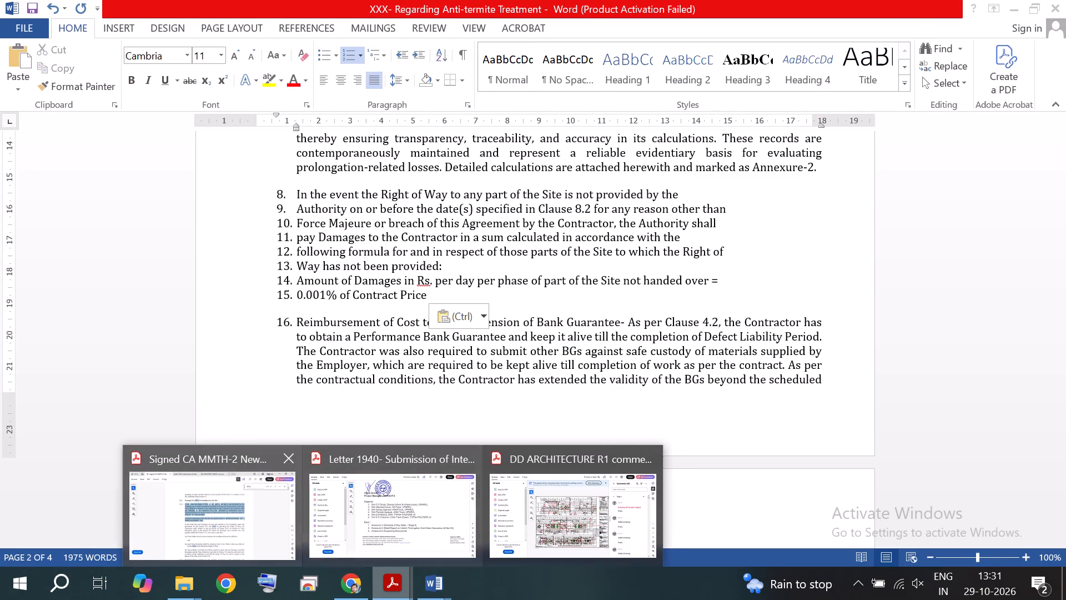
left_click(244, 496)
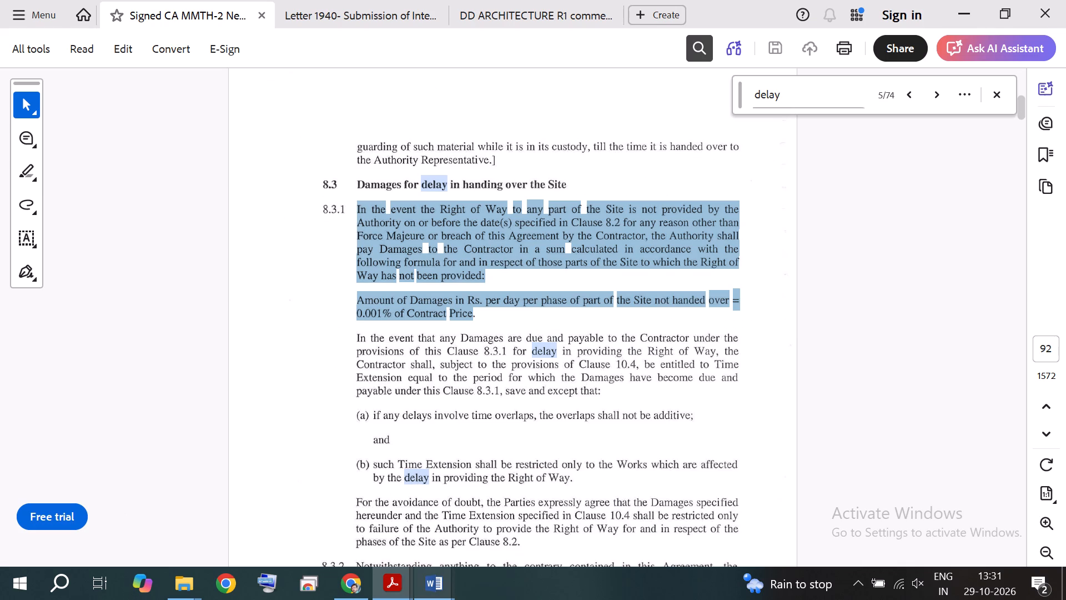
left_click(435, 590)
left_click(479, 534)
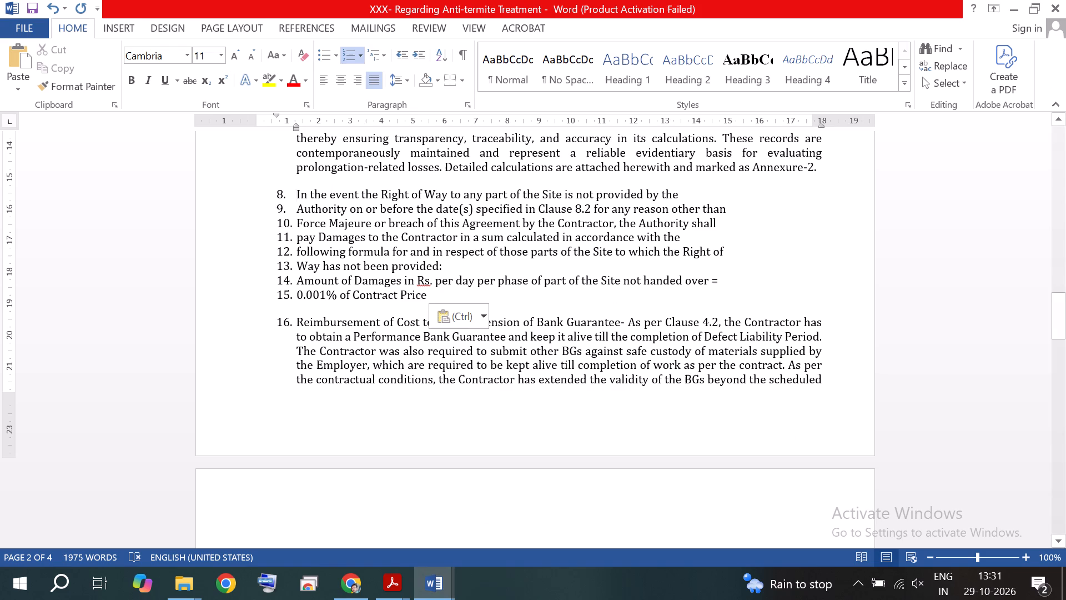
type("Clause")
key("space")
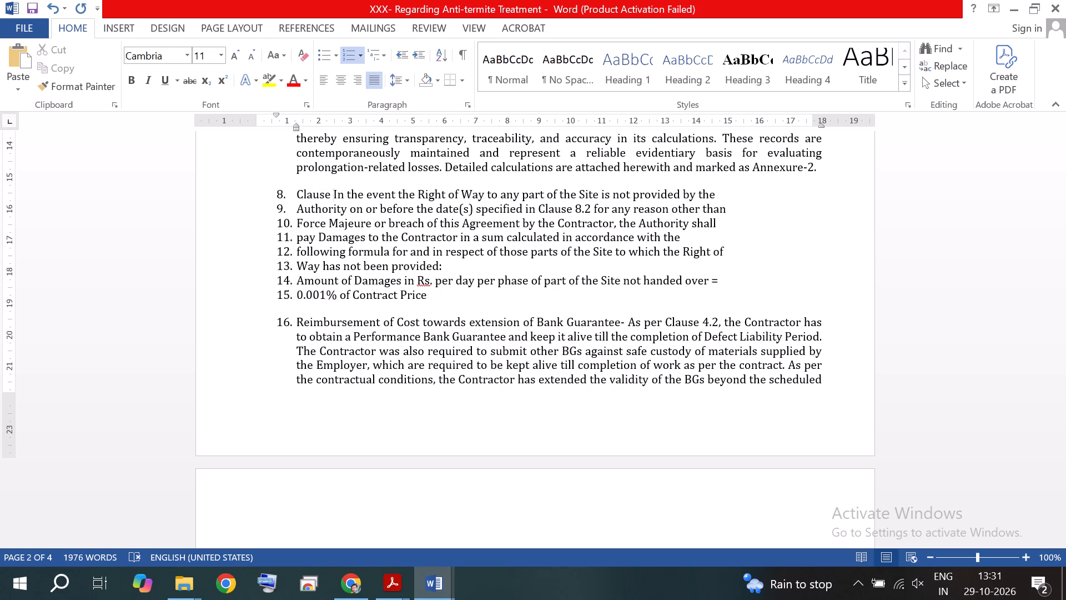
key("8")
type(".3.1 -")
key("space")
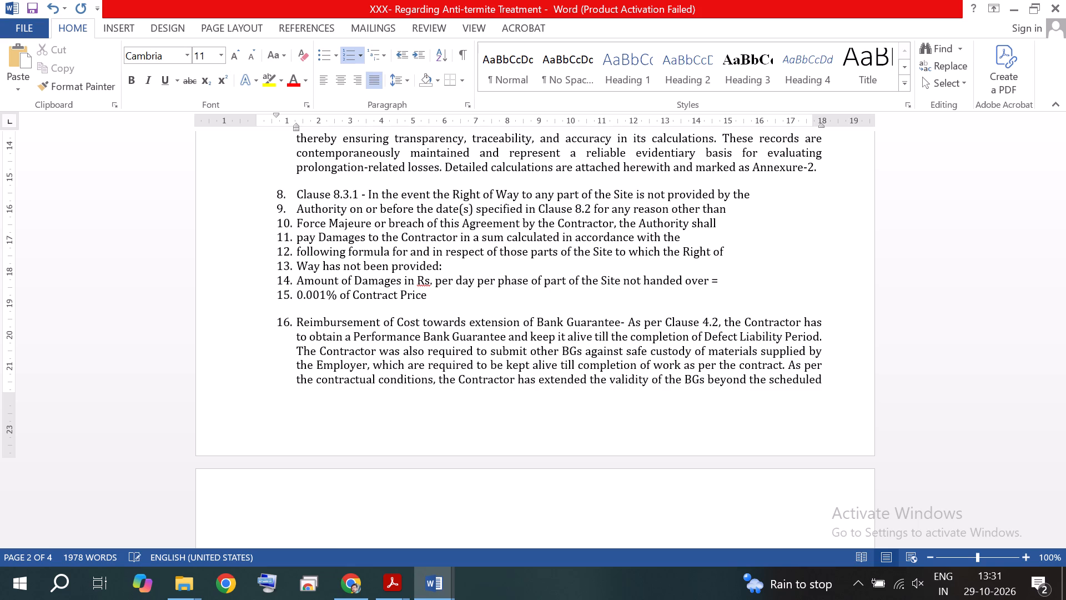
key("shift+quotedbl")
Join the separately numbered lines of the clause into paragraph 8 up to 'Way has not been provided:', with single spaces between them.
left_click(759, 191)
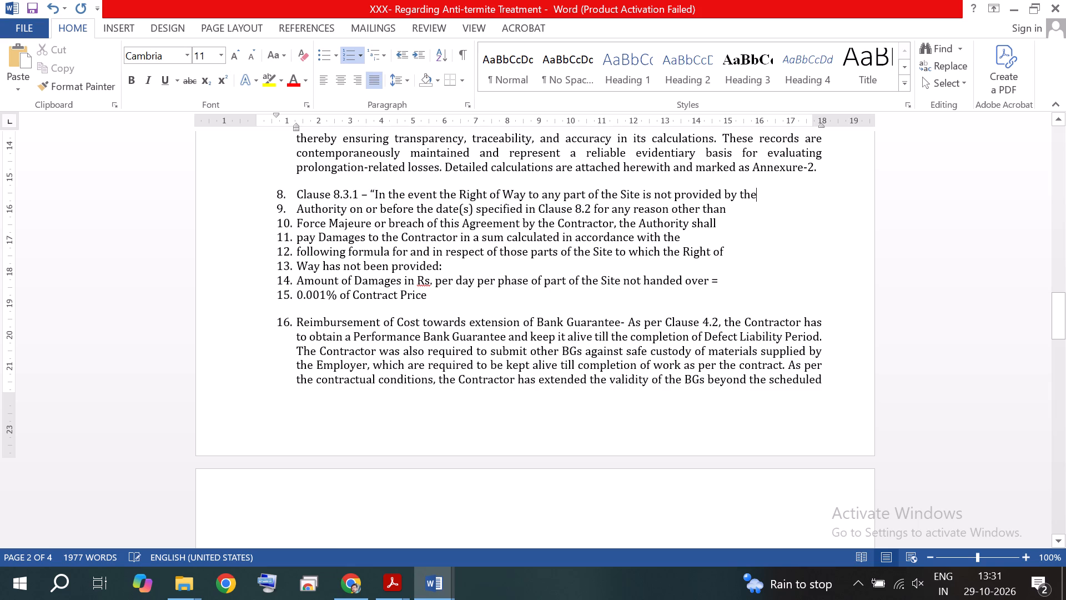
key("Delete")
key("space")
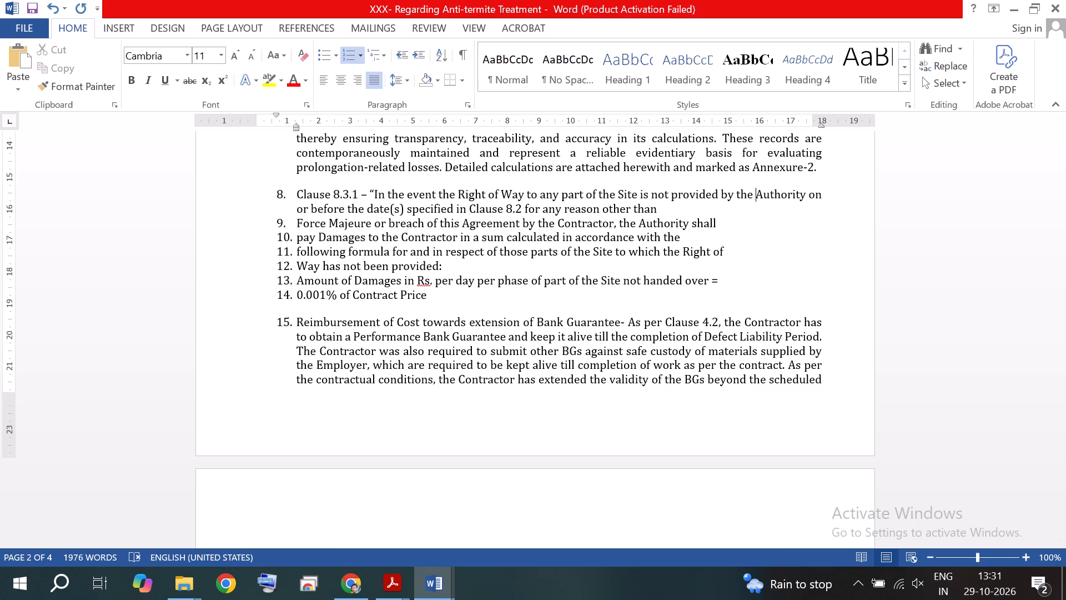
left_click(700, 207)
key("Delete")
key("space")
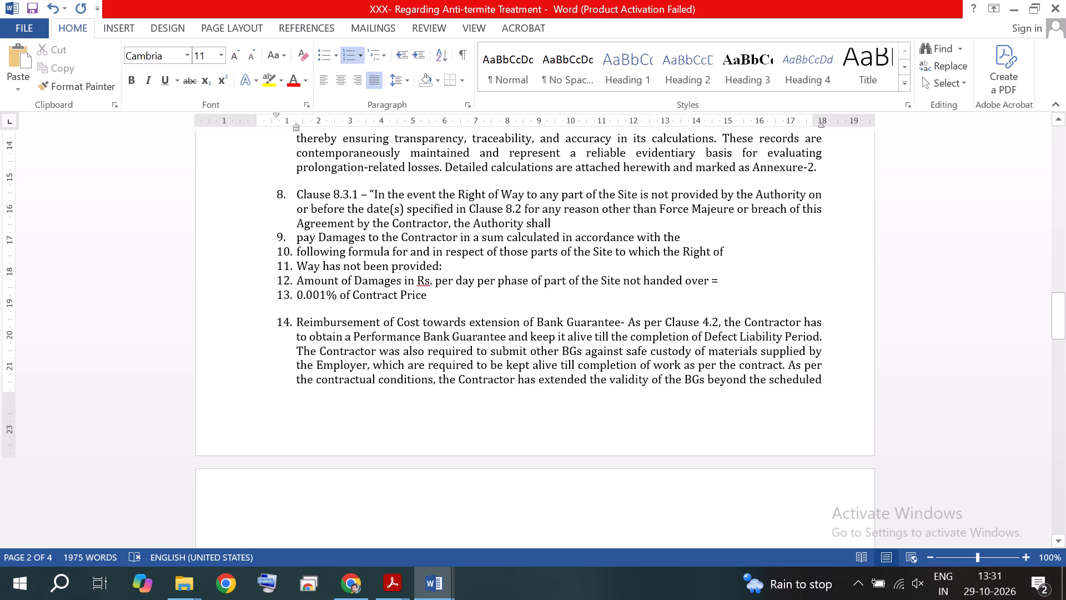
left_click(594, 225)
key("Delete")
key("space")
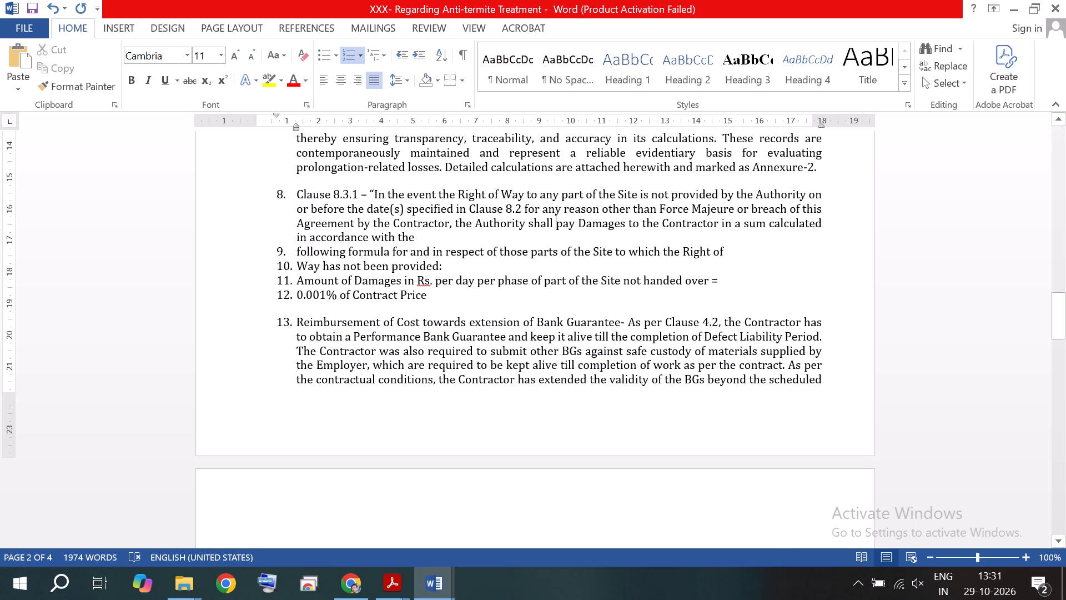
left_click(480, 241)
key("Delete")
key("space")
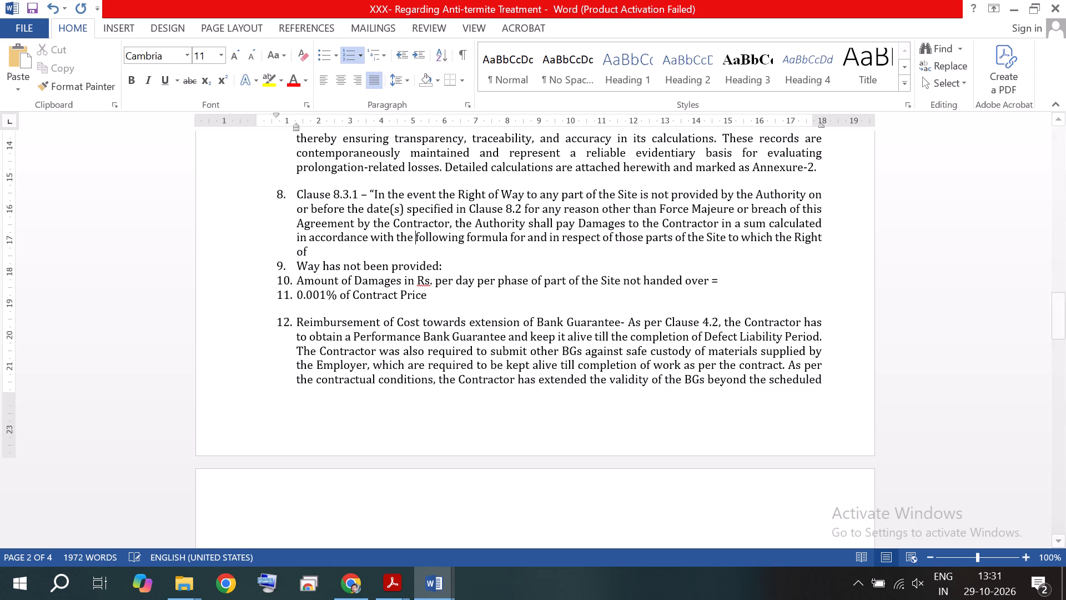
left_click(383, 256)
key("Delete")
key("space")
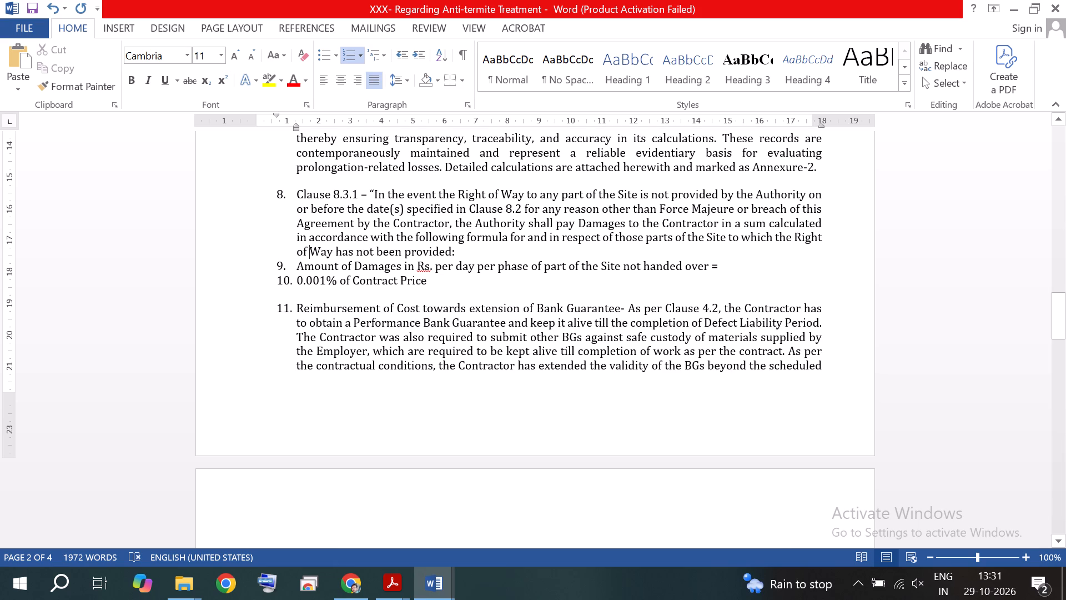
Join the two damages formula lines, 'Amount of Damages' and '0.001% of Contract Price', onto the end of paragraph 8 with single spaces.
left_click(463, 252)
key("Delete")
key("space")
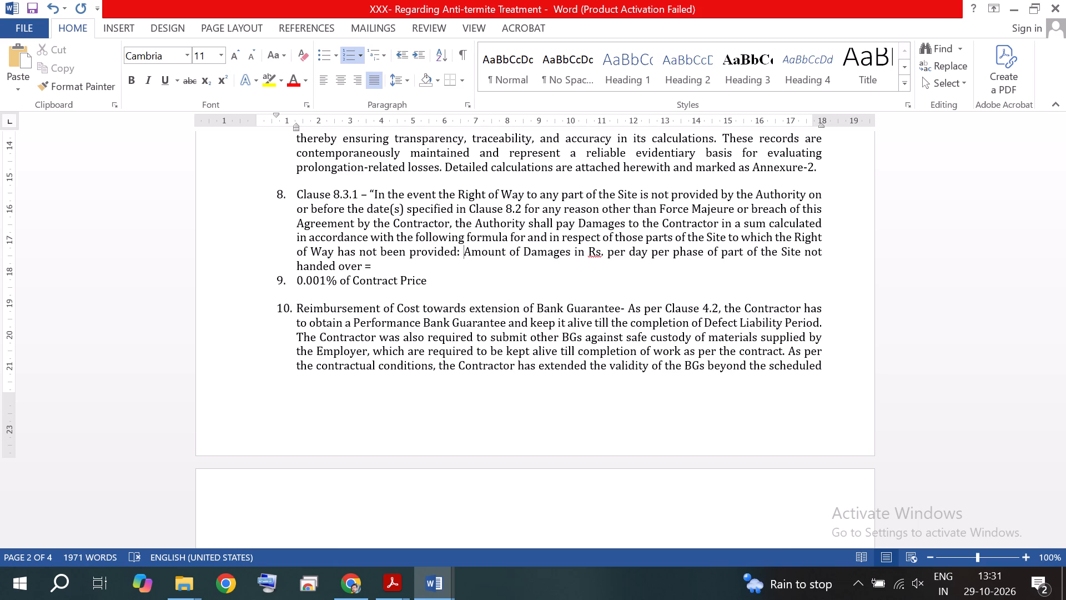
left_click(409, 263)
key("Delete")
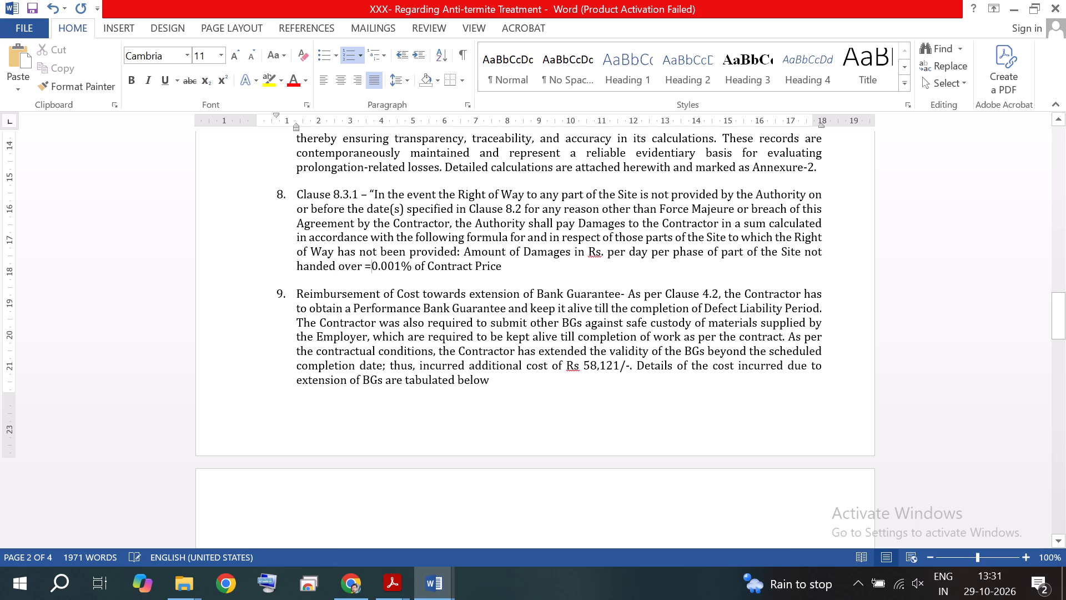
key("space")
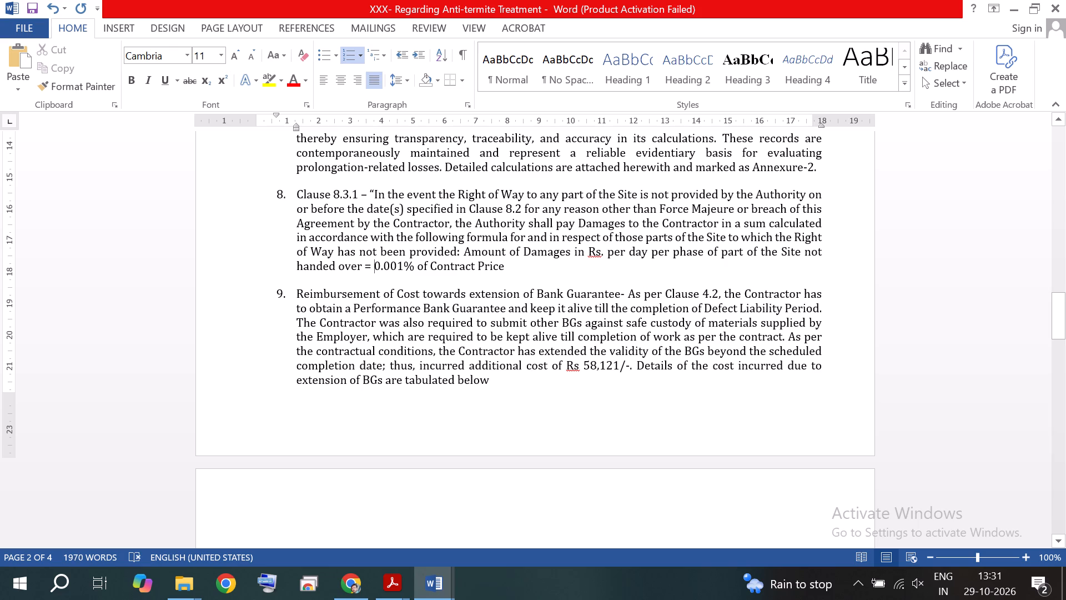
Close the quotation after 'Contract Price' in paragraph 8 with a quotation mark and full stop.
left_click(504, 268)
type("\".")
Italicise the quoted clause text in paragraph 8, from 'In the event' to 'Contract Price'.
left_click_drag(375, 193, 485, 255)
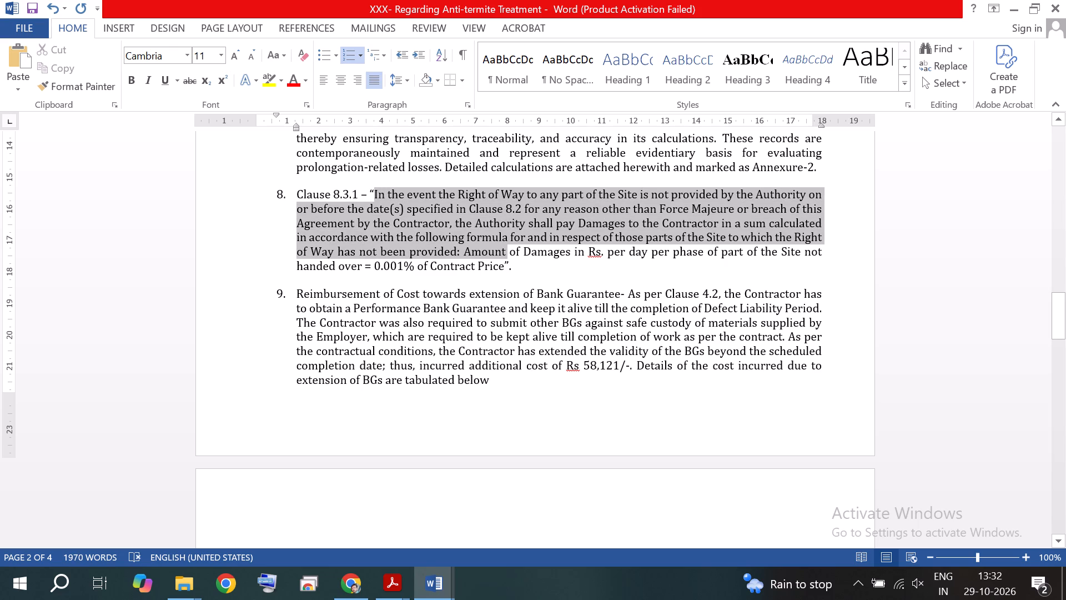
left_click_drag(485, 255, 494, 261)
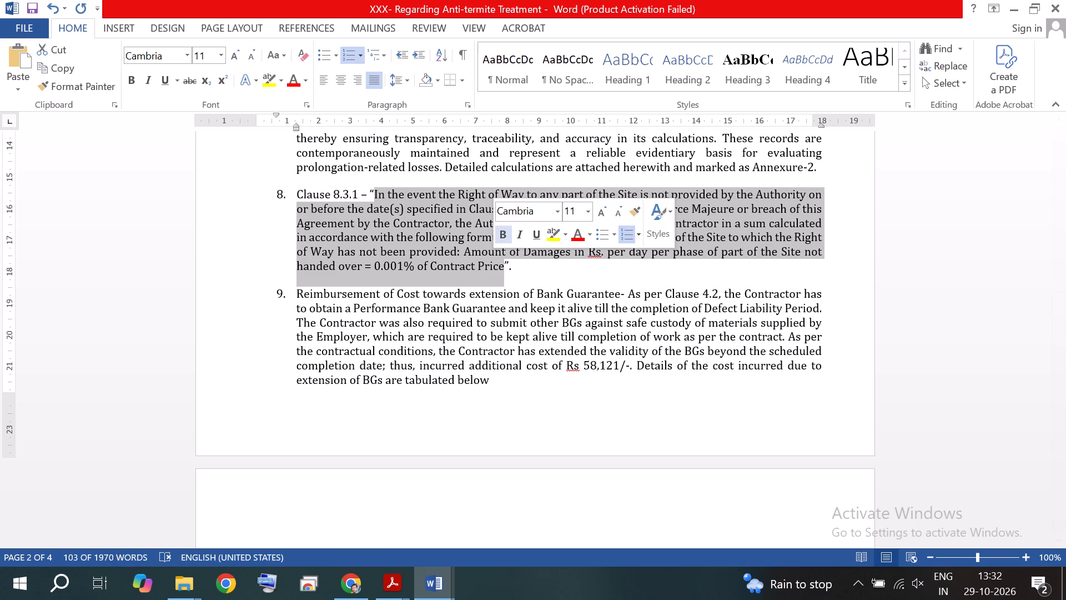
left_click(516, 234)
left_click(421, 256)
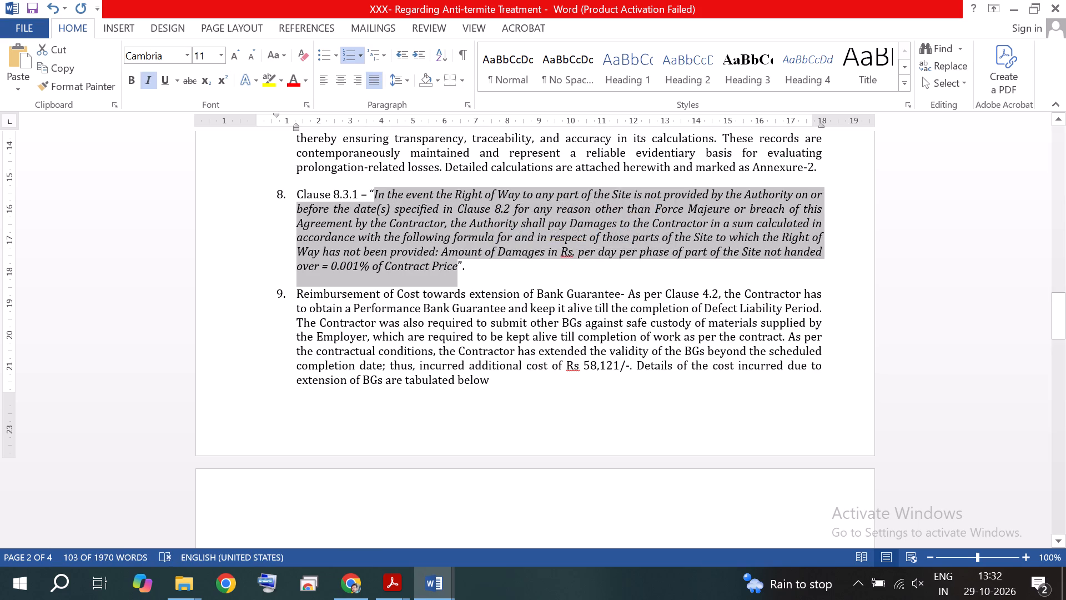
Change the annexure reference at the end of paragraph 7 to 'Annexure-1'.
scroll(490, 272, "up", 2)
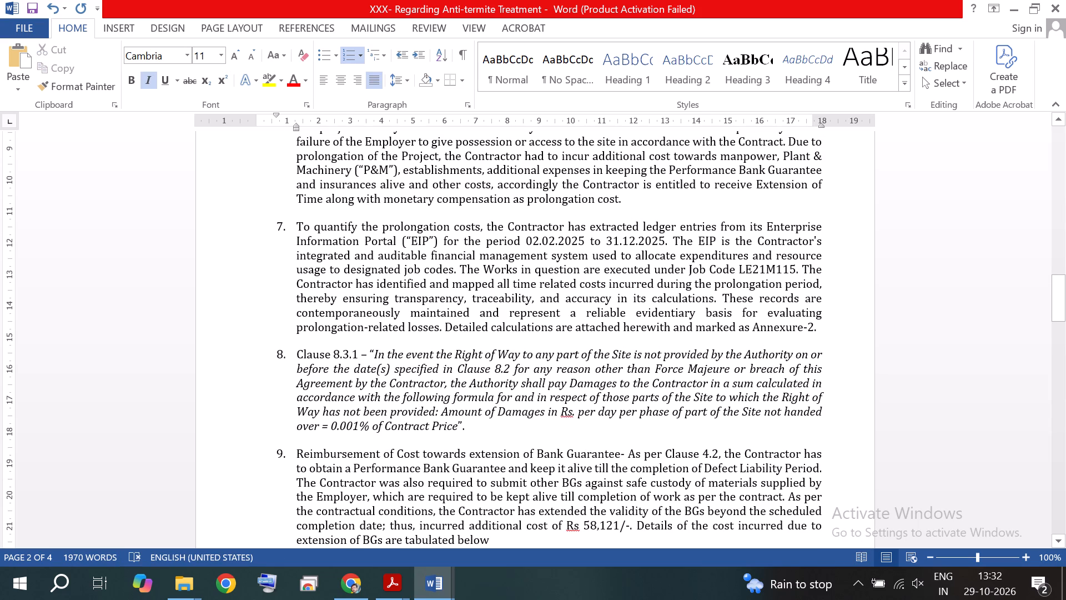
left_click(807, 328)
key("Delete")
key("1")
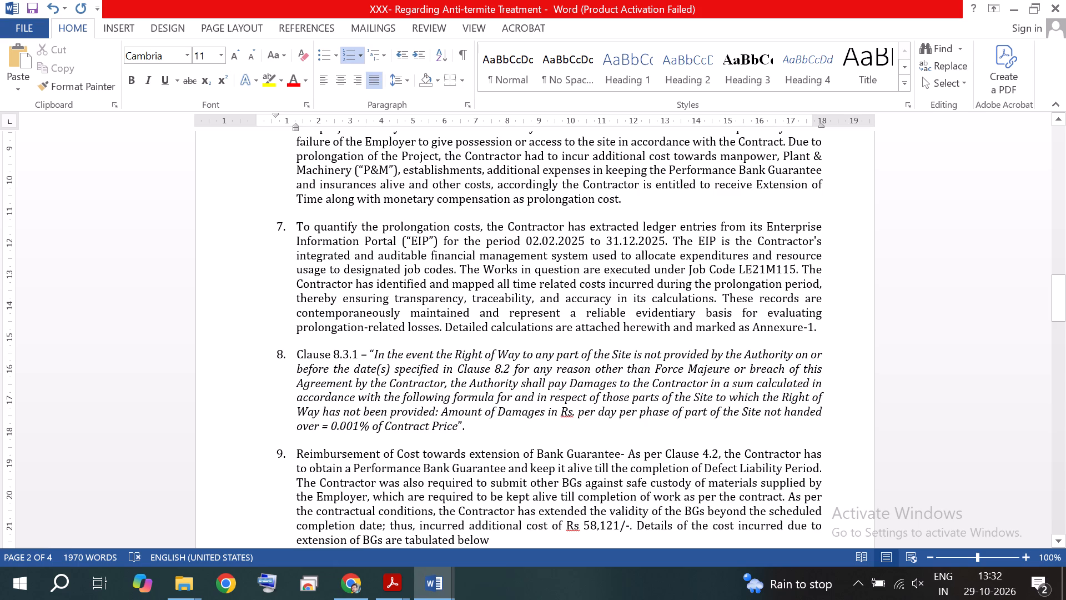
Switch to the signed contract agreement PDF in Acrobat and examine the 'delay' matches from Clause 8.3 through Clause 12.3.
scroll(595, 339, "down", 2)
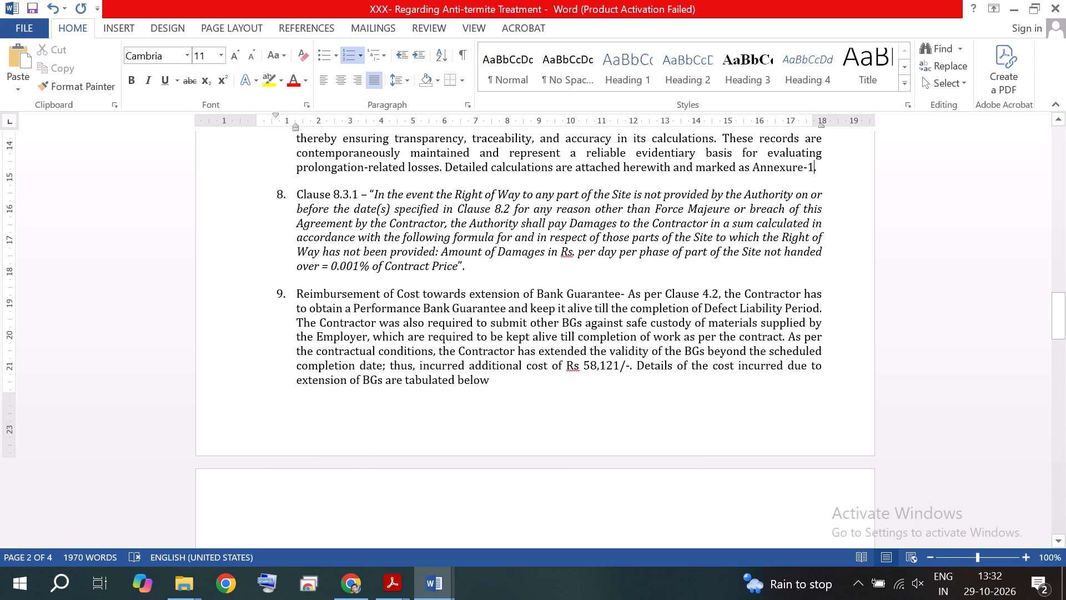
left_click(396, 579)
left_click(265, 511)
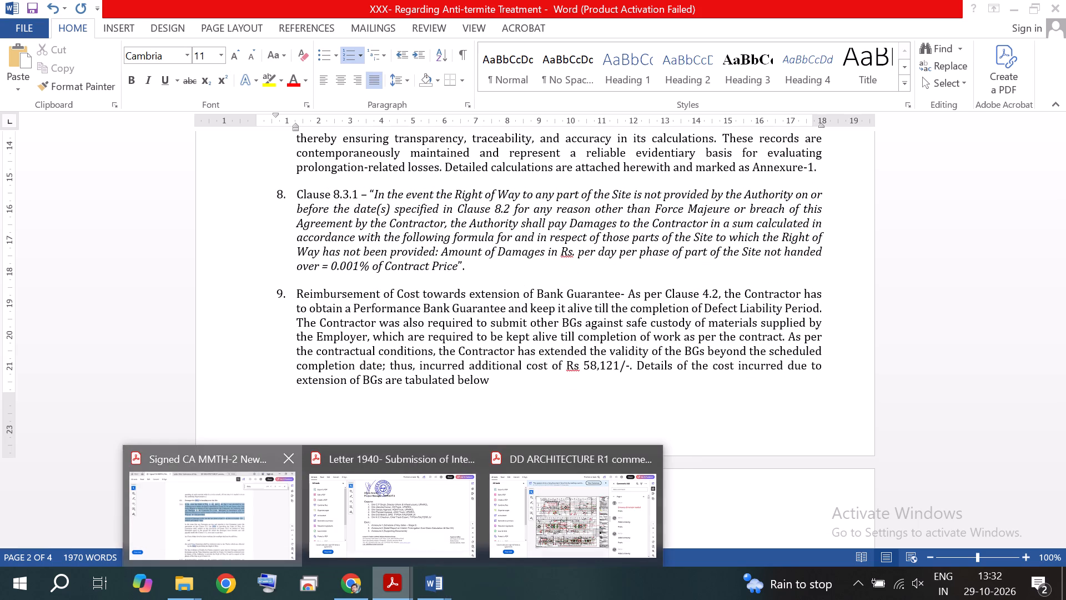
left_click(937, 103)
left_click(937, 103)
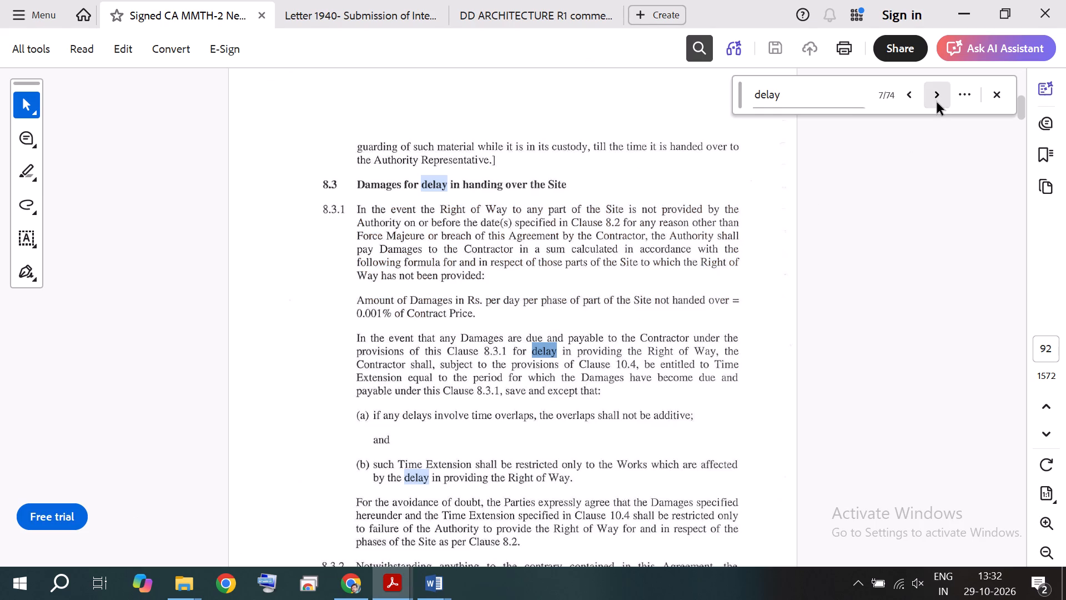
left_click(937, 103)
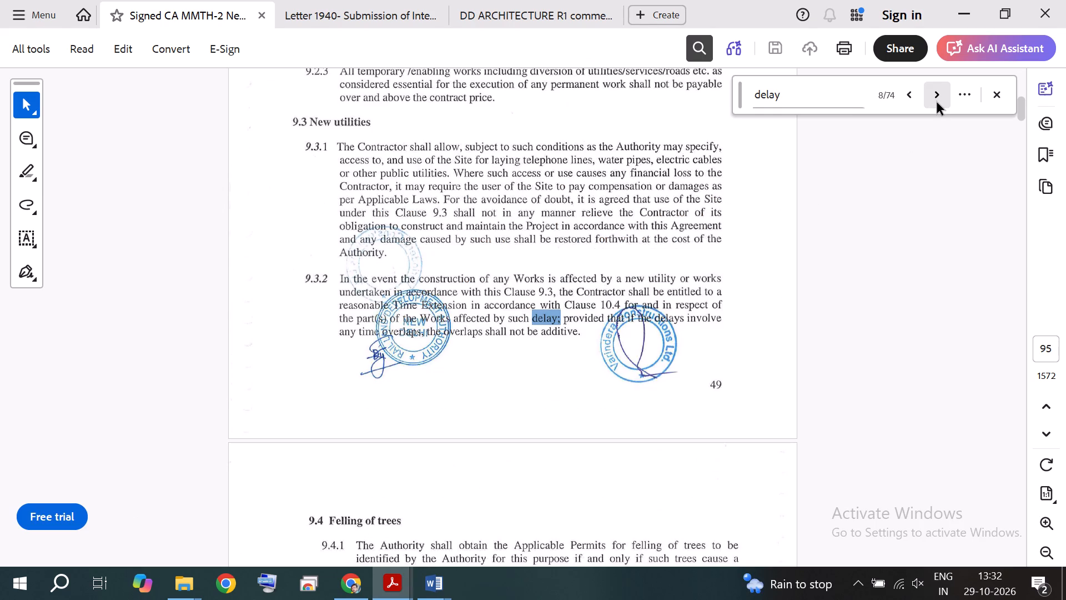
left_click(937, 103)
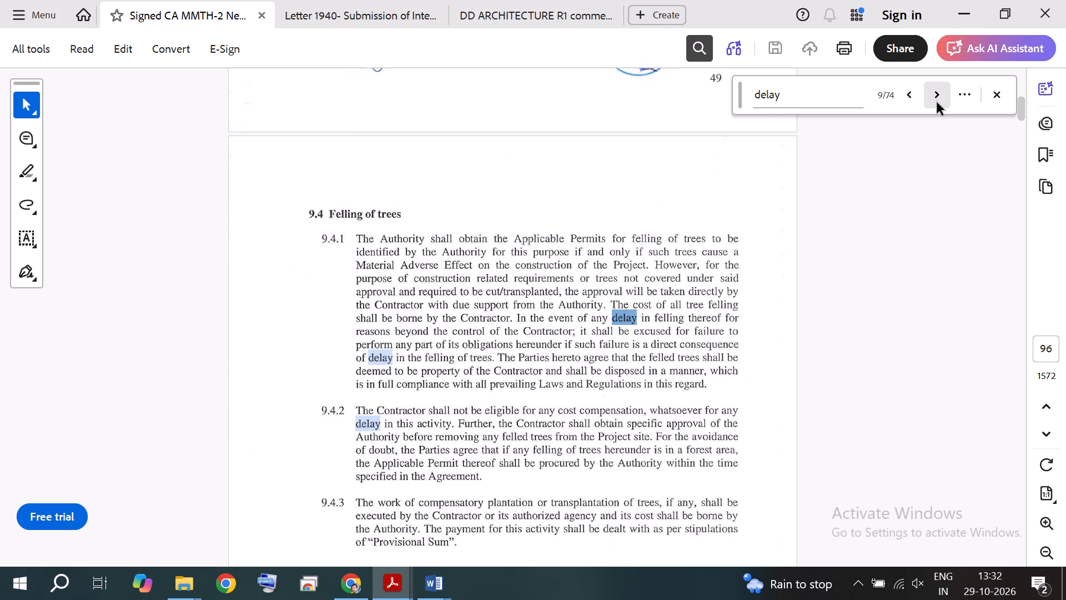
left_click(937, 103)
left_click(937, 103)
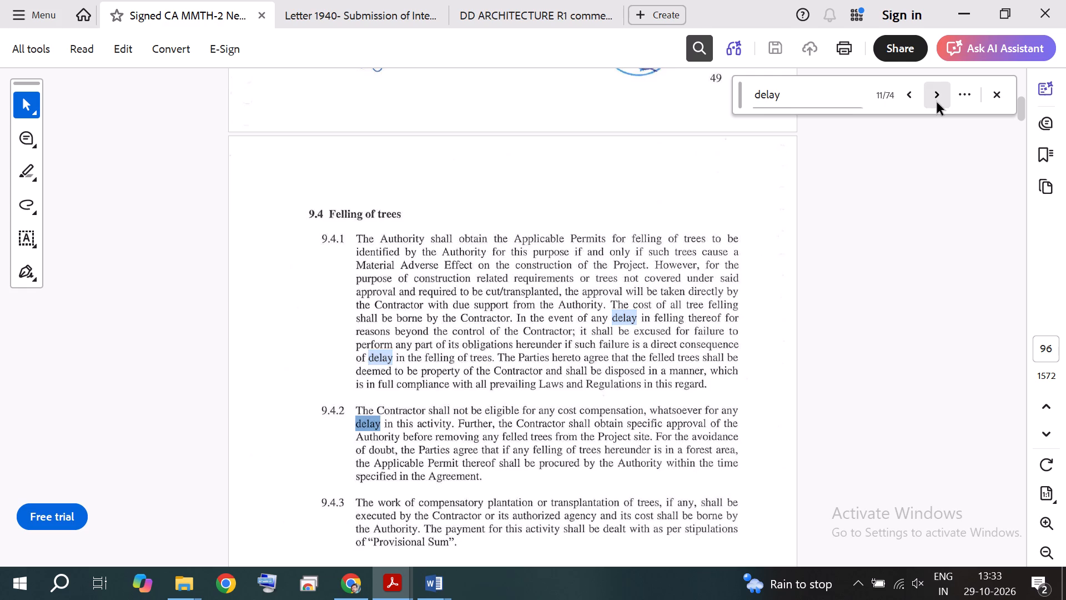
left_click(937, 103)
left_click(937, 103)
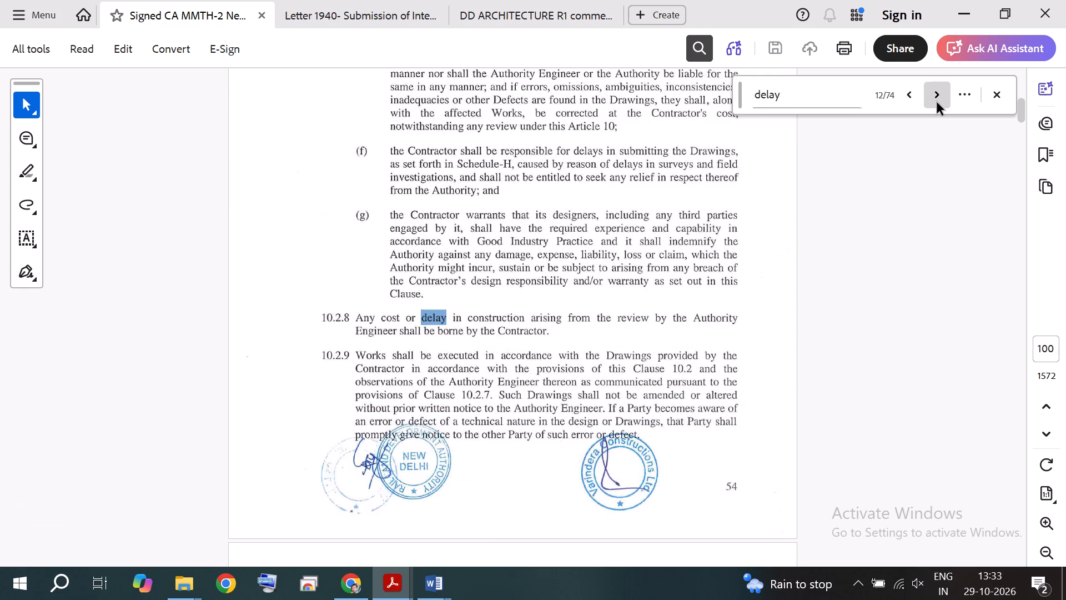
left_click(907, 98)
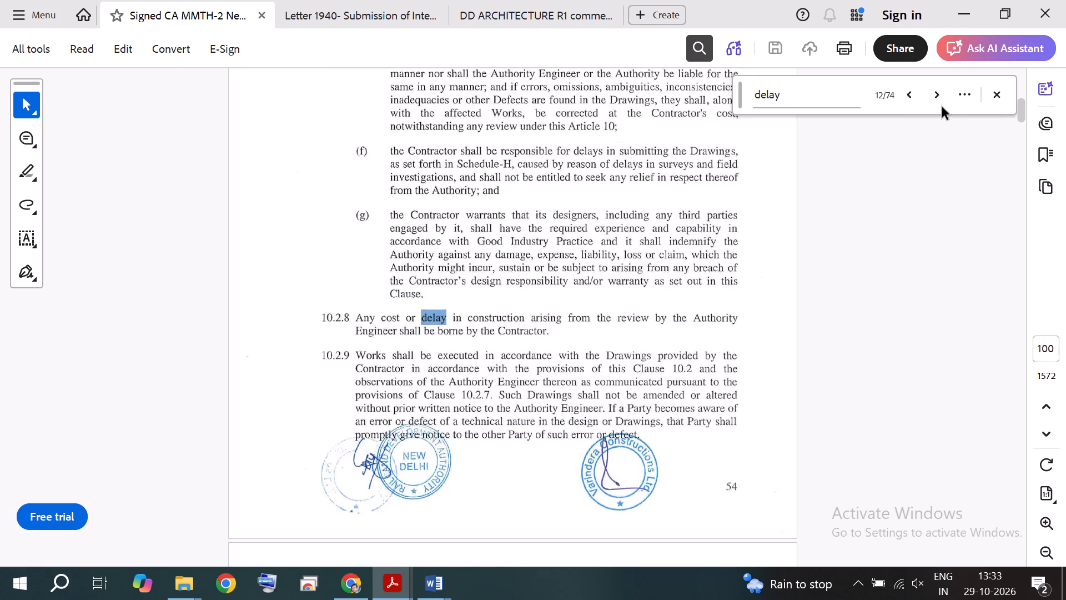
left_click(939, 98)
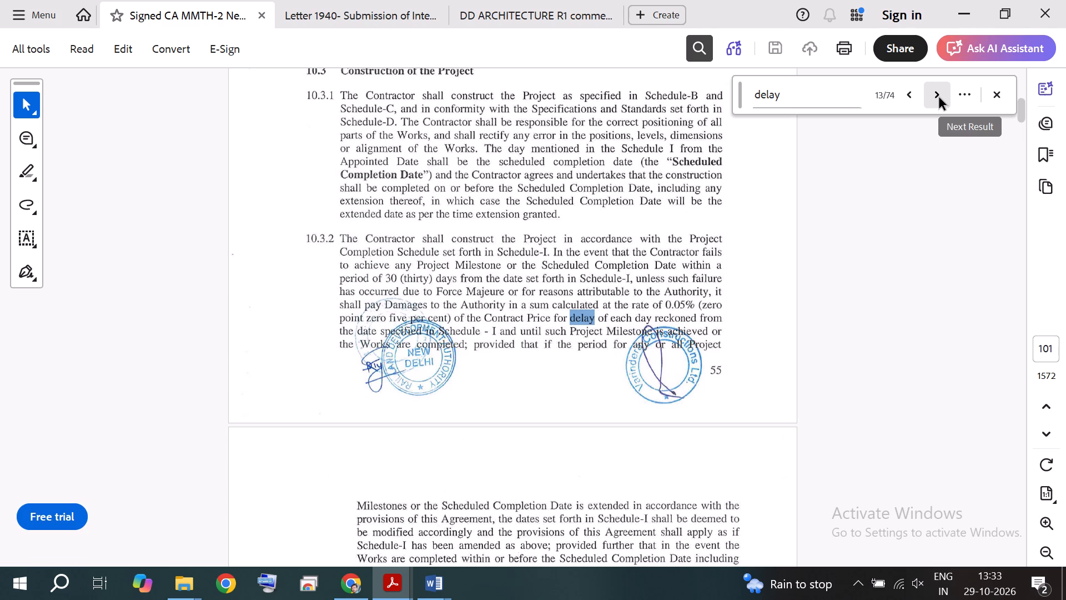
left_click(939, 98)
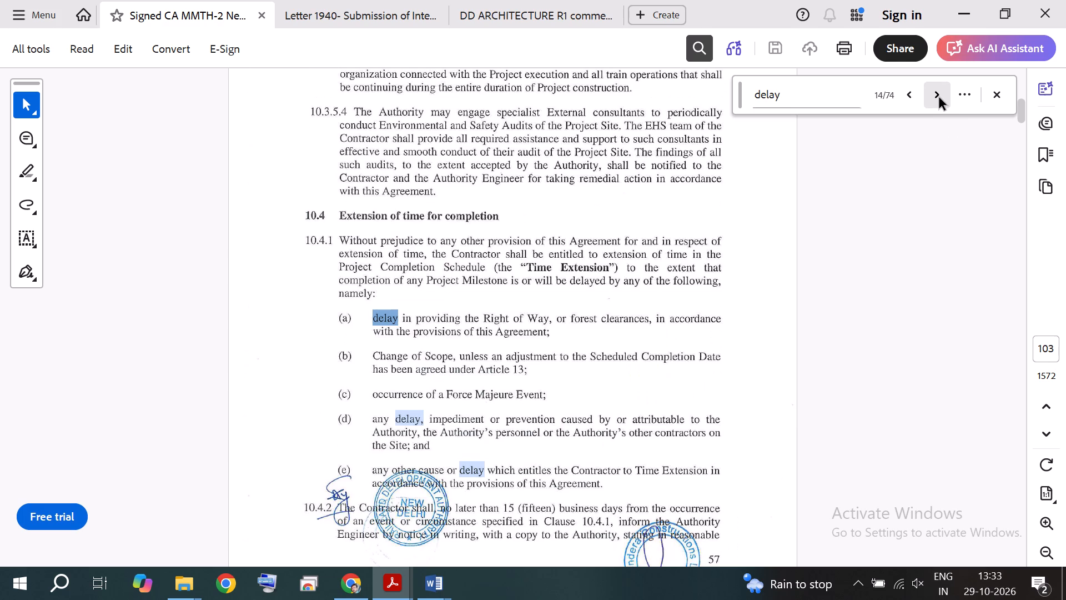
left_click(939, 98)
left_click(939, 98)
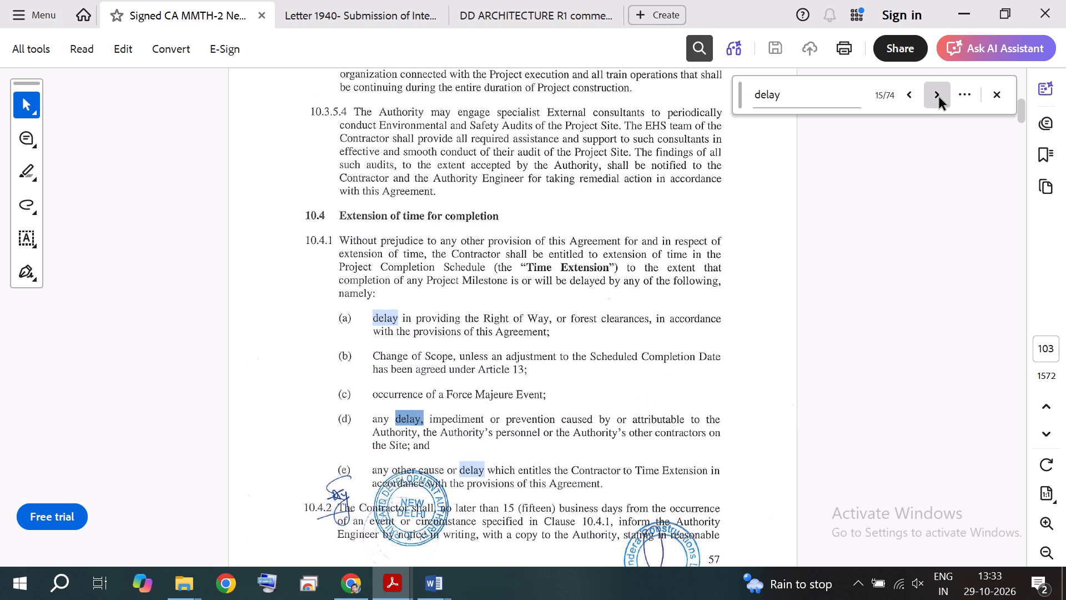
left_click(939, 98)
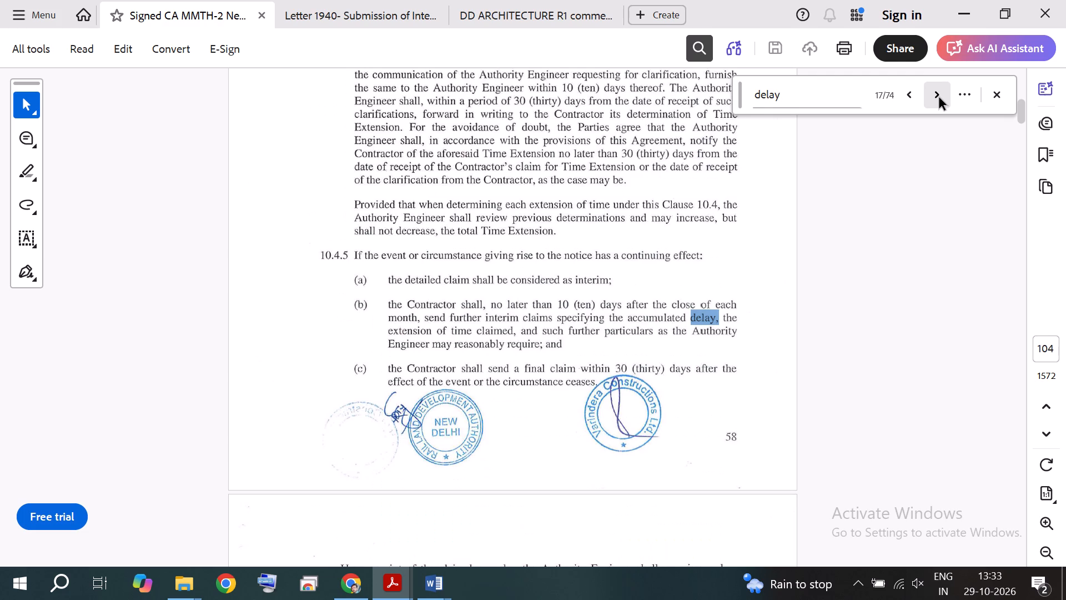
left_click(939, 98)
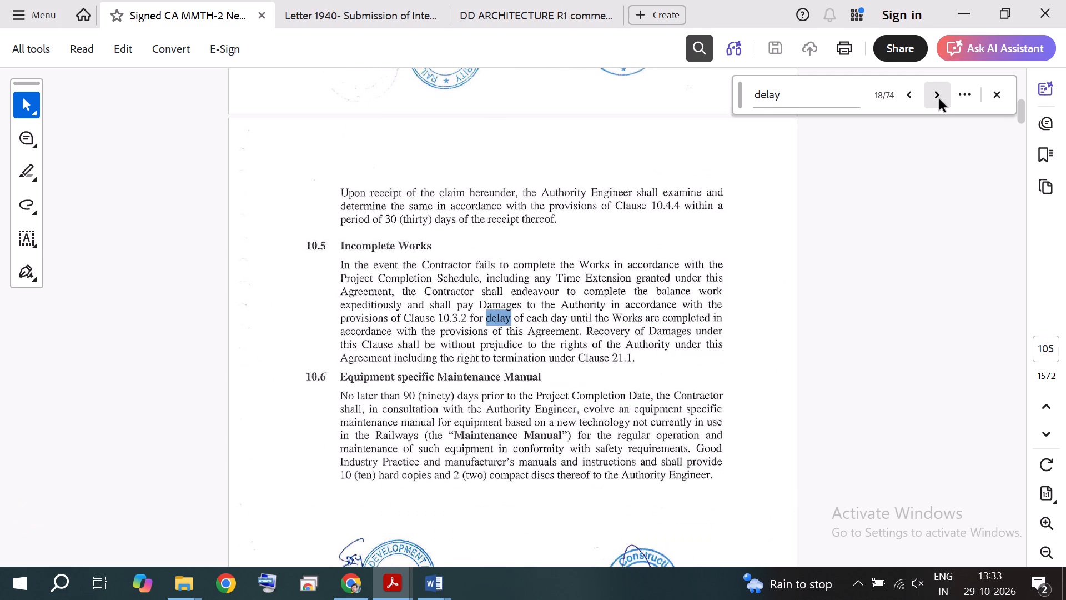
left_click(939, 99)
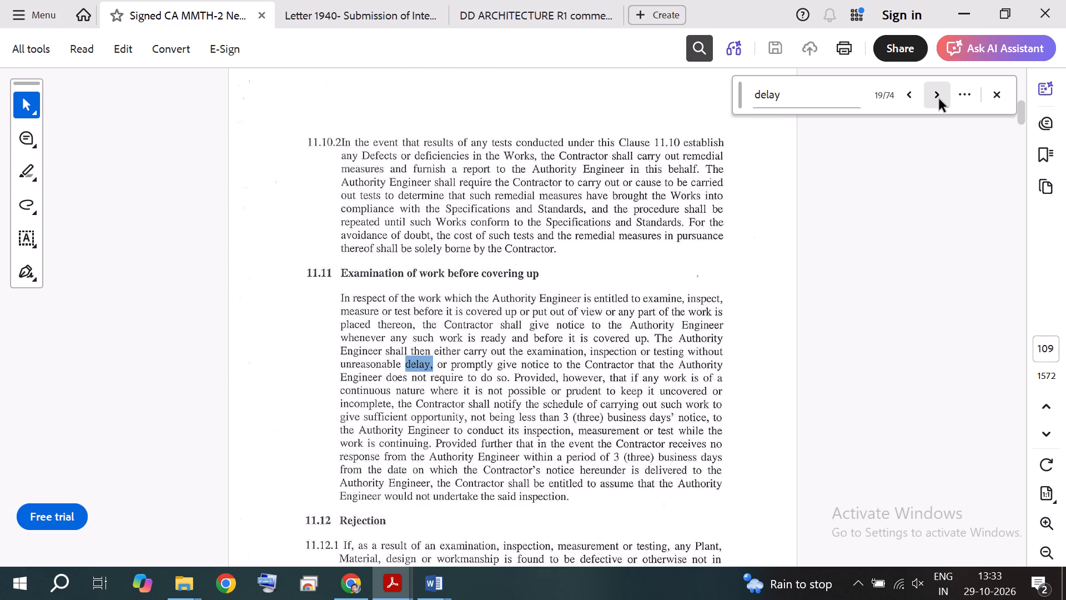
left_click(939, 99)
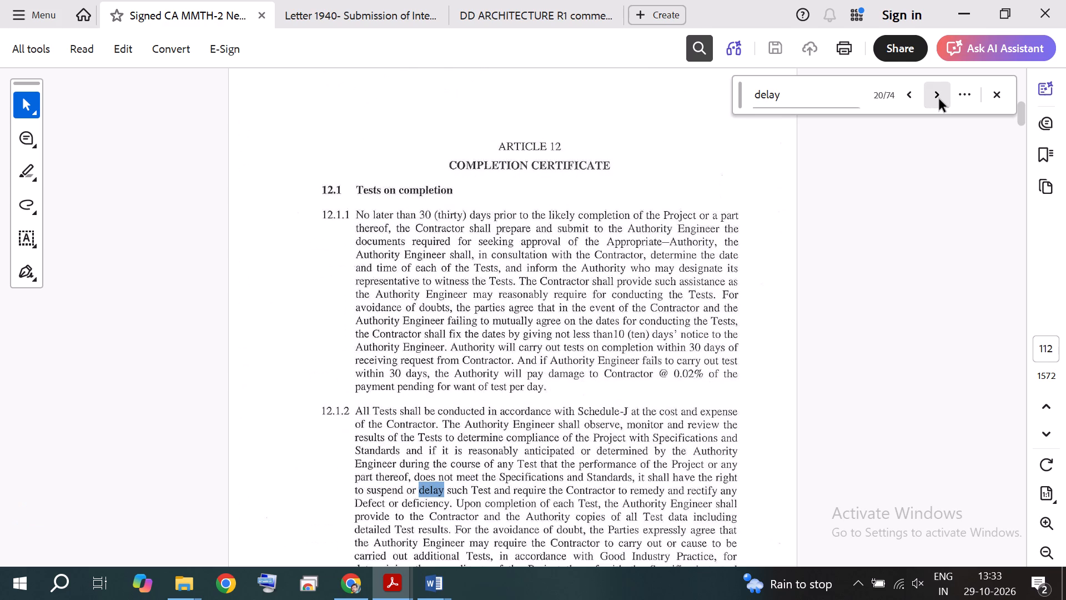
left_click(939, 99)
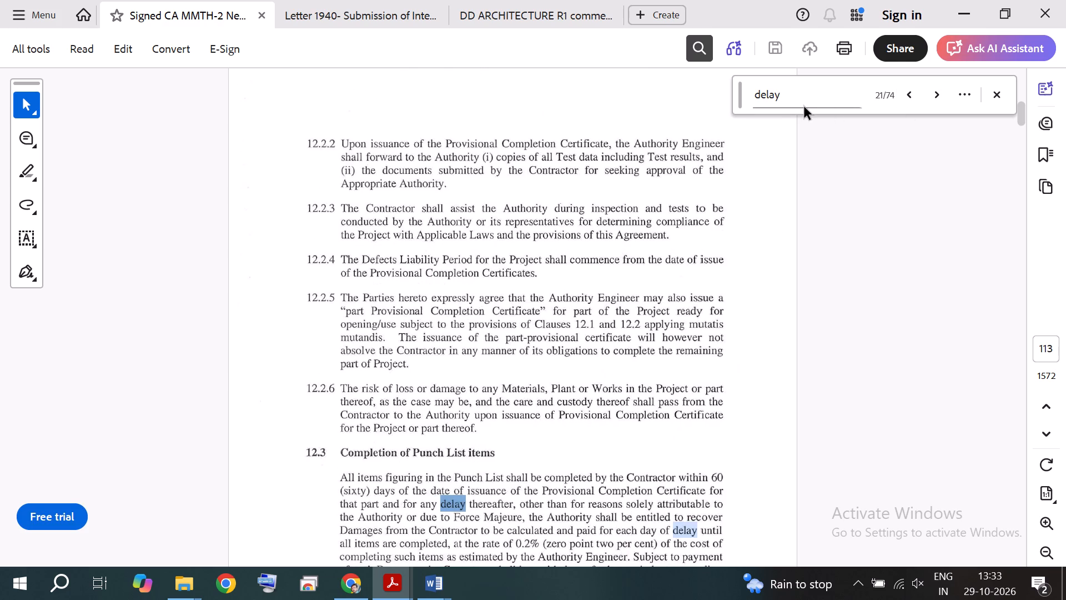
Search the contract agreement for 'bank' and examine the matches from Clause 12.6 through Clause 25.3.
double_click(798, 100)
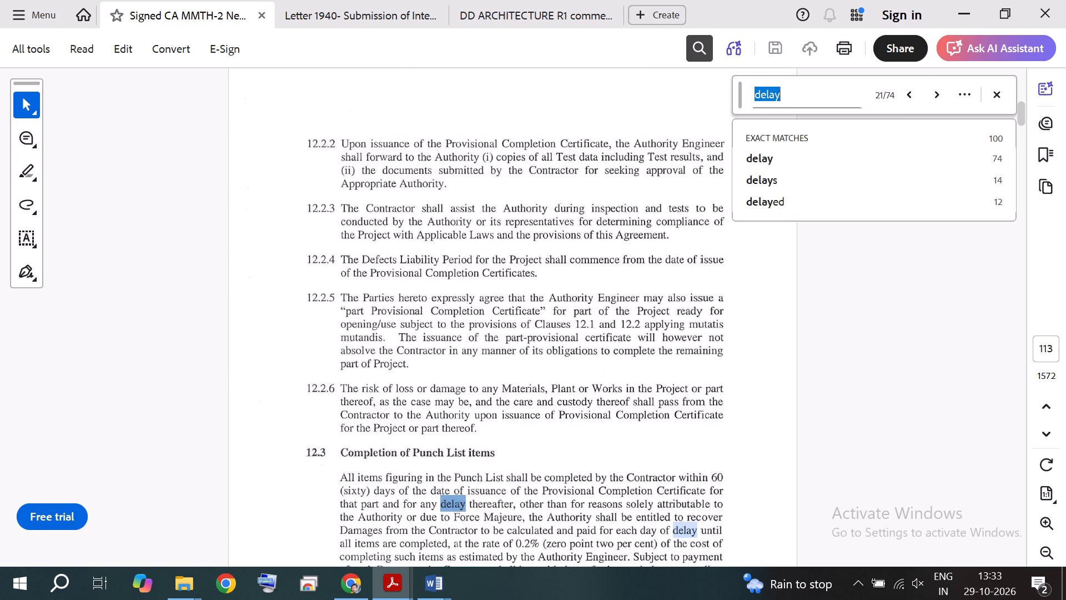
type("ba")
type("nl")
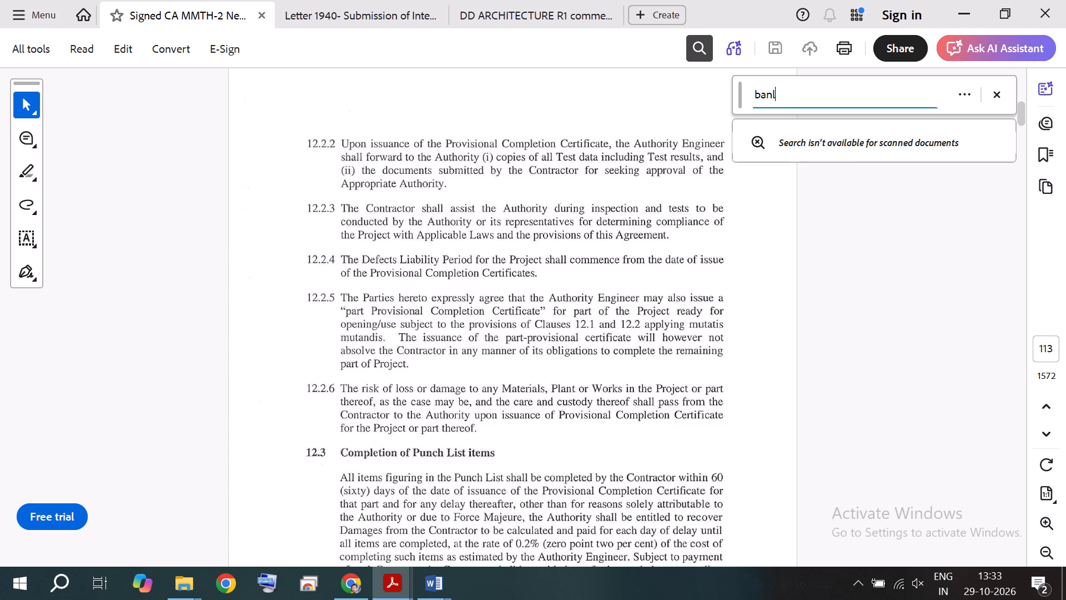
key("BackSpace")
key("k")
key("Return")
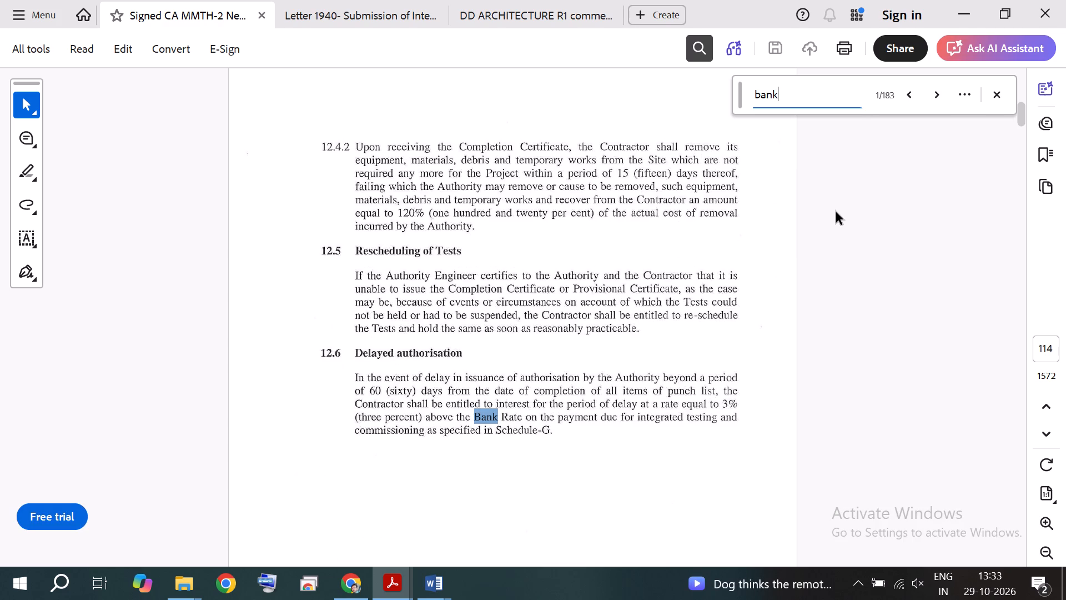
left_click(940, 95)
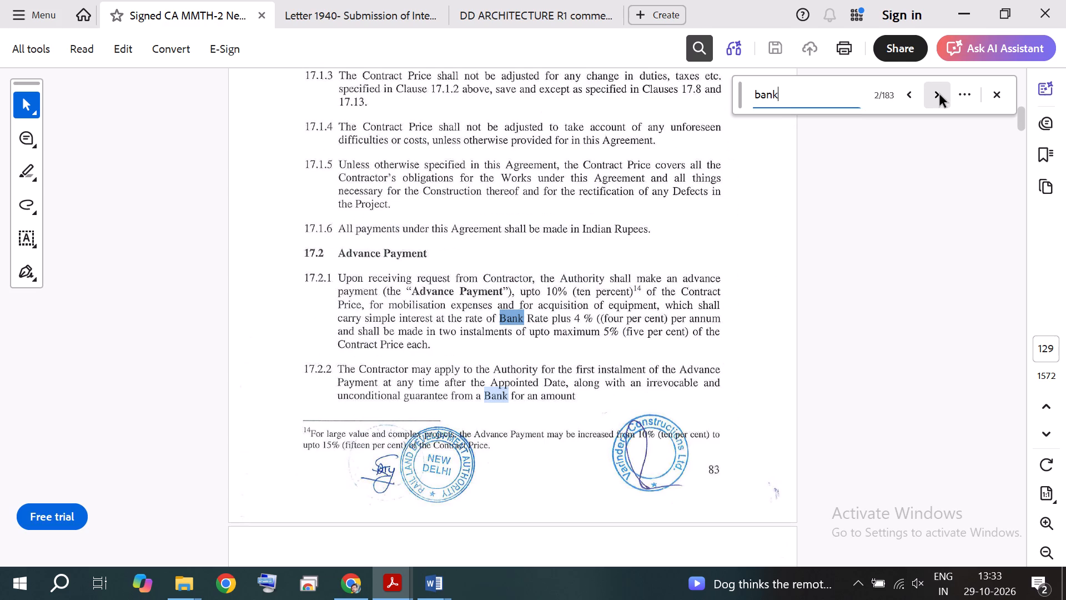
left_click(940, 95)
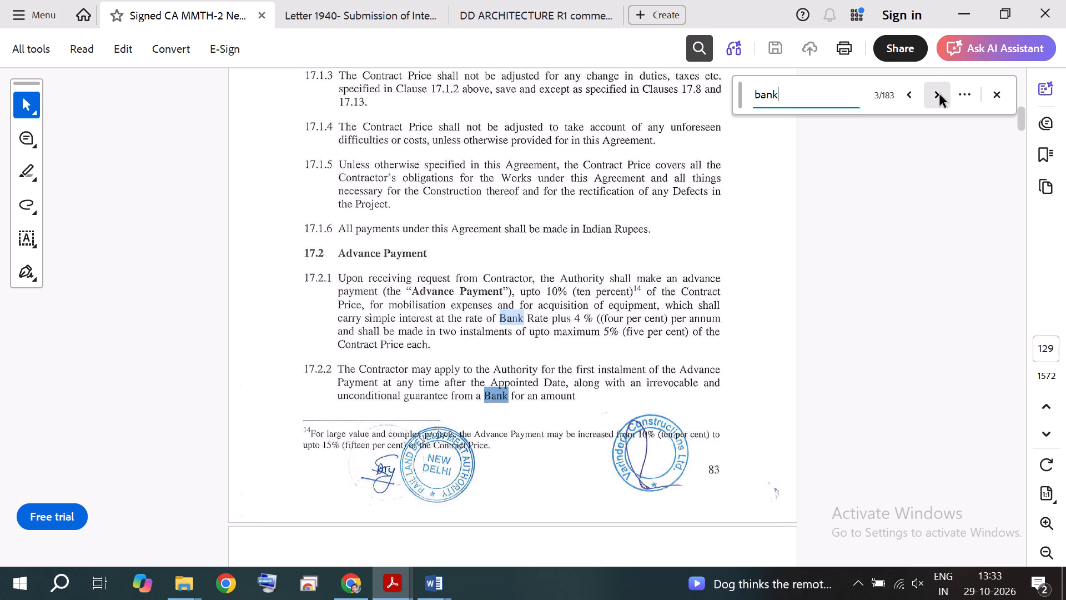
left_click(940, 95)
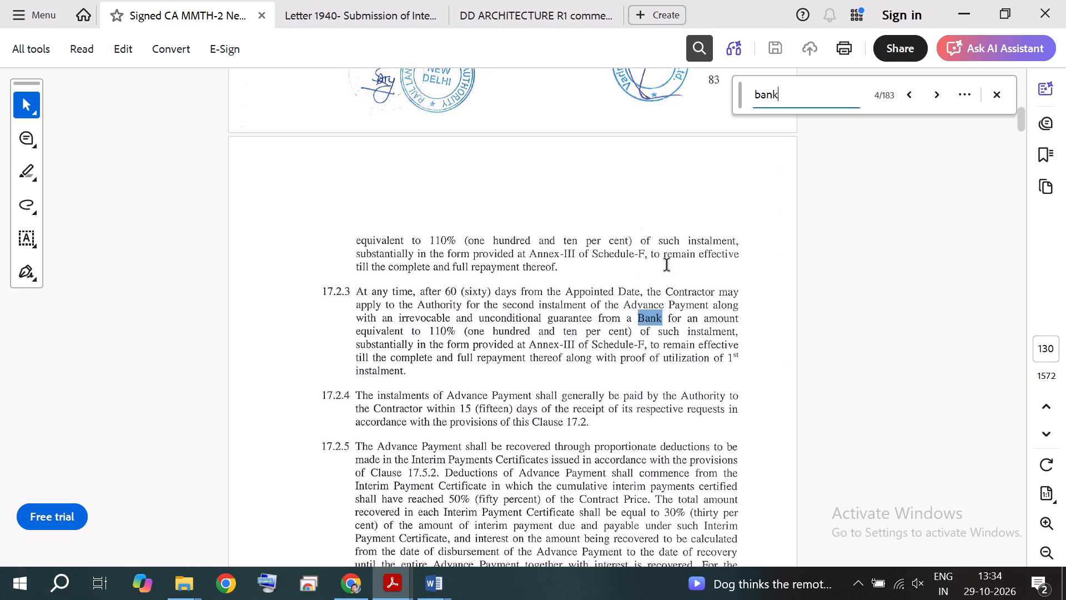
left_click(941, 97)
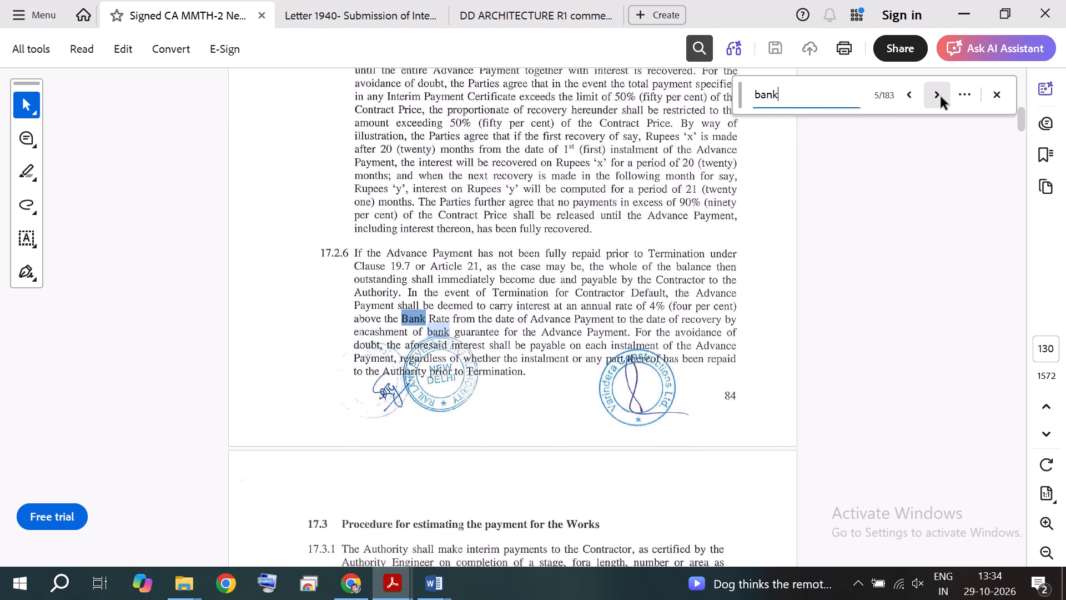
left_click(937, 97)
left_click(937, 97)
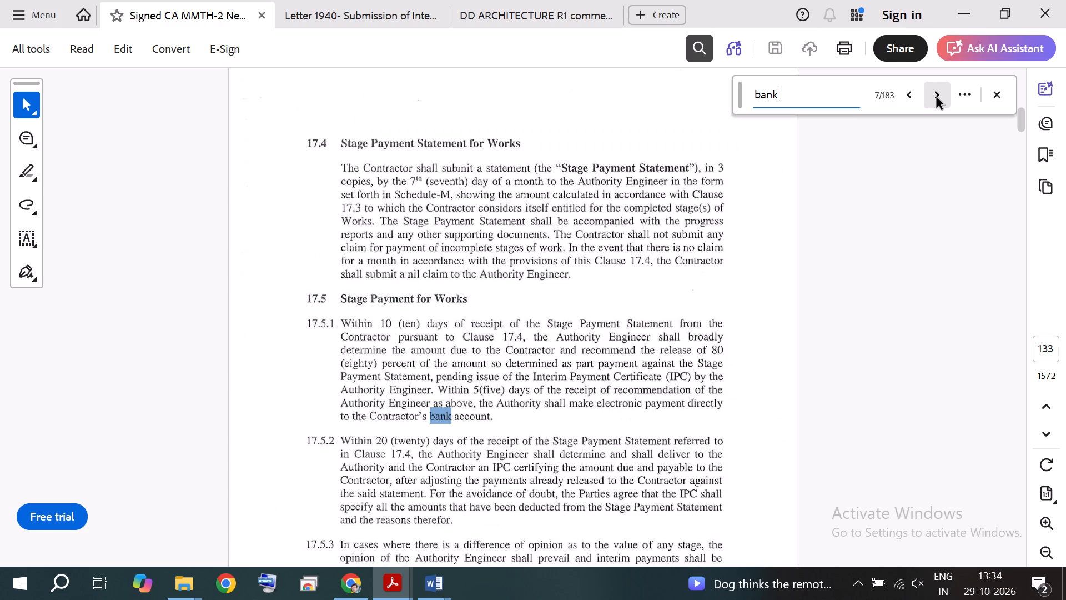
left_click(937, 97)
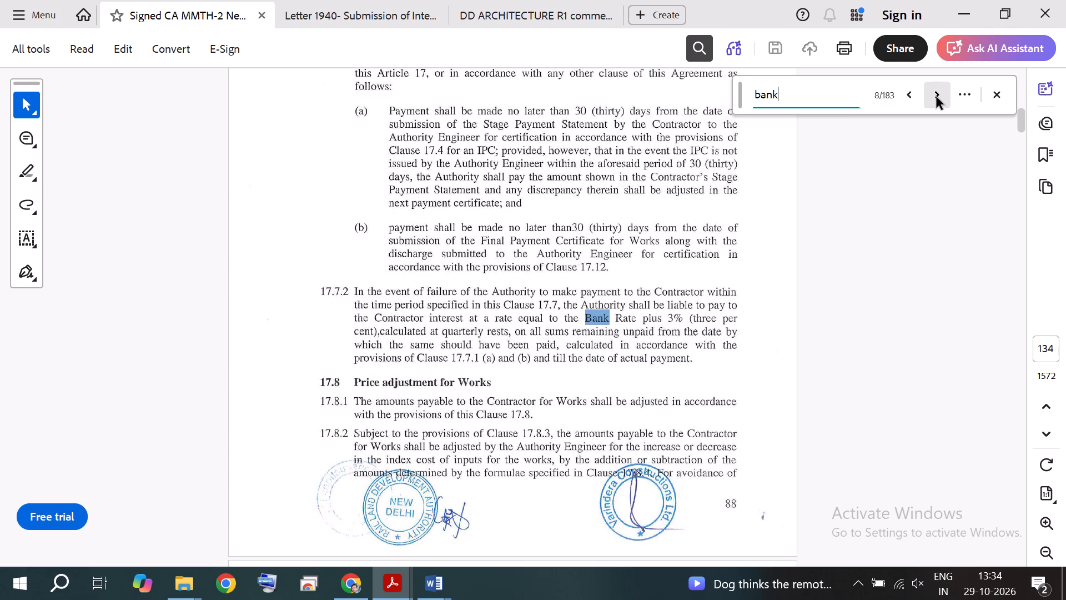
left_click(937, 97)
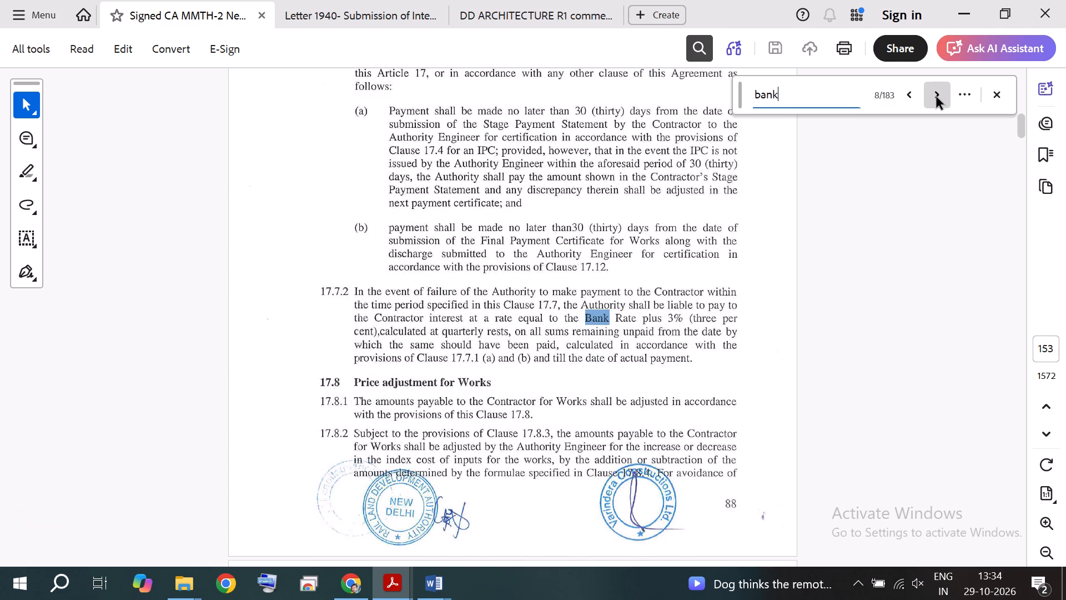
left_click(937, 97)
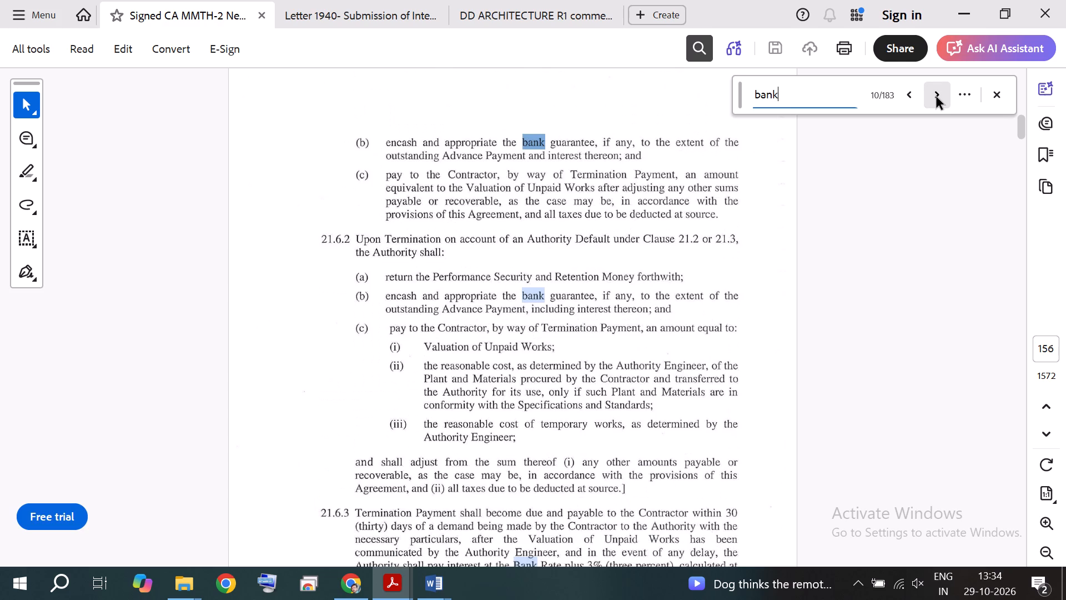
left_click(937, 97)
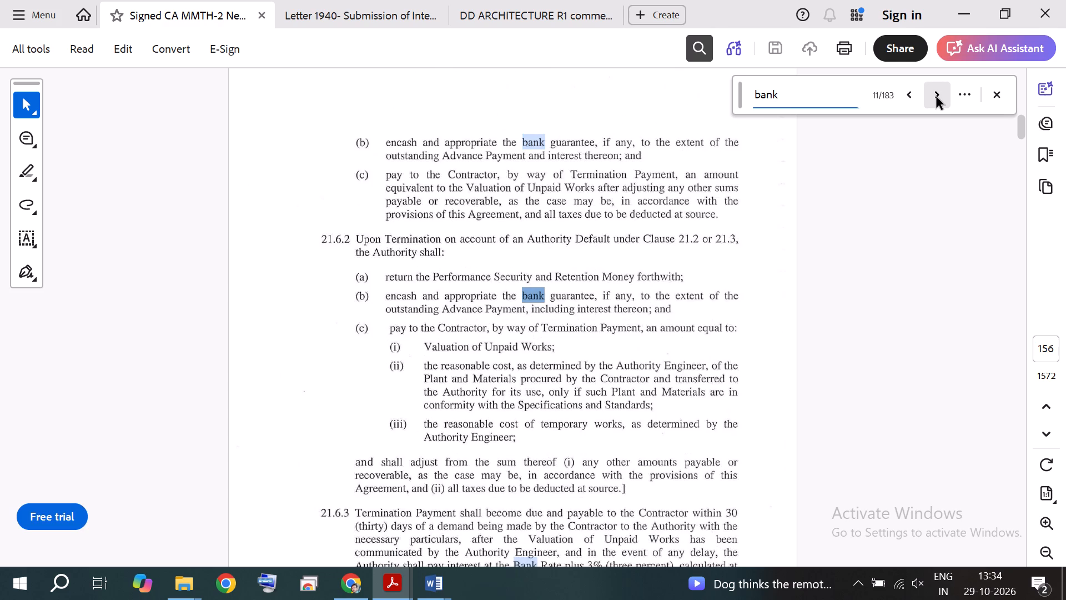
left_click(937, 97)
left_click(937, 97)
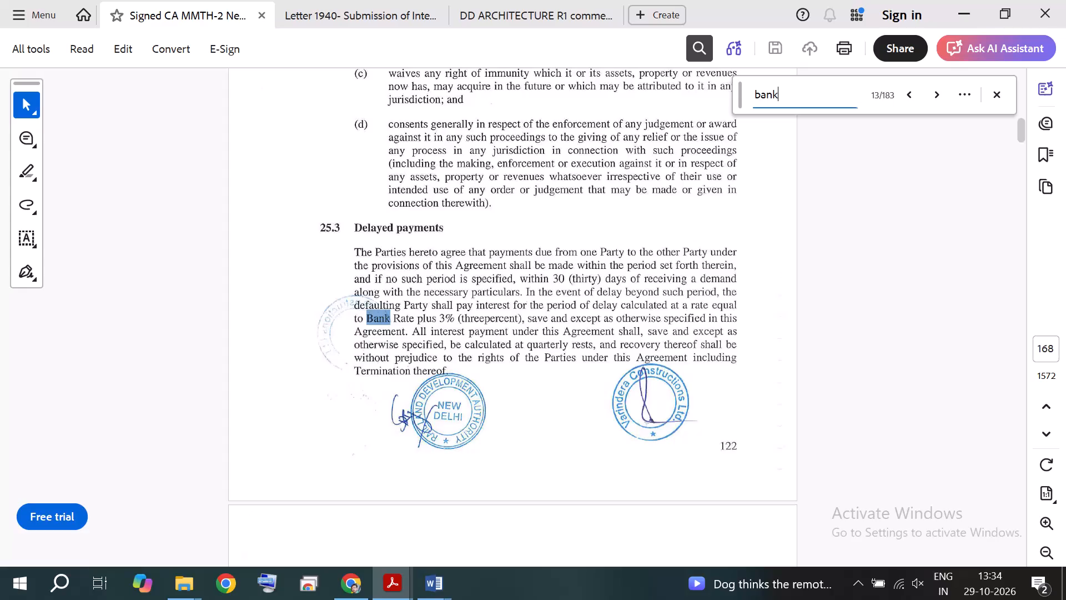
Search the contract agreement for 'guarantee' and examine the matches from the waterproofing specifications to Schedule-F, Form of Bank Guarantee.
key("ctrl+a")
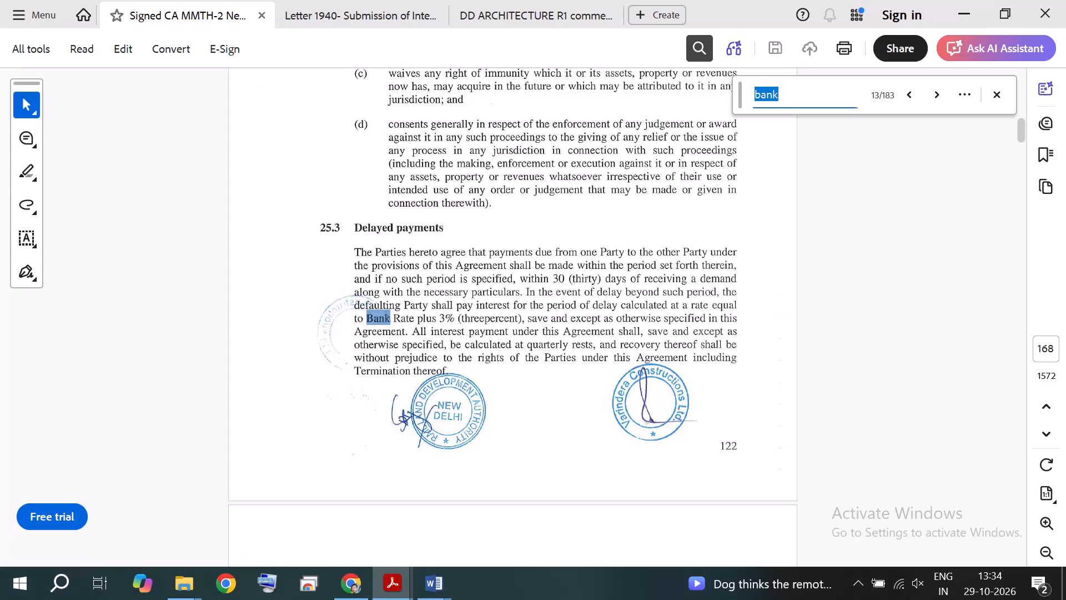
type("guara")
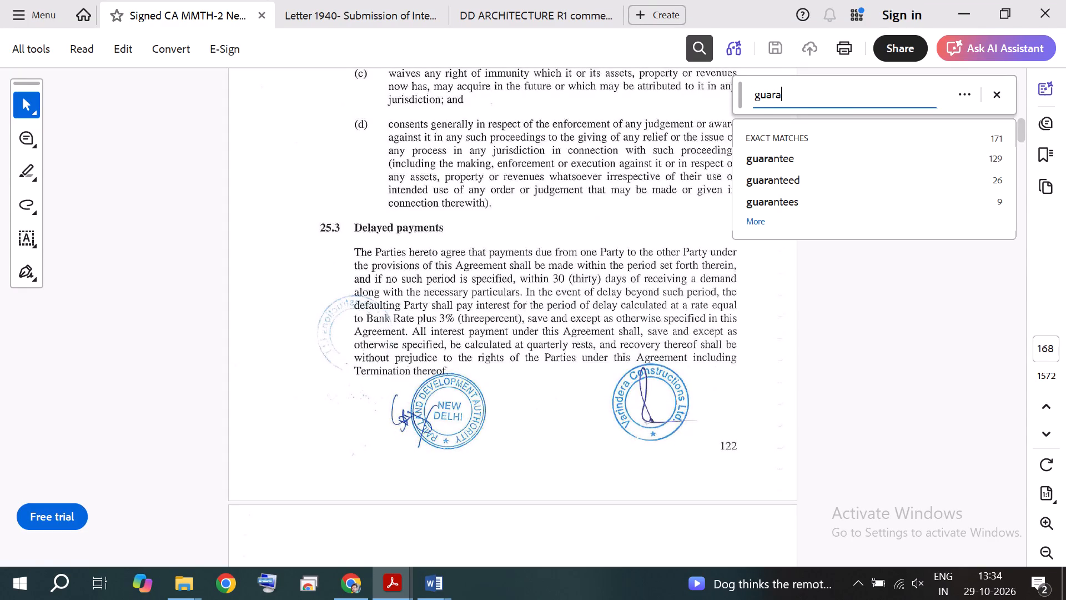
key("Down")
key("Return")
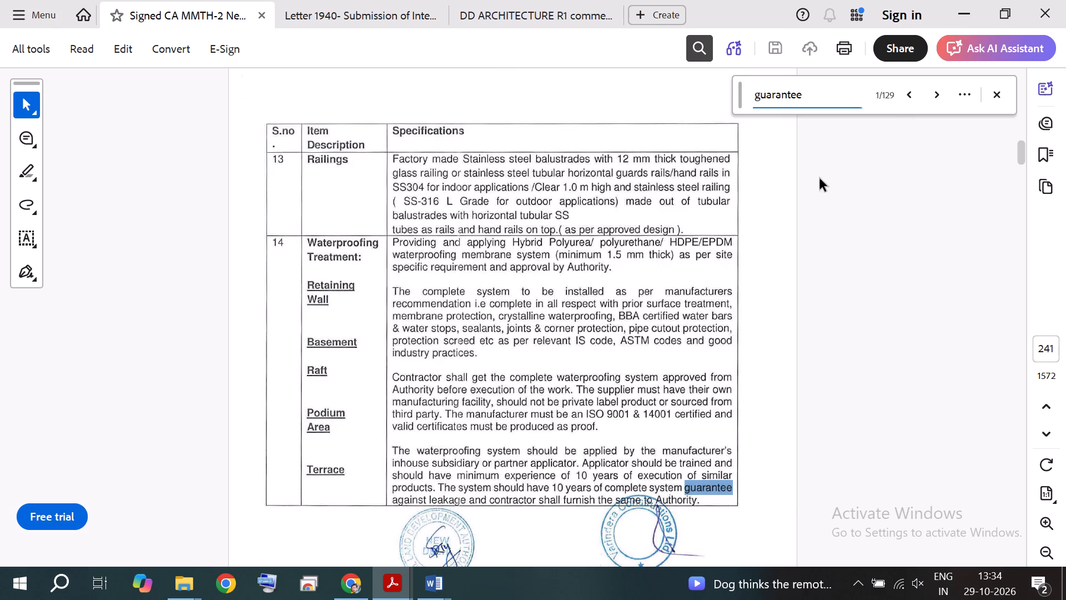
left_click(937, 92)
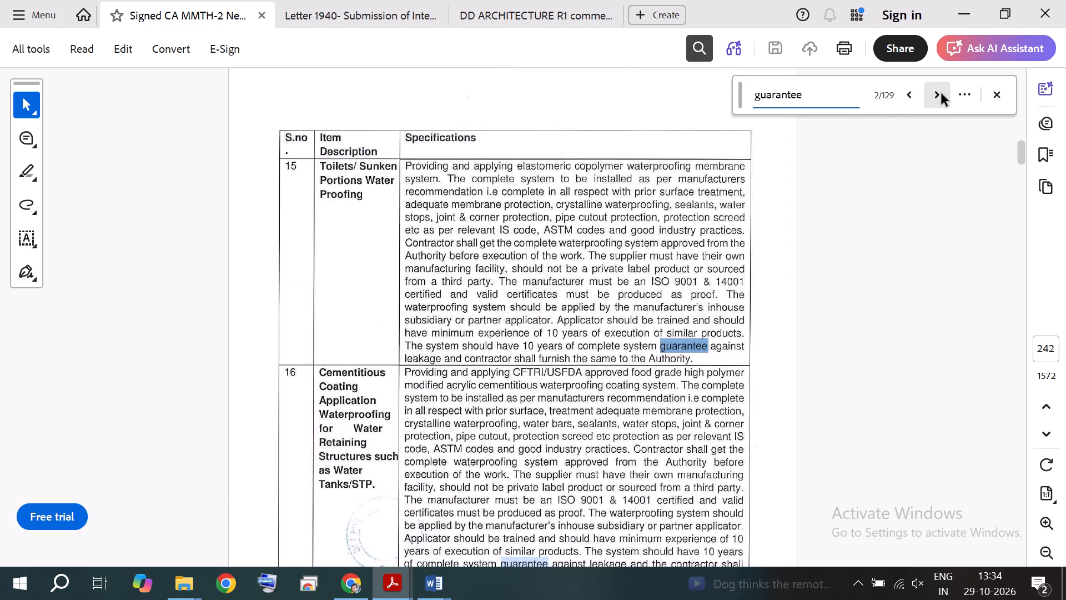
left_click(937, 94)
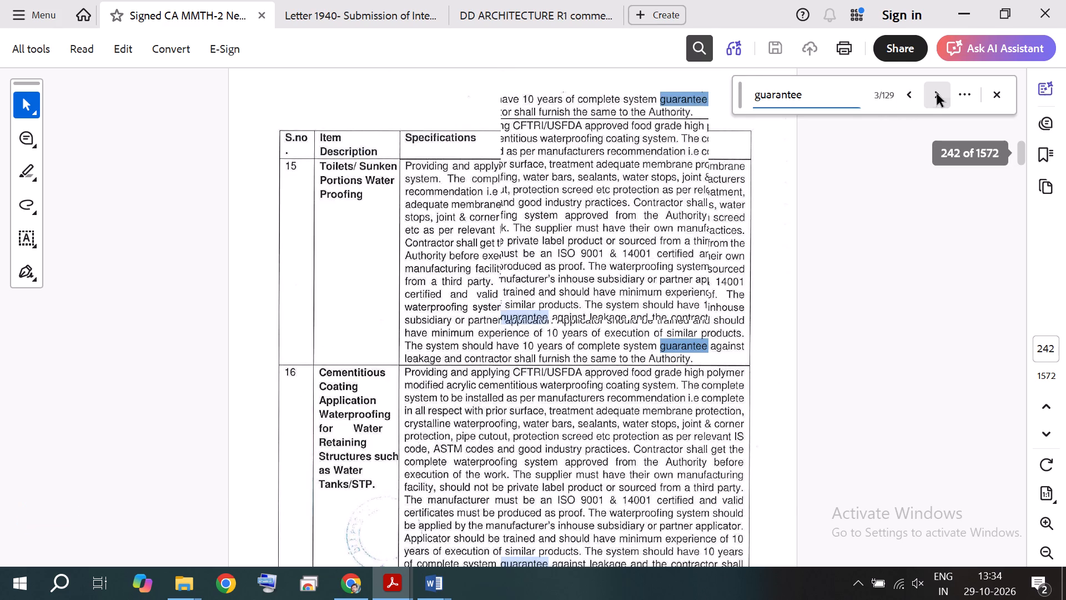
triple_click(937, 94)
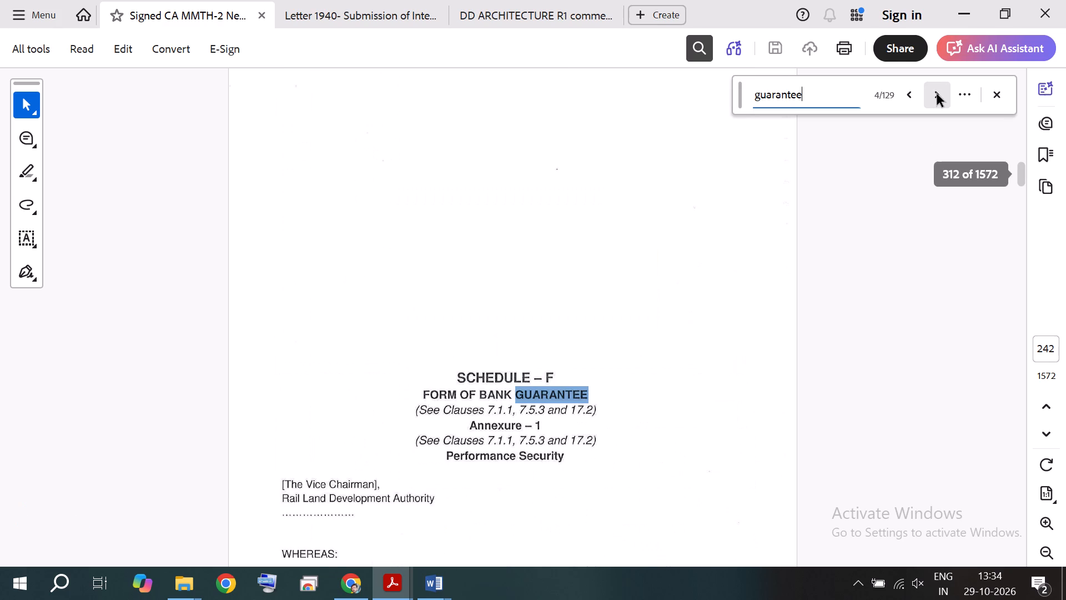
left_click(904, 98)
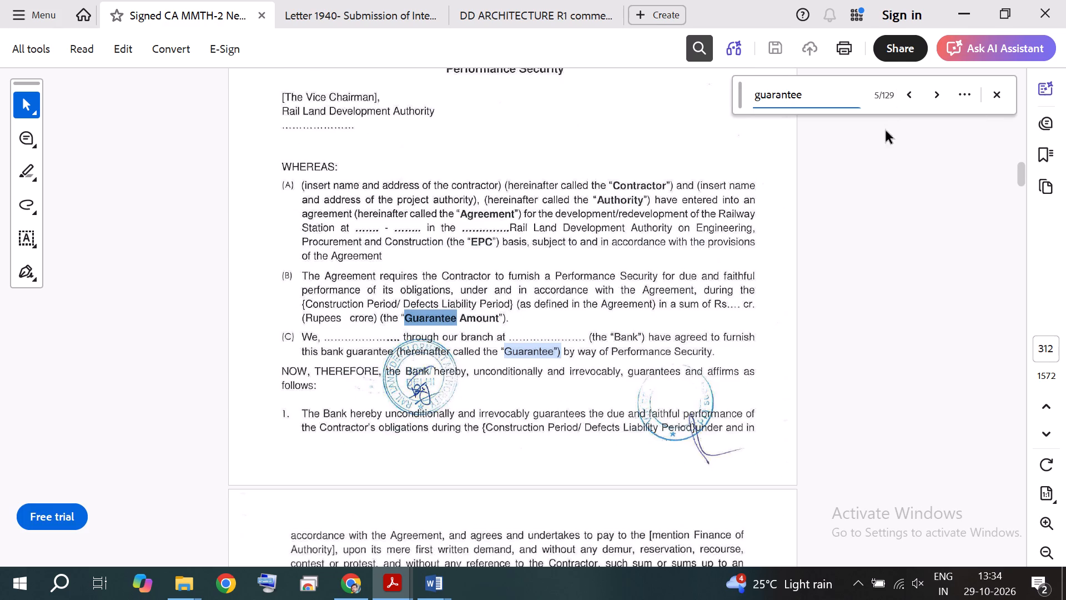
left_click(910, 98)
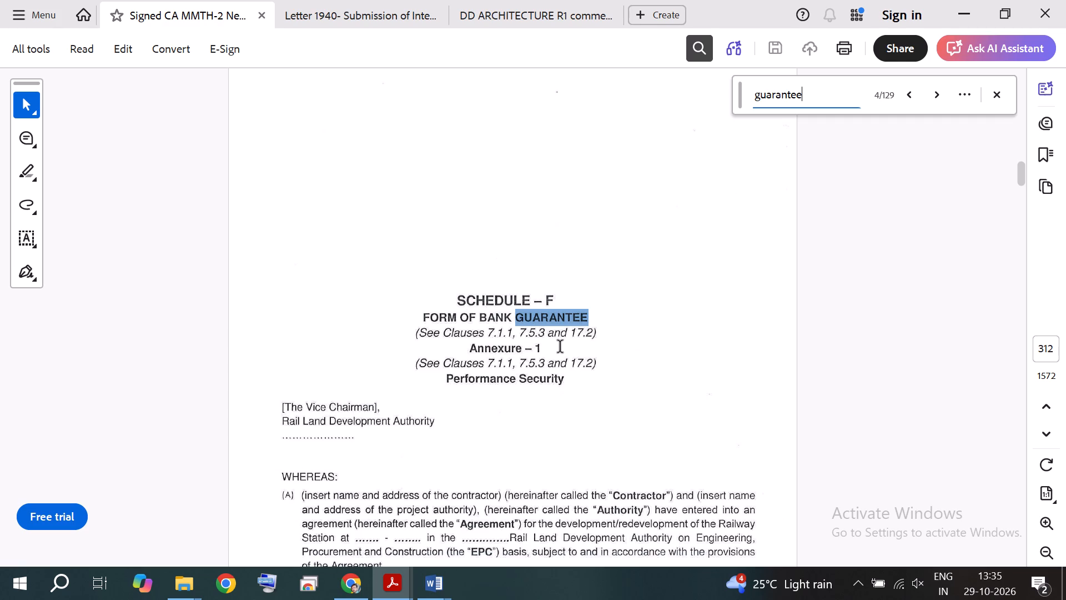
Go back to the agreement's main articles and examine the guarantee provisions in Article 7, from Retention Money (7.5) back to Performance Security (7.1).
left_click_drag(1024, 173, 1025, 64)
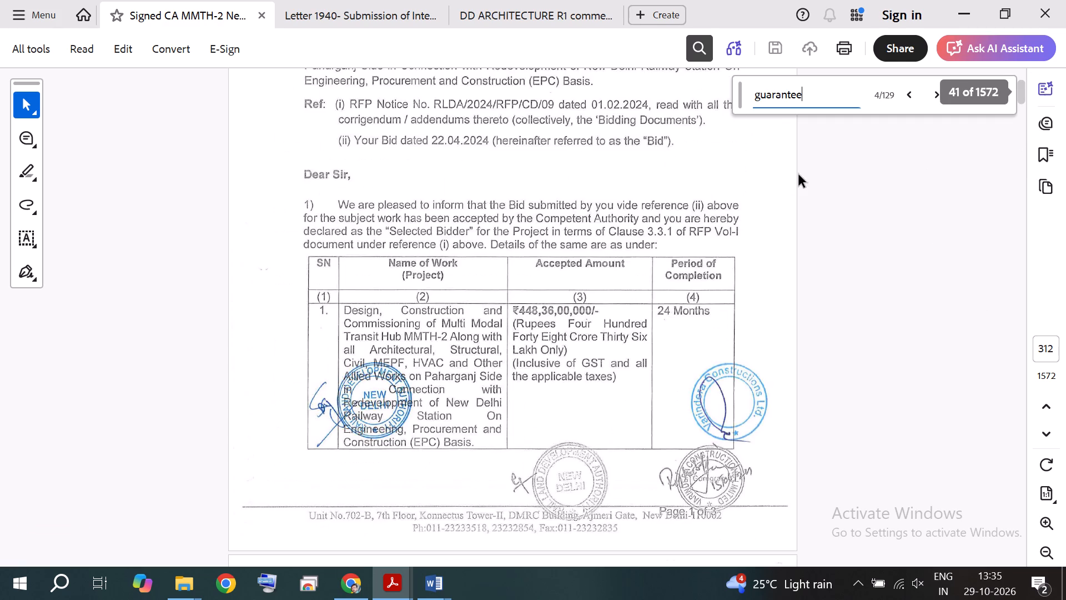
scroll(799, 175, "up", 4)
left_click_drag(1022, 99, 1022, 119)
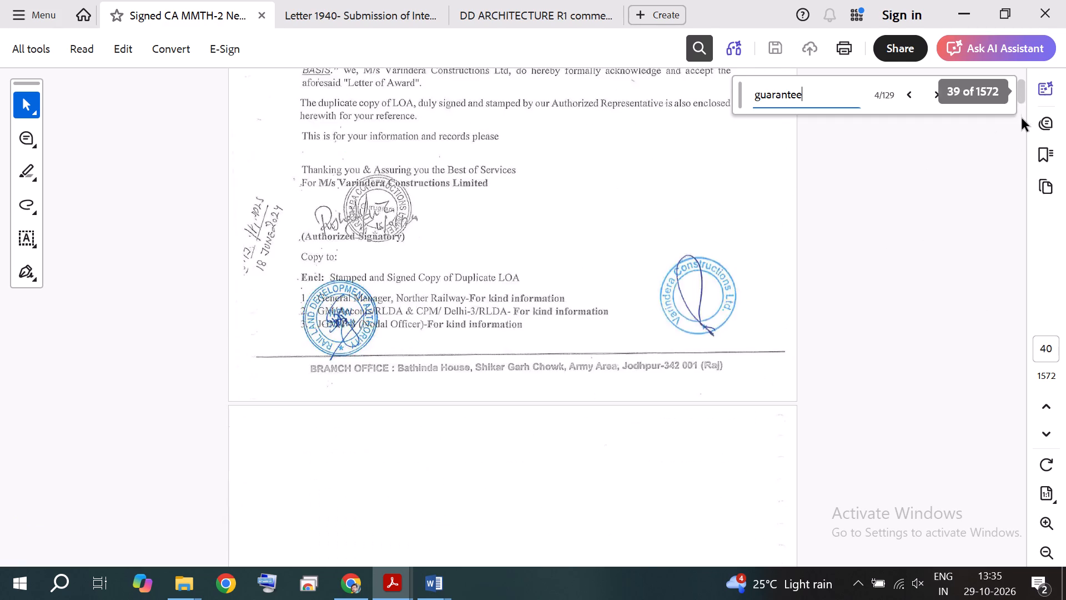
left_click_drag(1022, 119, 1022, 127)
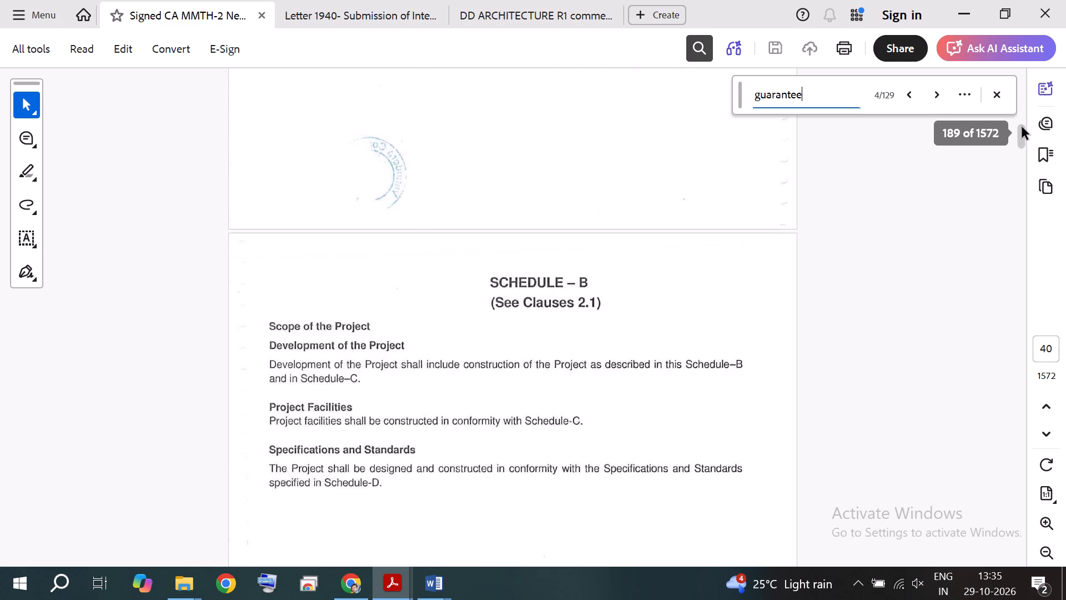
left_click_drag(1022, 127, 1023, 119)
scroll(686, 202, "up", 14)
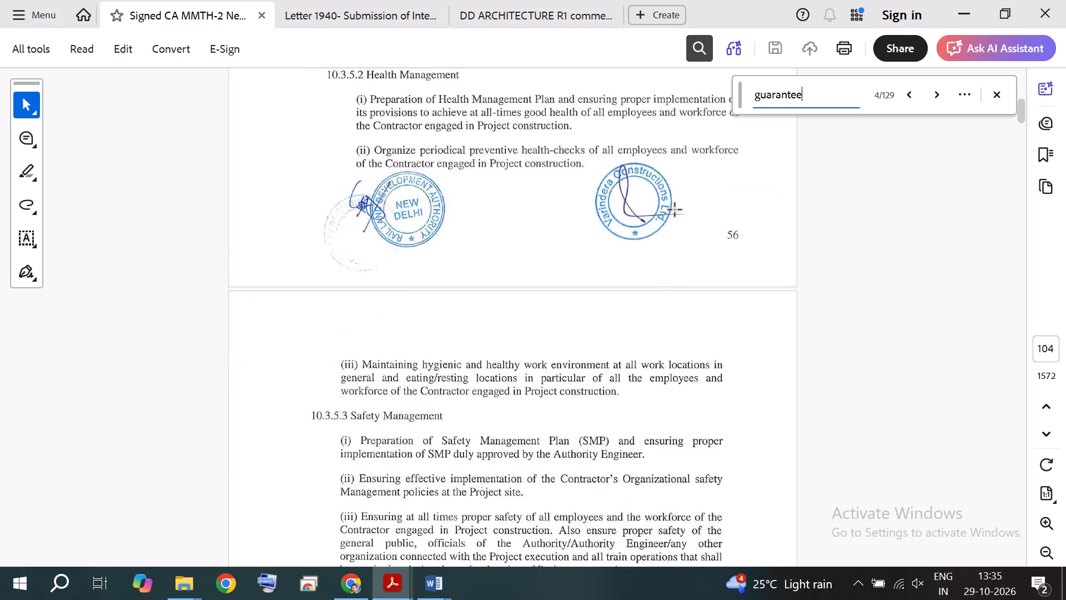
scroll(675, 210, "up", 20)
scroll(675, 210, "up", 13)
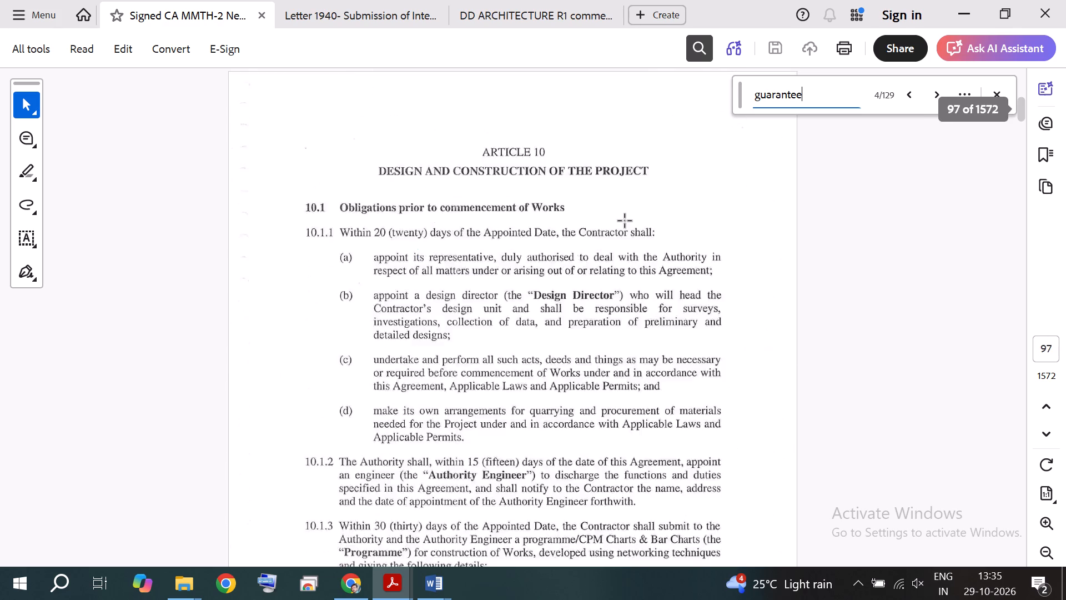
scroll(625, 221, "up", 20)
scroll(625, 221, "up", 5)
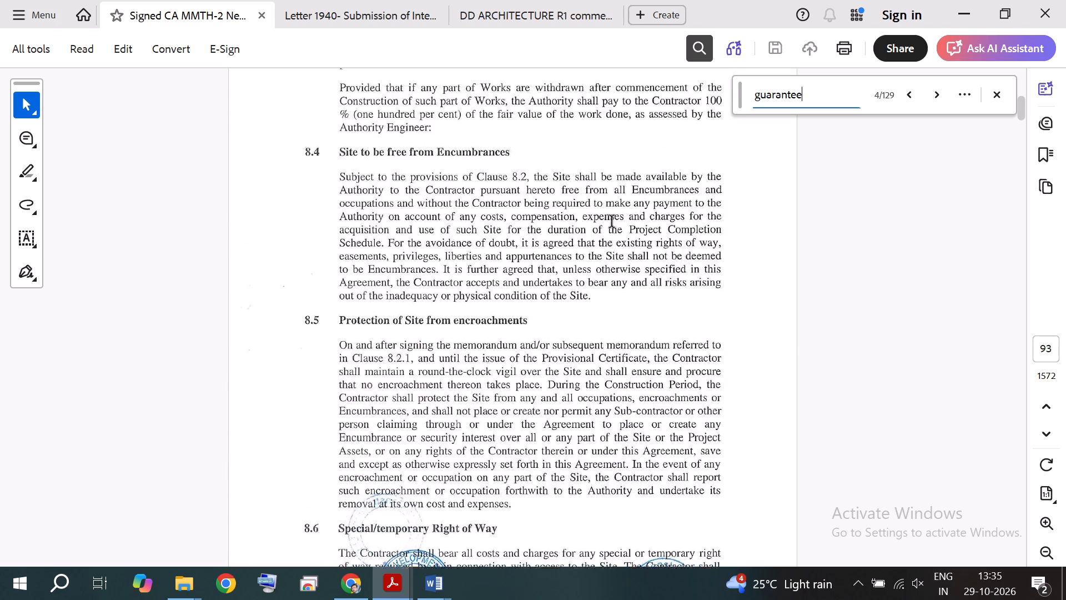
scroll(603, 222, "up", 13)
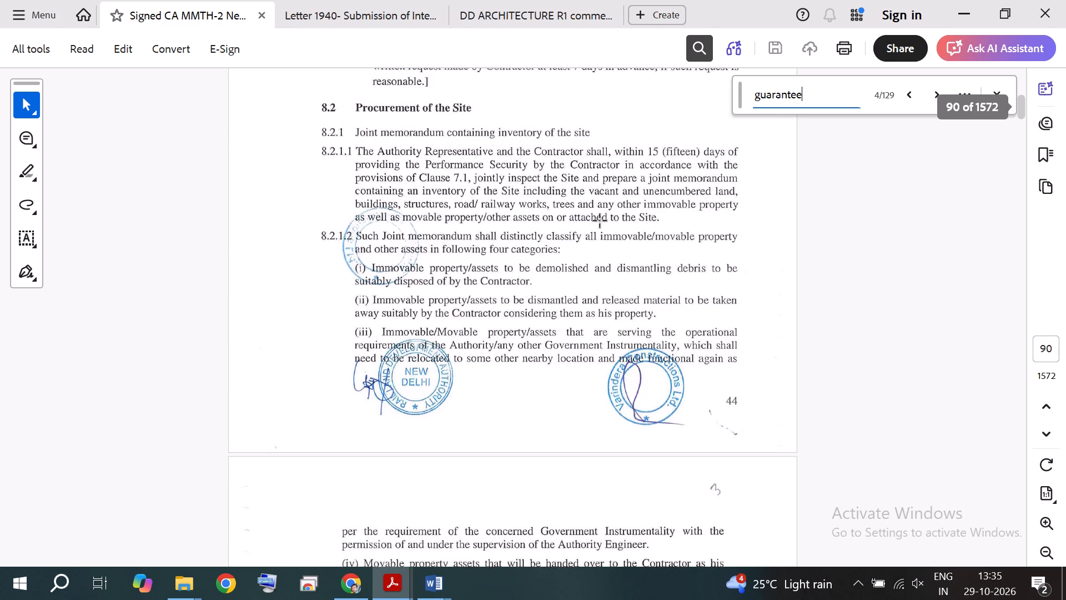
scroll(600, 221, "up", 11)
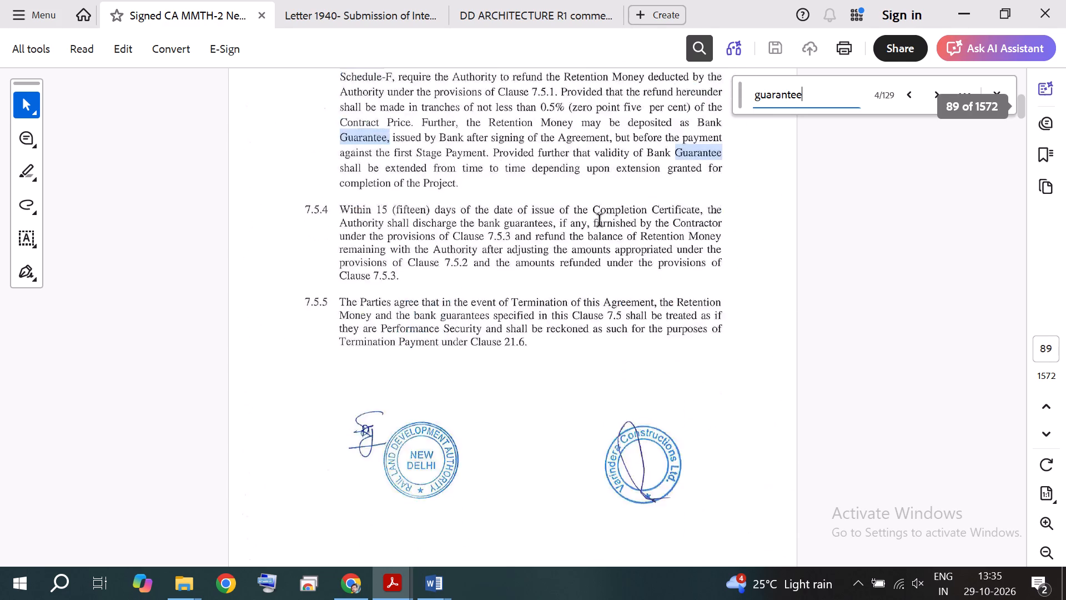
left_click(534, 261)
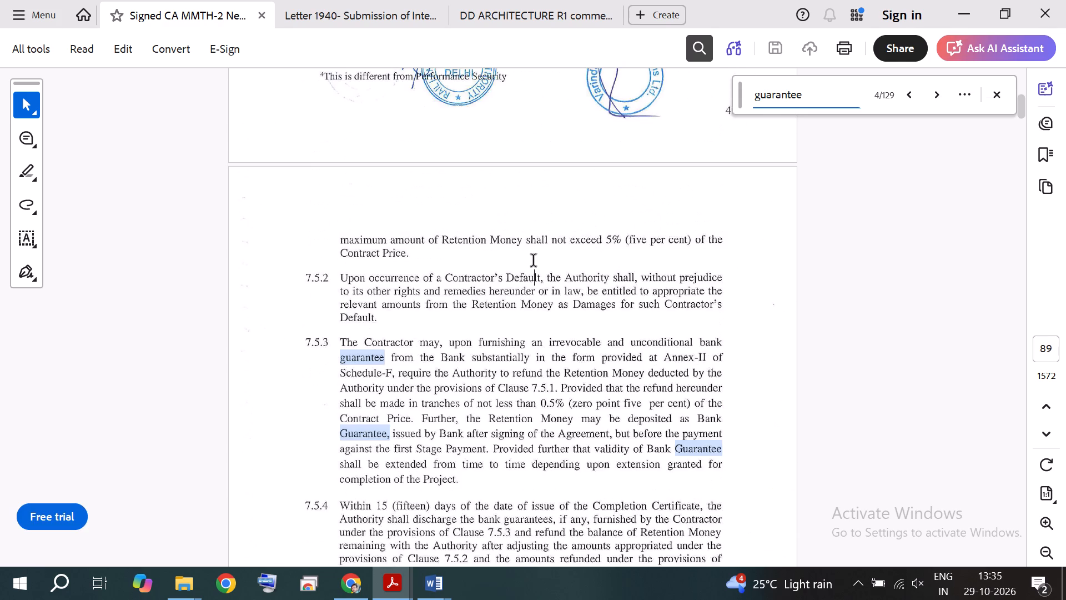
scroll(534, 261, "up", 3)
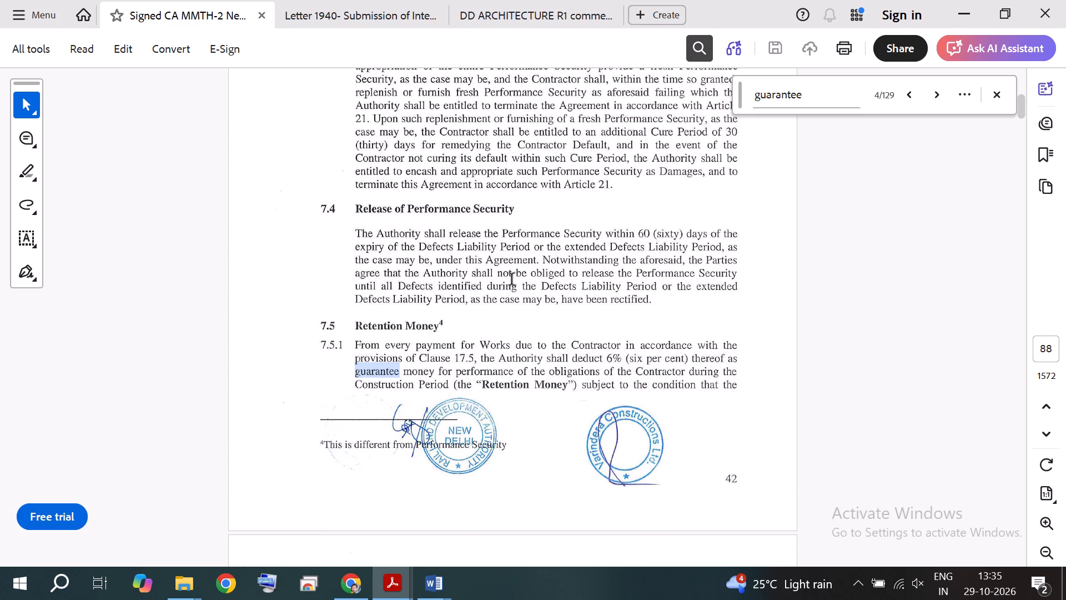
scroll(512, 280, "up", 11)
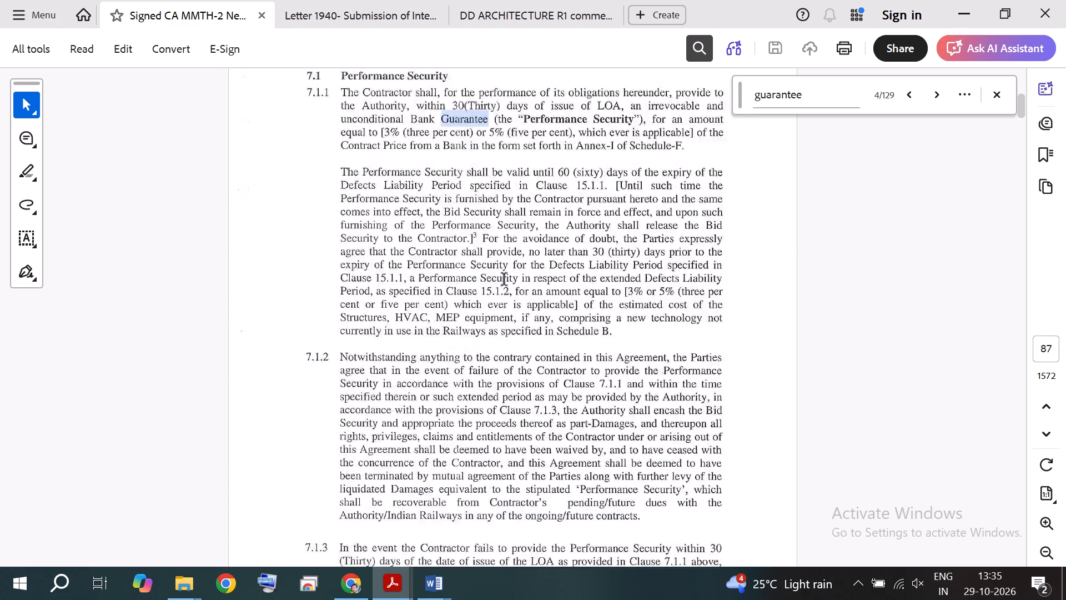
scroll(505, 280, "down", 1)
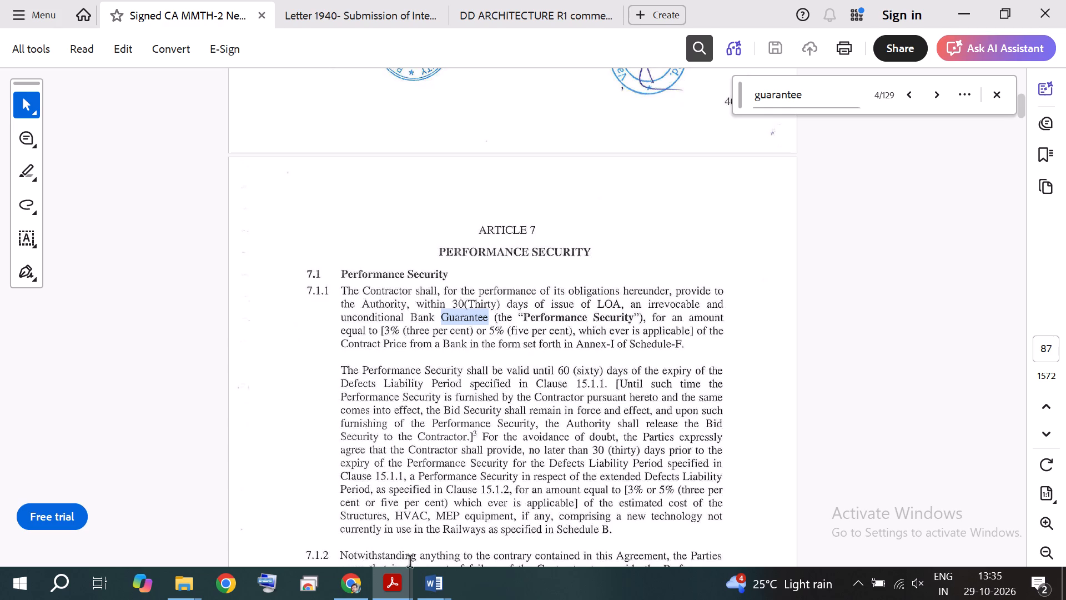
Switch to the anti-termite treatment letter in Word and change the clause number cited in paragraph 9 to 7.1.
left_click(436, 584)
left_click(490, 513)
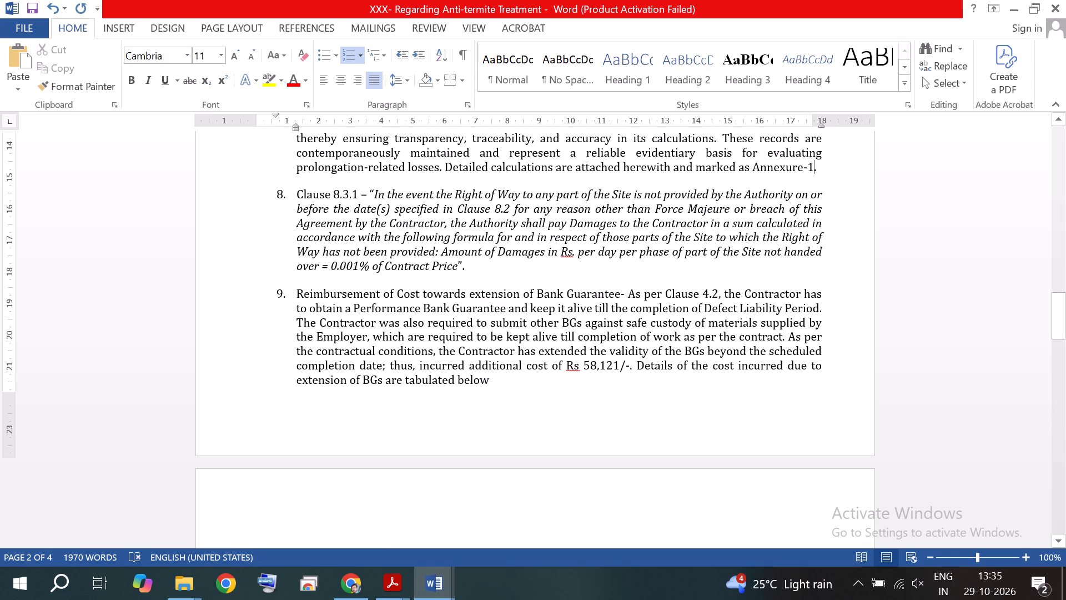
left_click(704, 293)
key("Delete")
key("Delete")
key("Delete")
type("7.1")
Switch back to the signed contract agreement in Acrobat and copy 'an irrevocable and unconditional Bank Guarantee' from Clause 7.1.1.
left_click(431, 579)
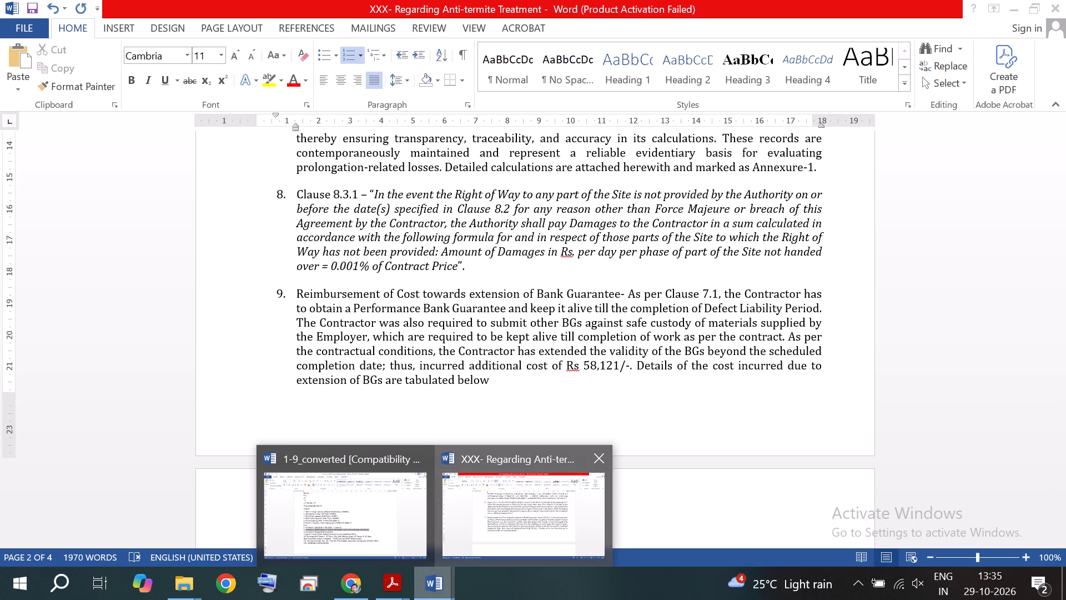
left_click(391, 586)
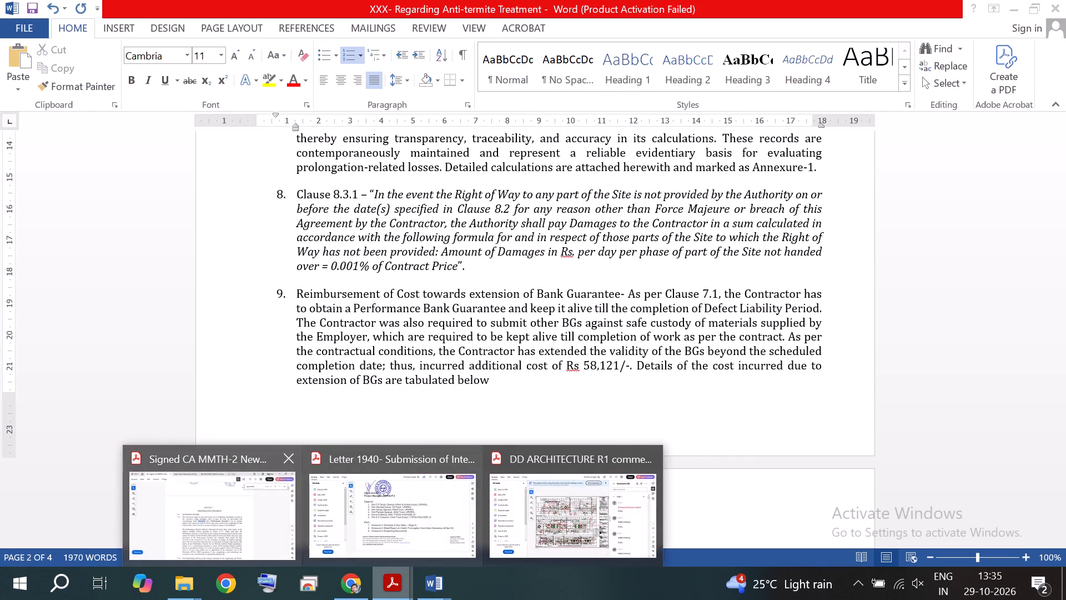
left_click(240, 506)
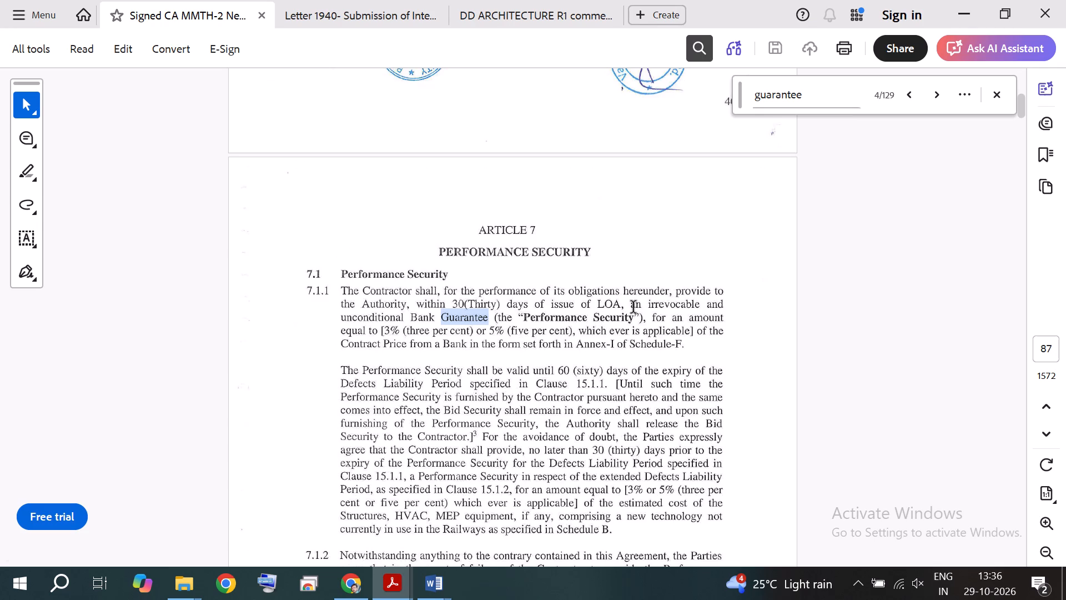
left_click_drag(634, 308, 489, 321)
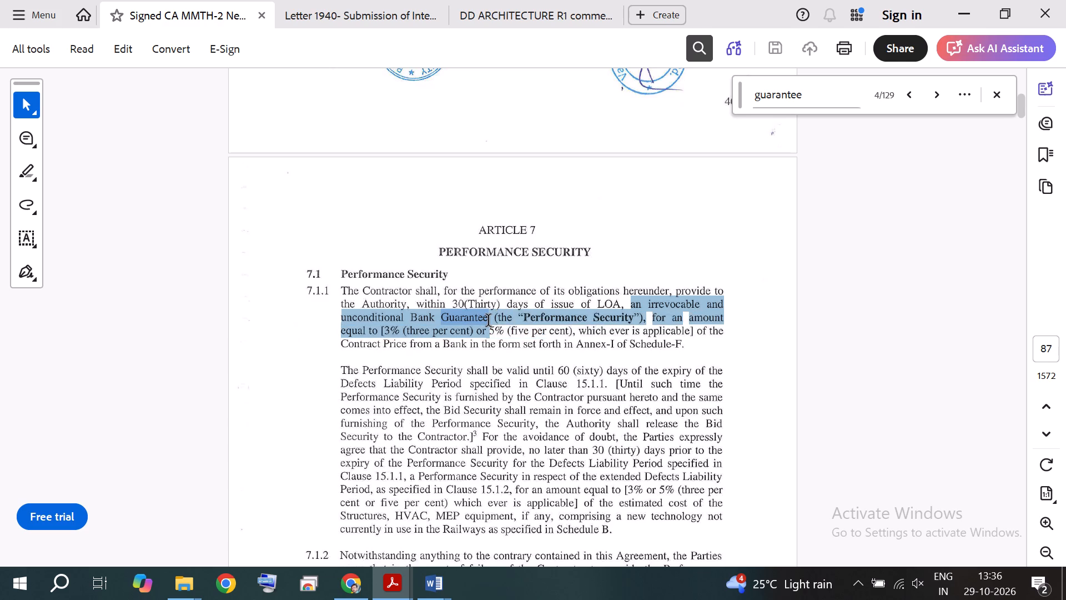
left_click_drag(489, 321, 489, 319)
right_click(472, 319)
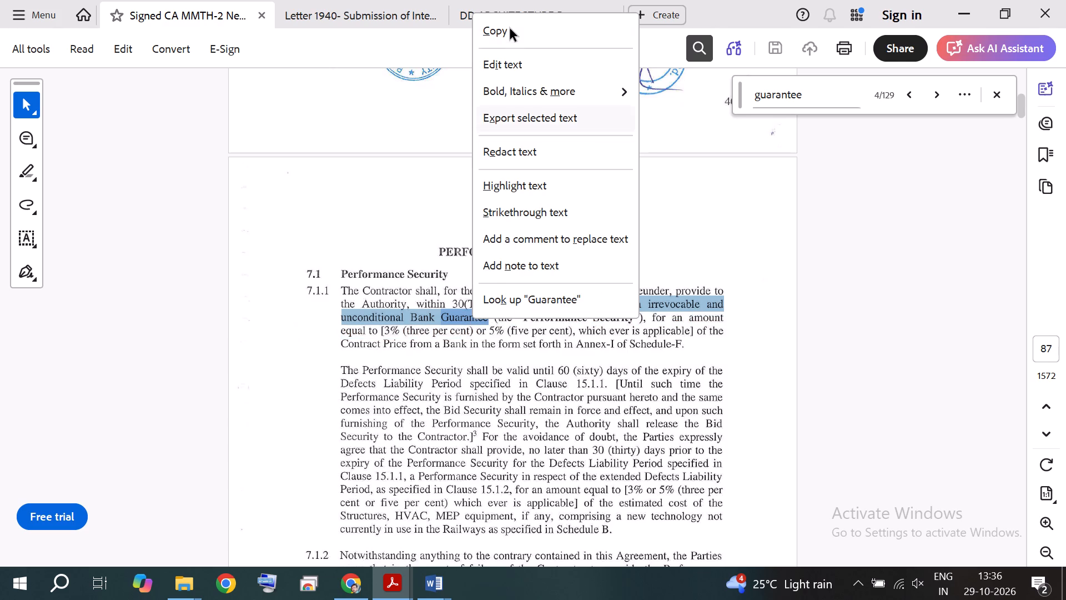
left_click(510, 29)
In the Word letter's paragraph 9, replace 'obtain a Performance Bank Guarantee' with the copied clause wording, pasted as text only.
left_click(443, 591)
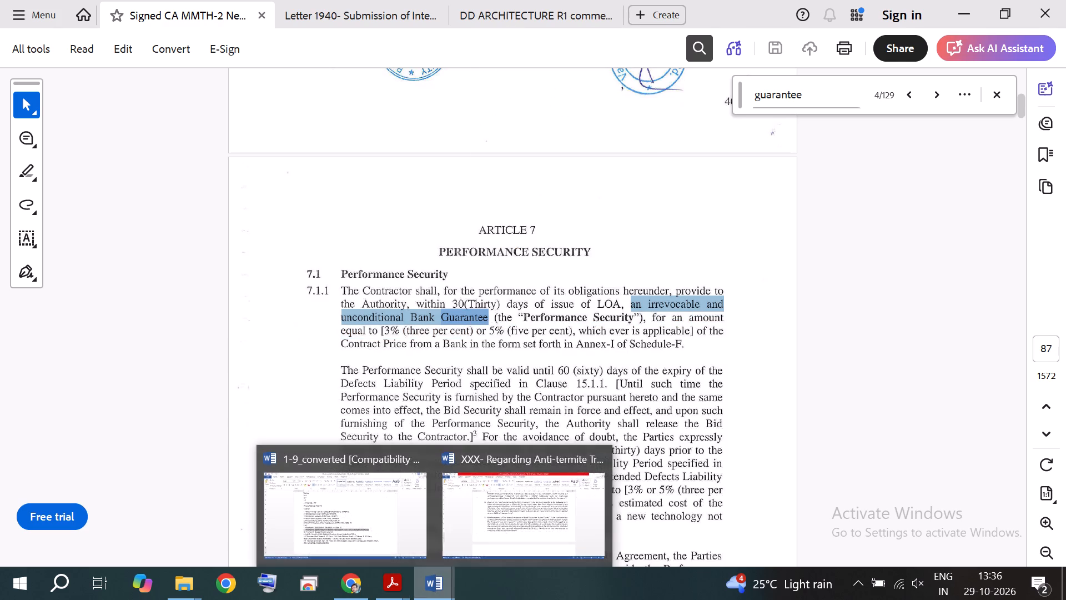
left_click(496, 512)
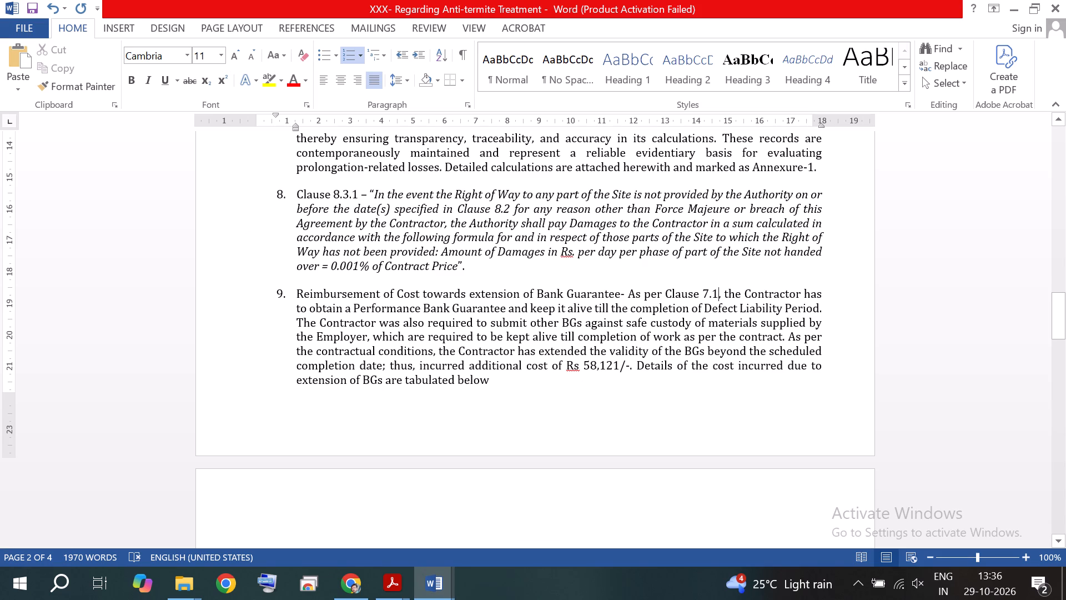
left_click_drag(311, 313, 464, 309)
right_click(464, 309)
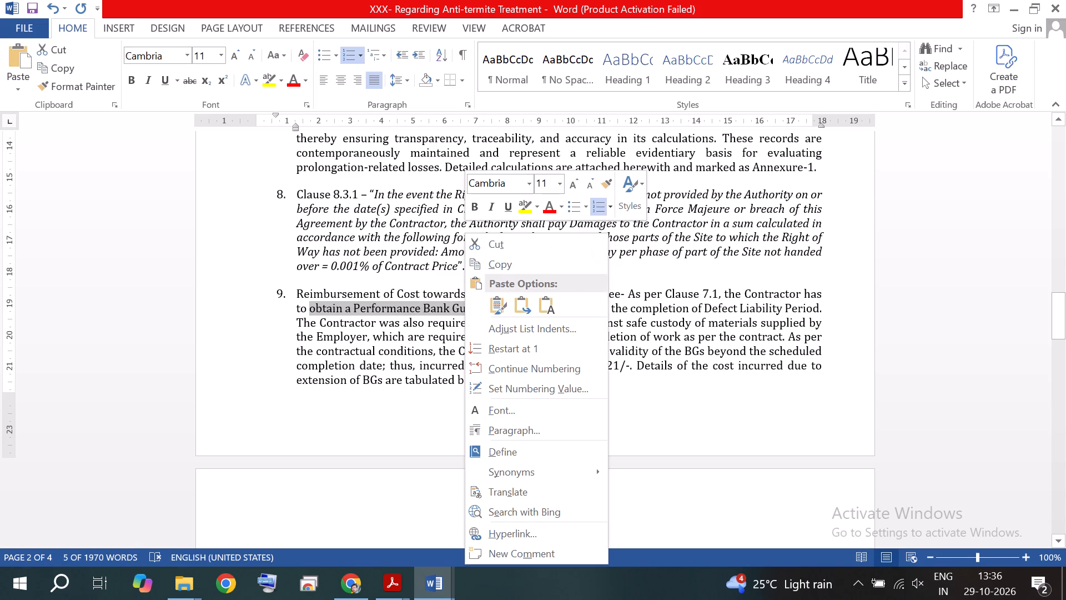
left_click(547, 303)
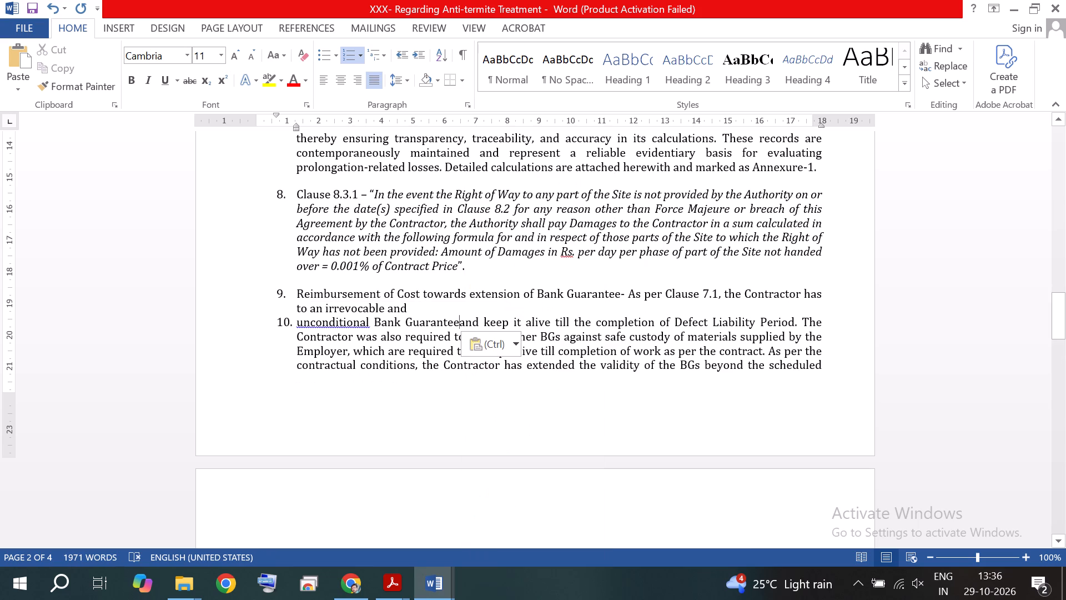
Rejoin the split paragraph 9 so it reads 'an irrevocable and unconditional Bank Guarantee' on continuous text, with a space after 'and'.
left_click(297, 327)
key("BackSpace")
key("BackSpace")
key("BackSpace")
key("BackSpace")
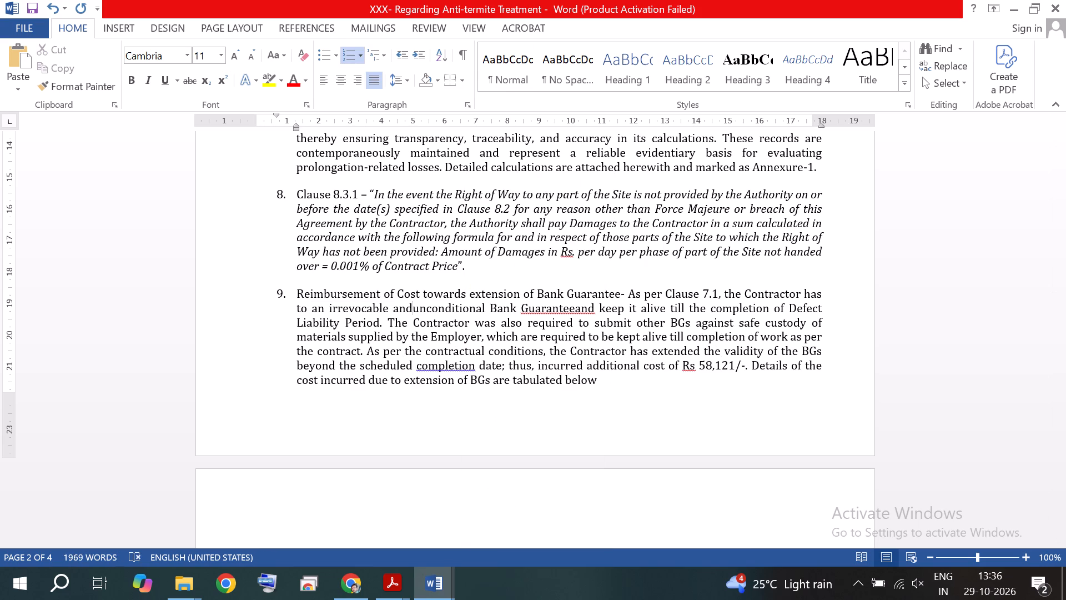
key("space")
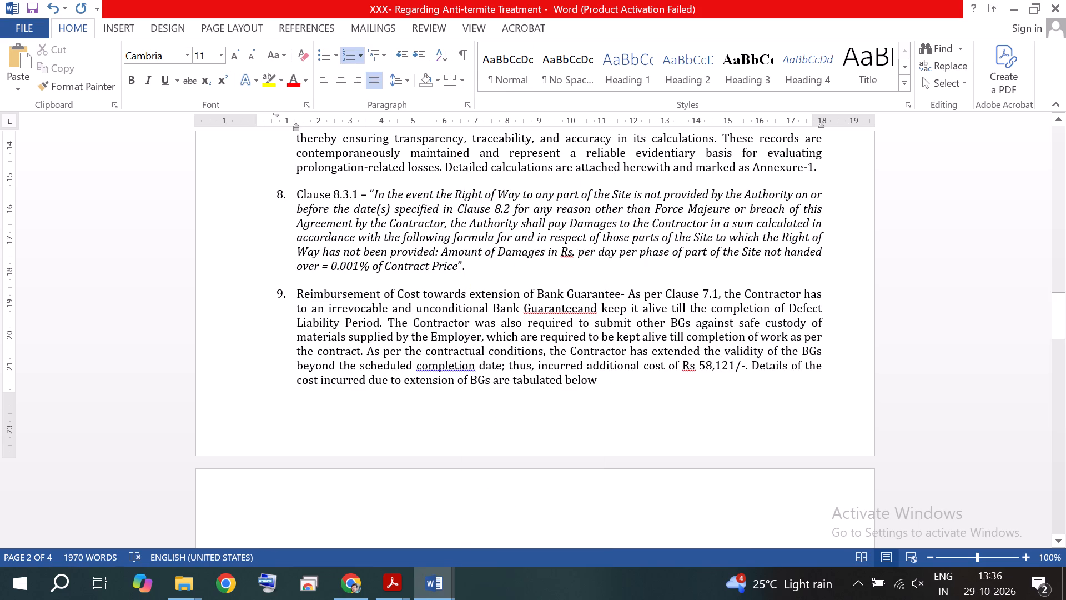
Insert the missing space between 'Guarantee' and 'and' in paragraph 9.
left_click(580, 304)
key("space")
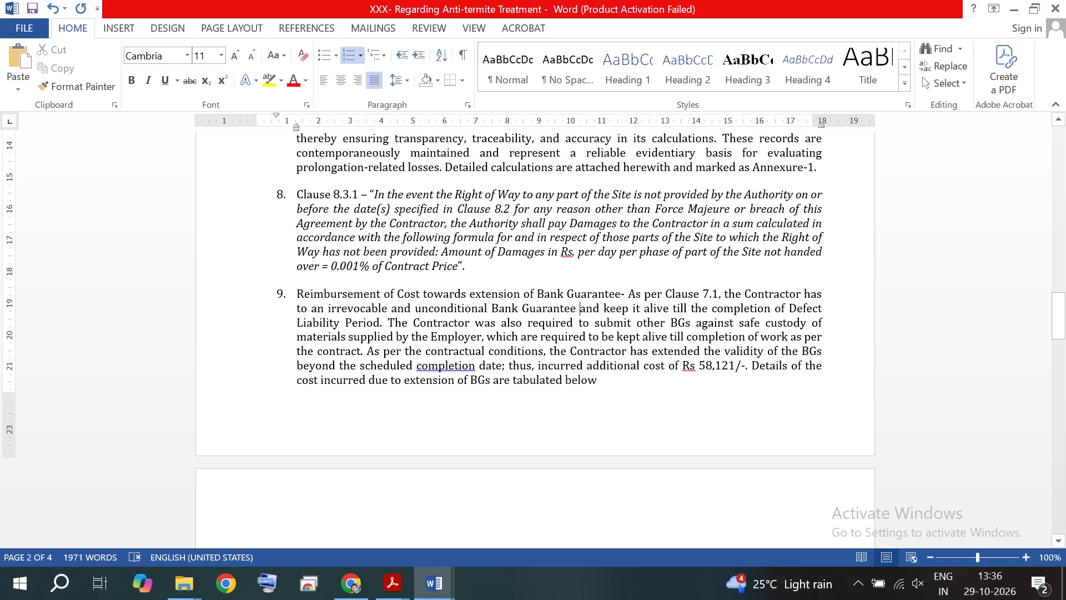
Switch to the signed contract agreement in Acrobat and copy '(the “Performance Security' from Clause 7.1.1.
left_click(440, 586)
left_click(514, 525)
left_click(381, 596)
left_click(233, 501)
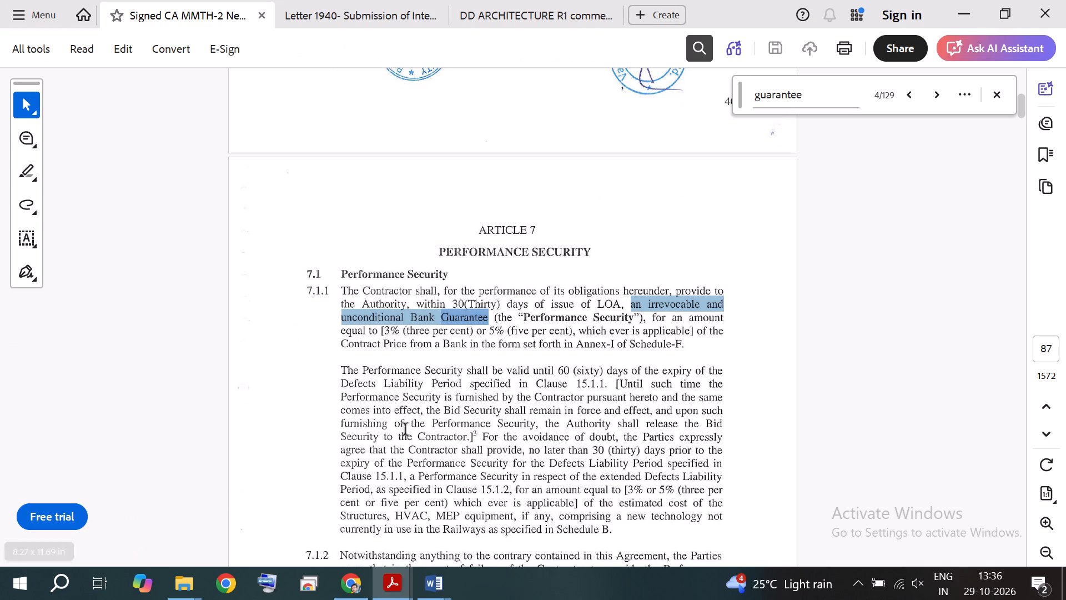
left_click_drag(498, 318, 627, 317)
right_click(614, 322)
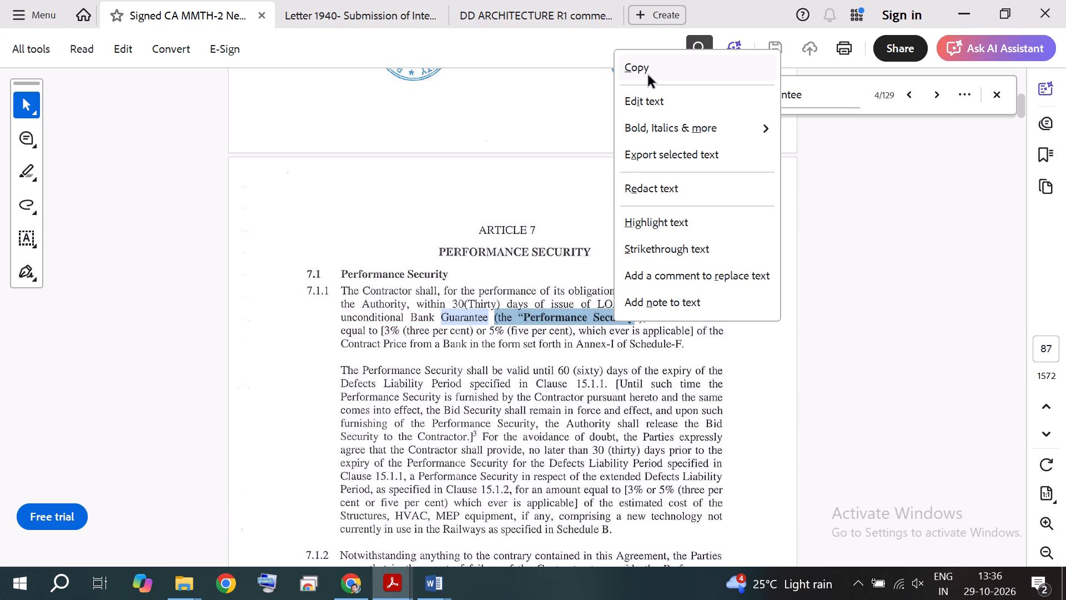
left_click(648, 74)
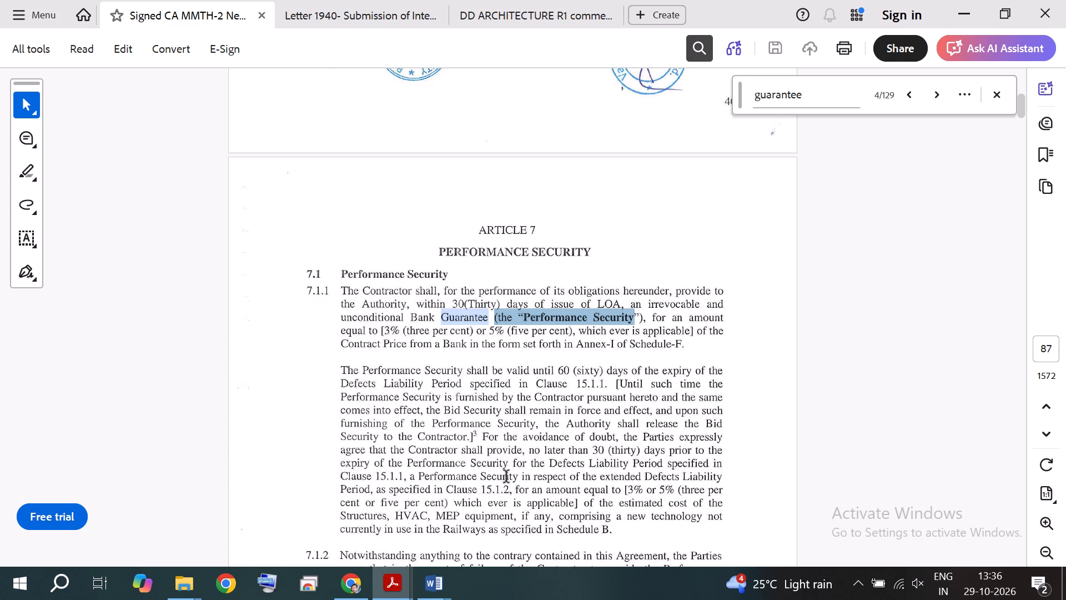
In the Word letter's paragraph 9, add (the “Performance Security”) after 'Bank Guarantee', using the copied wording as text only, with a single opening bracket.
left_click(435, 588)
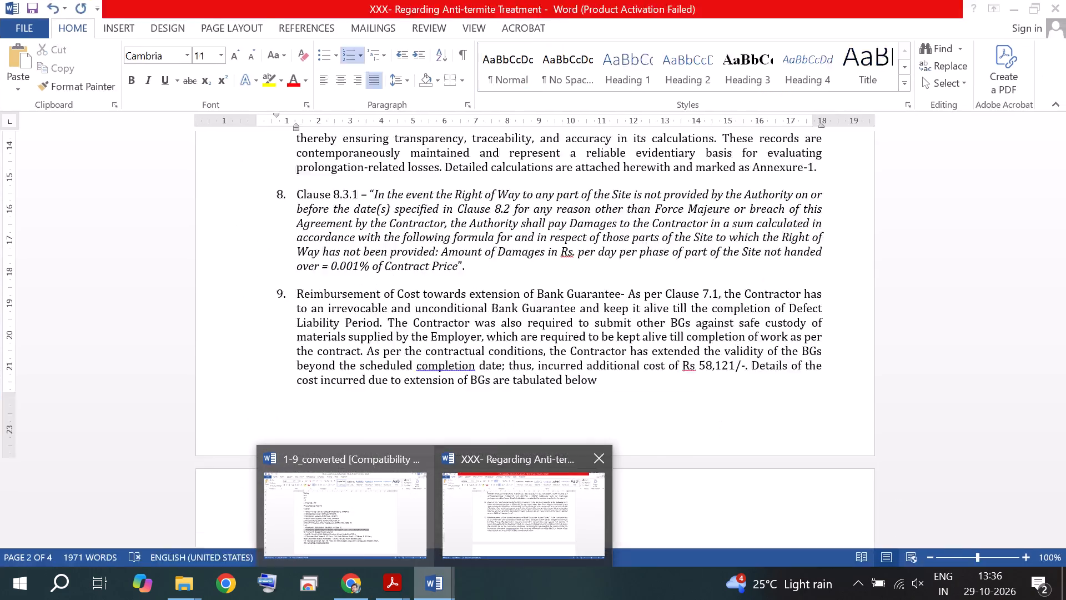
left_click(502, 516)
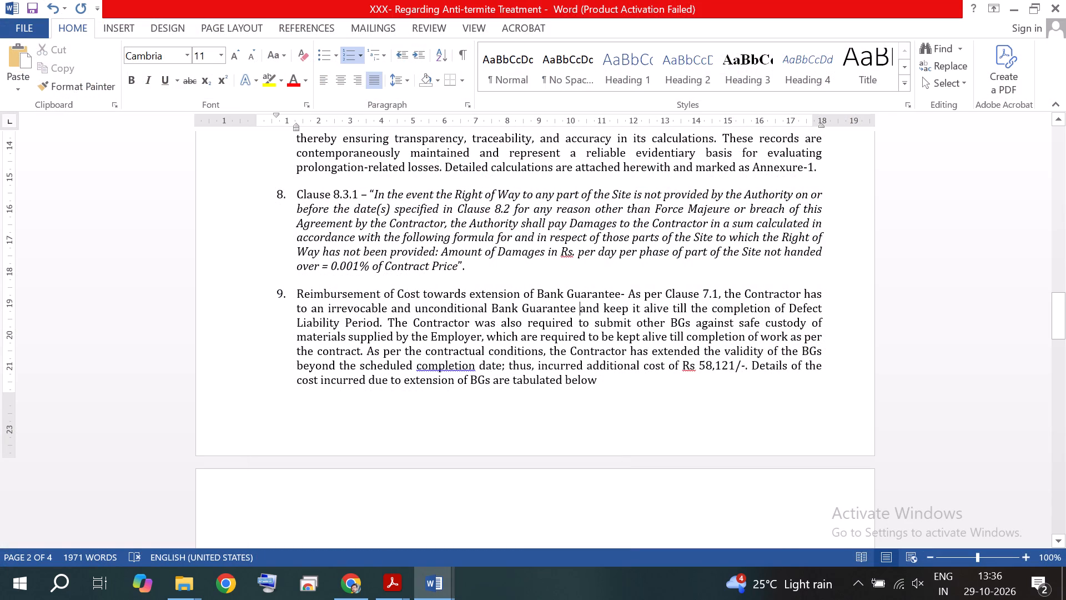
key("shift+parenleft")
key("ctrl+v")
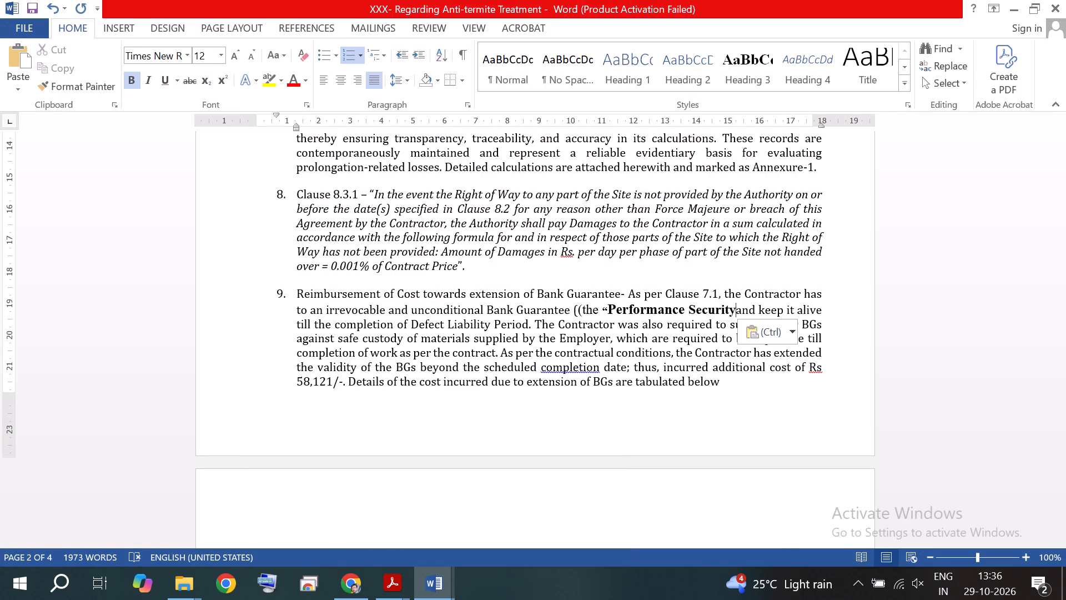
key("ctrl+z")
right_click(581, 313)
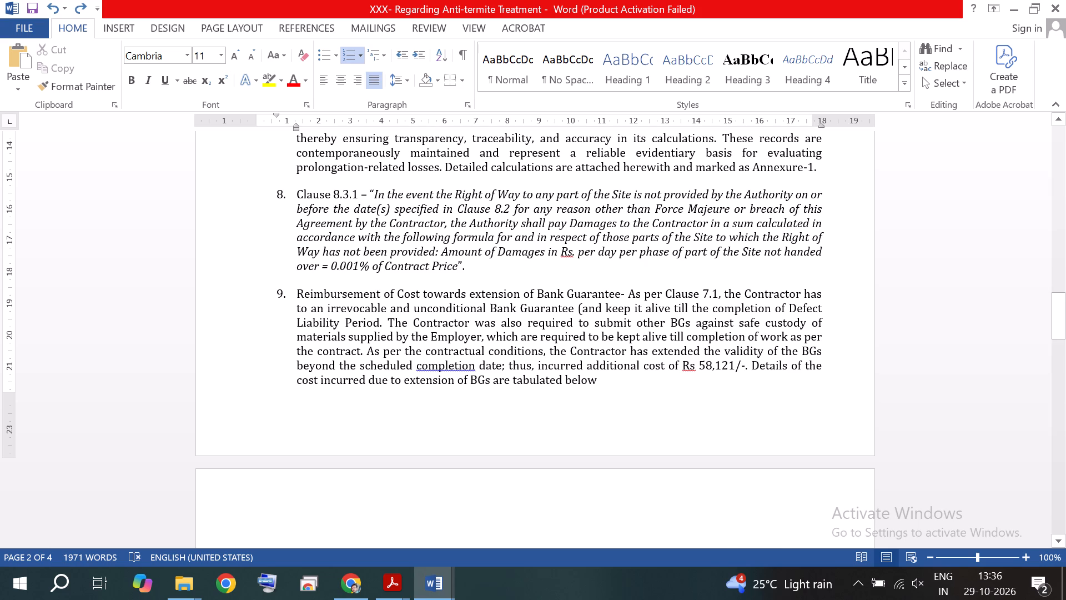
left_click(661, 304)
key("shift+quotedbl")
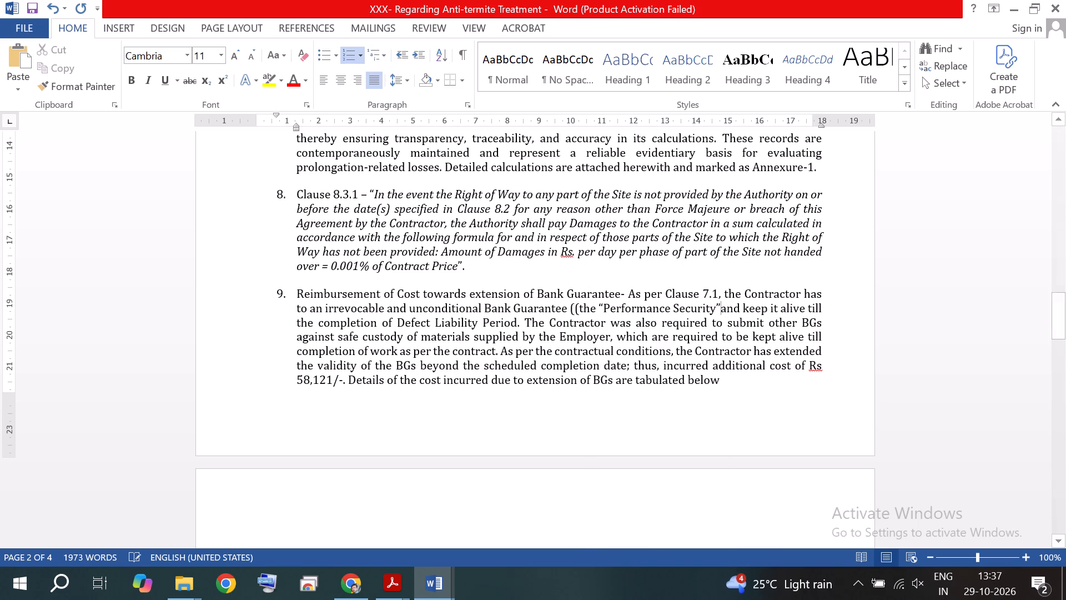
type(")")
key("space")
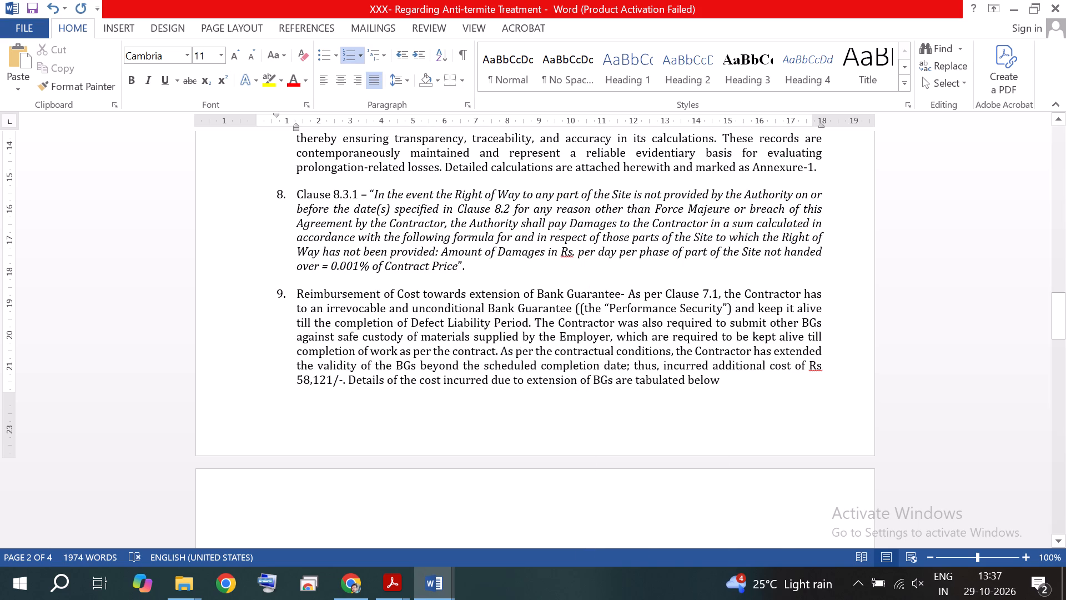
left_click(581, 311)
key("BackSpace")
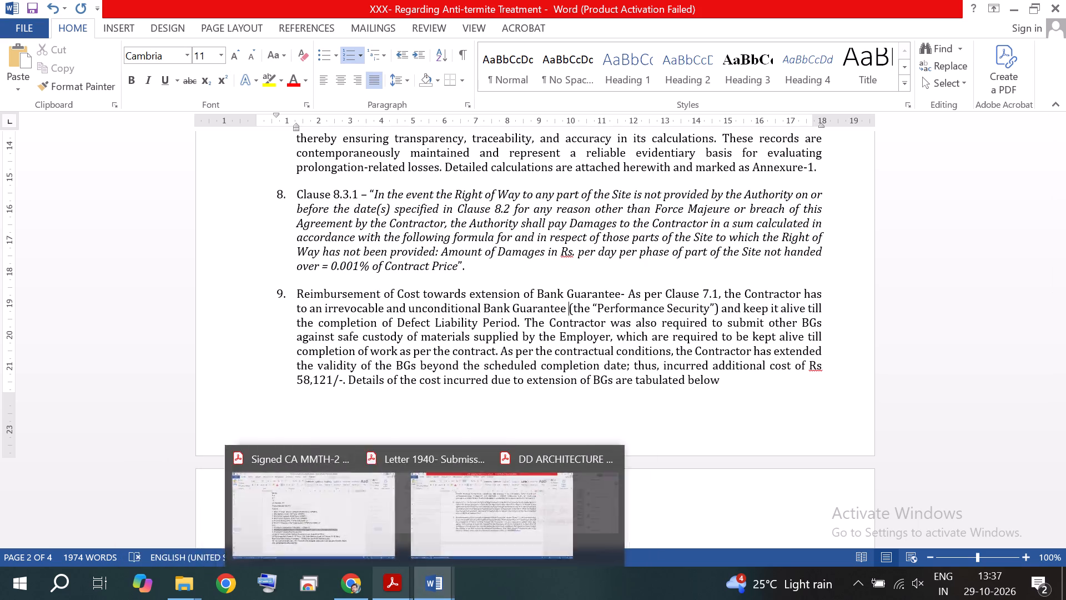
Check the Clause 7.1.1 wording in the agreement and insert 'provide to the Authority' before 'an irrevocable' in the Word letter's paragraph 9.
left_click(251, 509)
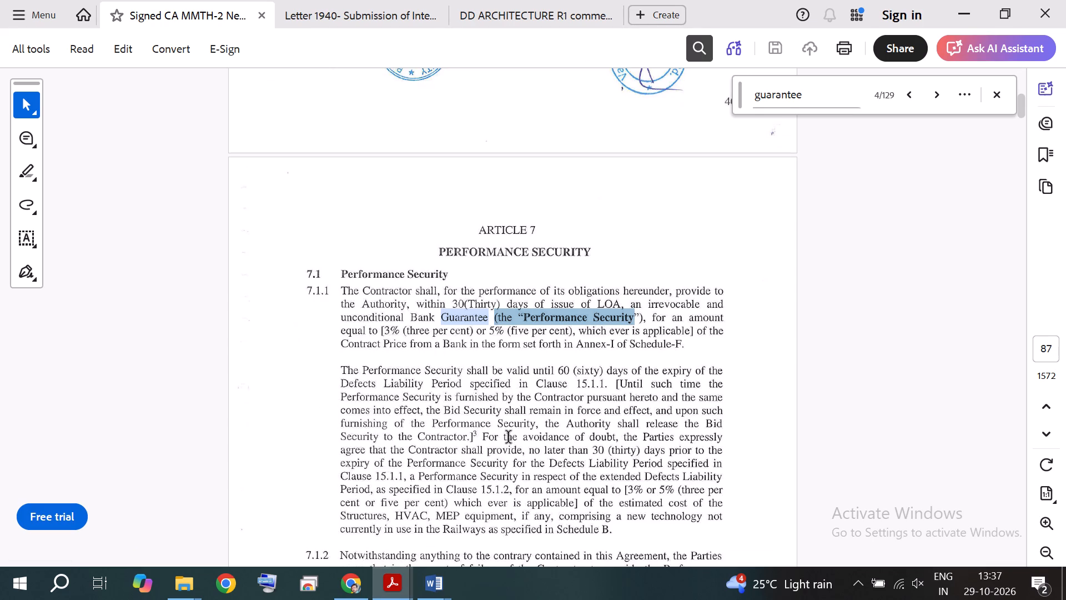
left_click(429, 588)
left_click(482, 511)
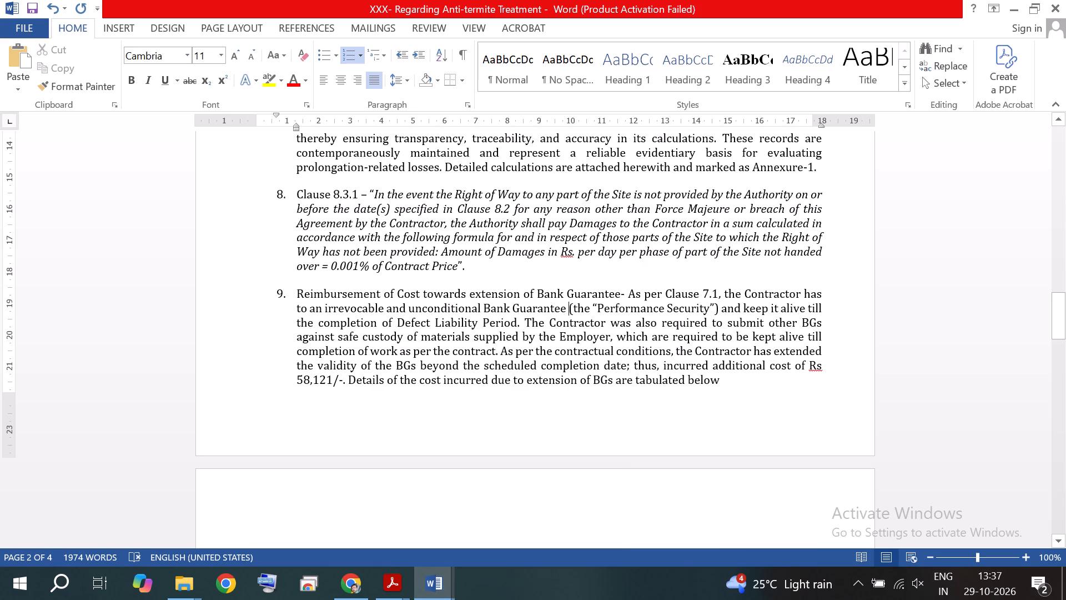
left_click(309, 310)
type("provide to the Authority")
key("space")
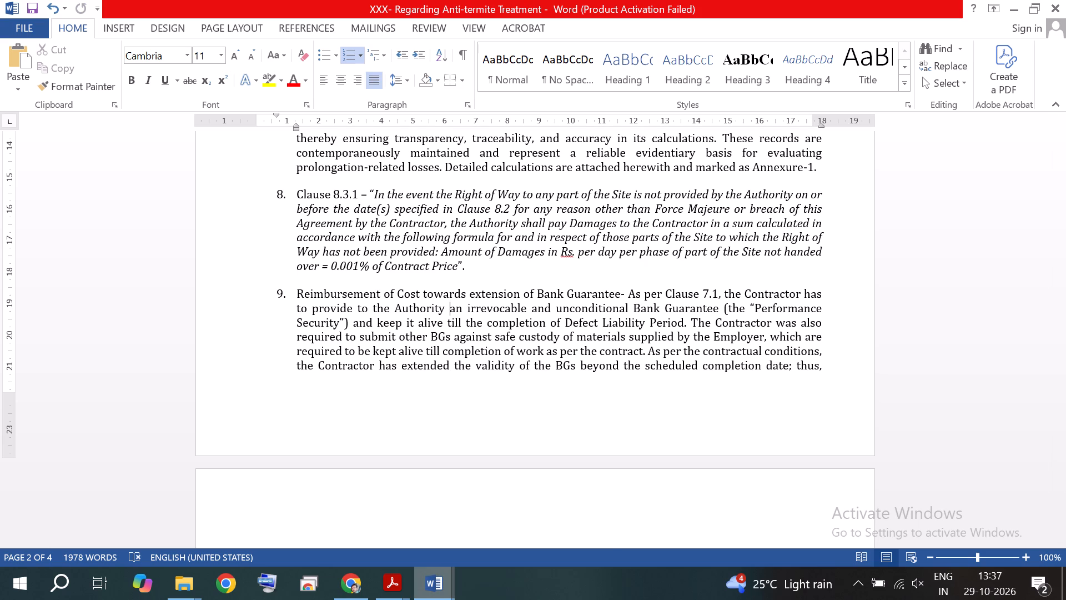
Switch to the agreement in Acrobat and copy 'shall be valid until 60 (sixty) days of the expiry of the Defects Liability Period' from Clause 7.1.1.
left_click(260, 506)
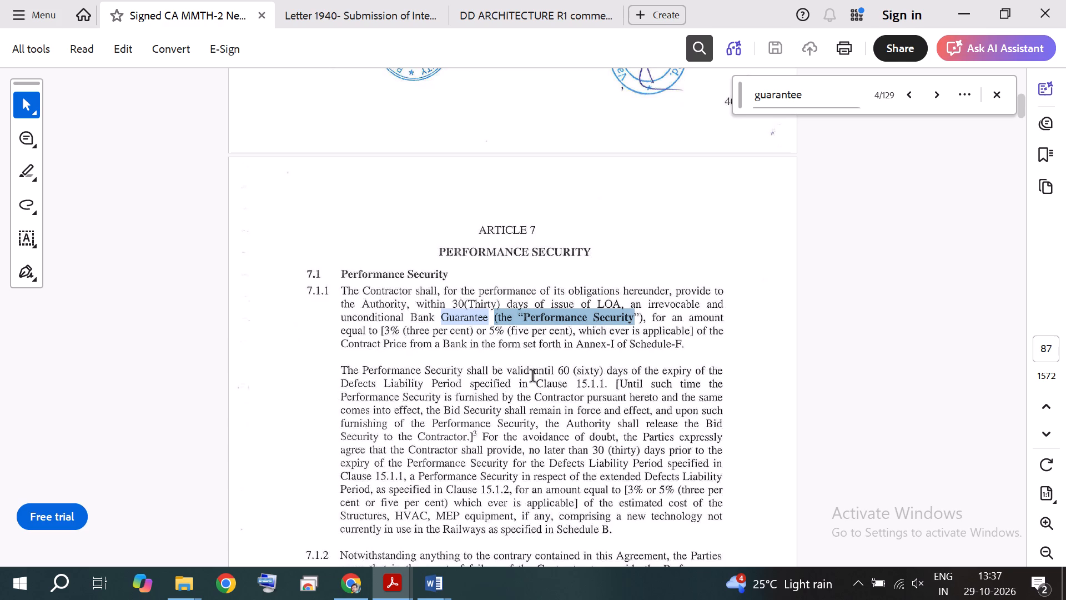
left_click_drag(470, 375, 535, 386)
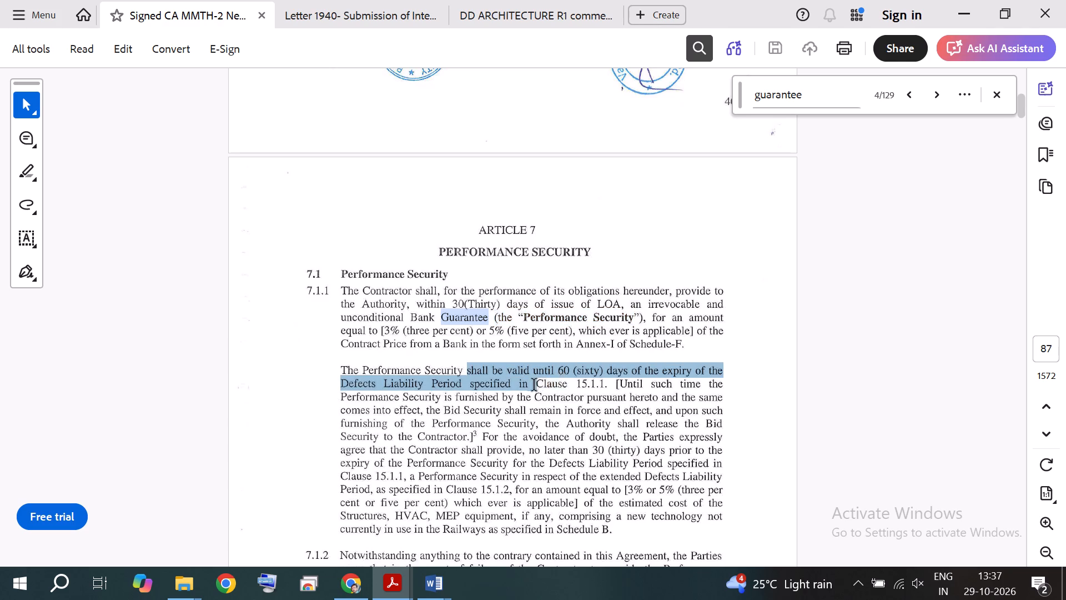
left_click_drag(535, 386, 464, 387)
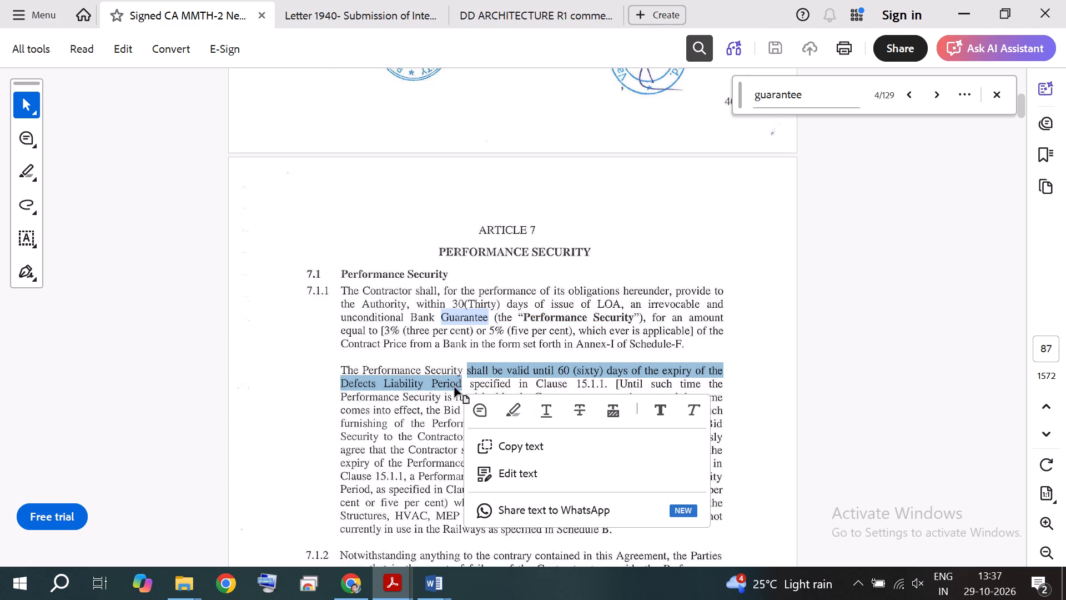
right_click(451, 388)
left_click(487, 139)
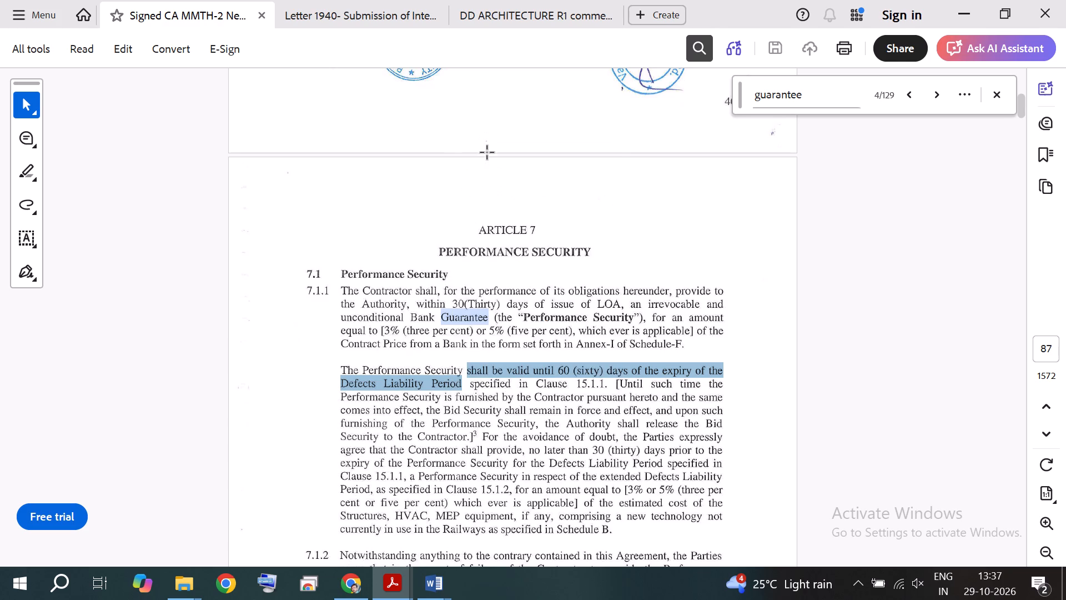
In the Word letter's paragraph 9, insert the copied validity wording after 'keep it alive till the', pasted as text only.
left_click(440, 591)
left_click(485, 551)
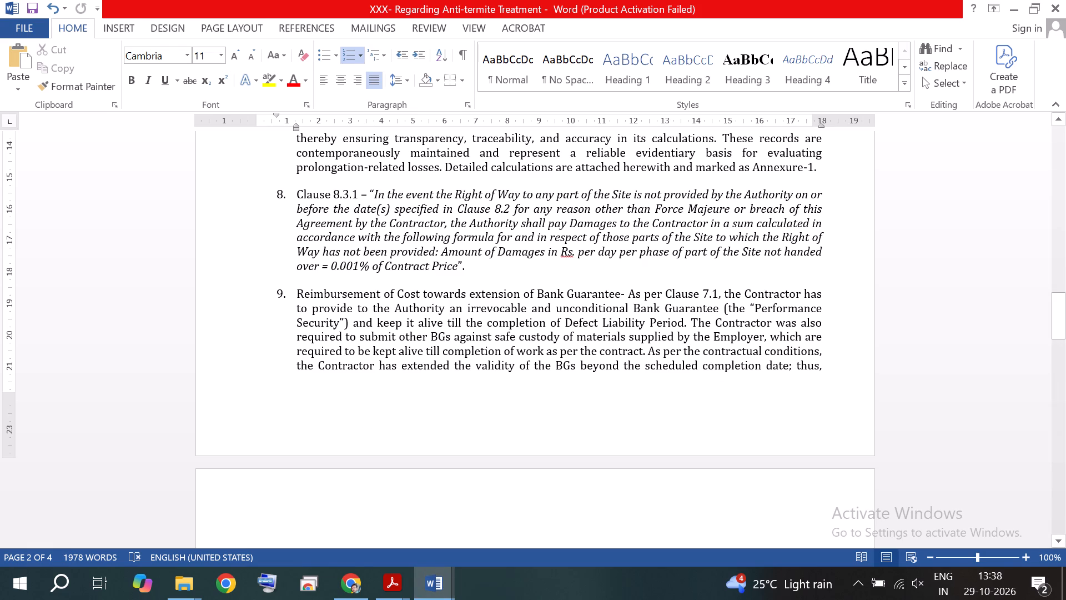
left_click(485, 325)
right_click(485, 325)
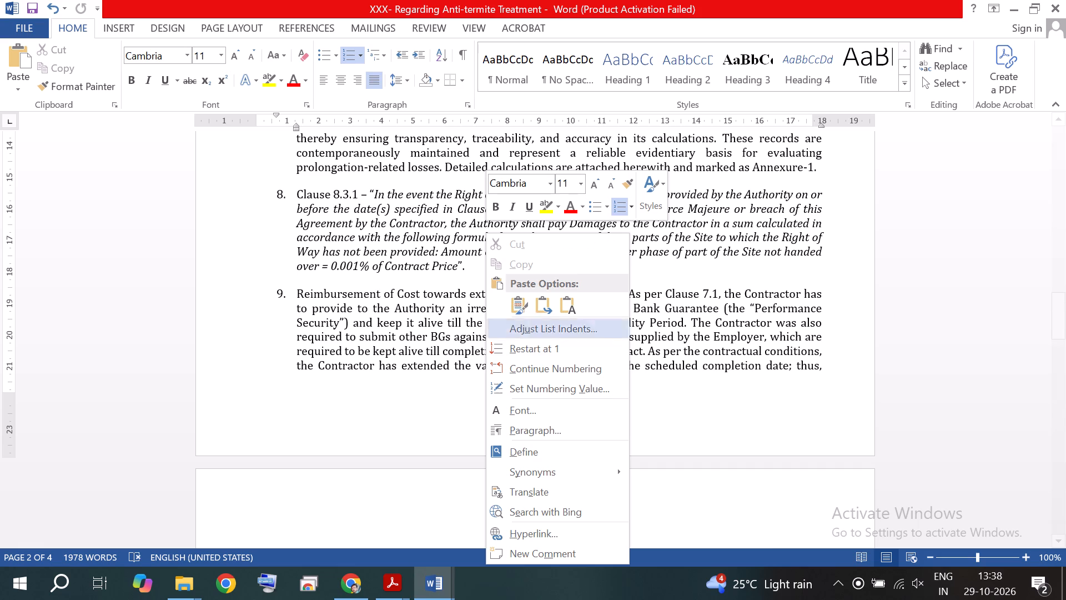
left_click(570, 311)
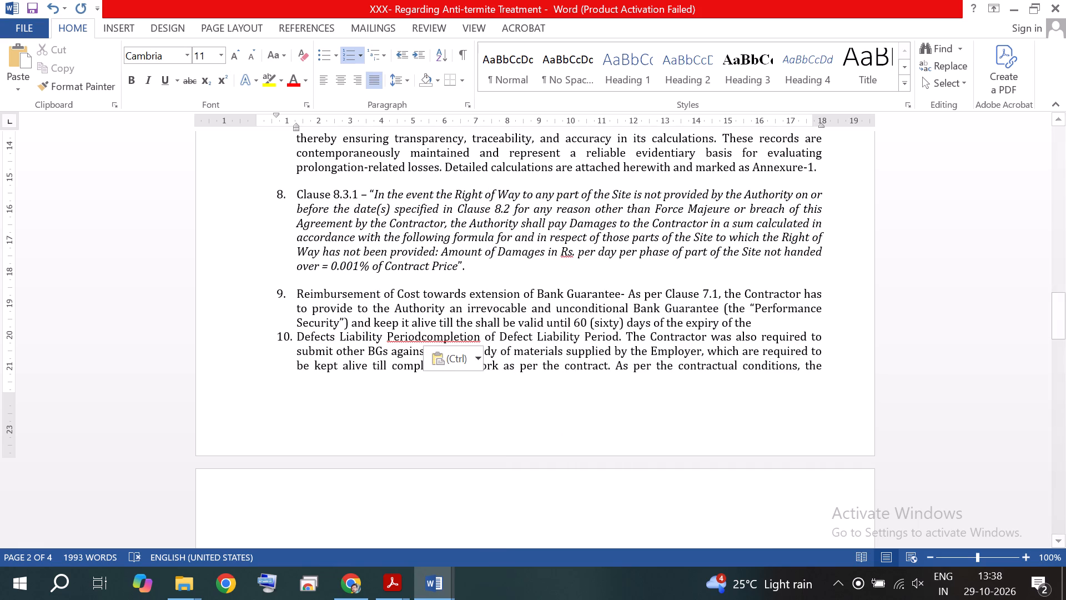
Rejoin the split paragraph 9 so it reads 'expiry of the Defects Liability Period' continuously, with a space before 'Defects'.
left_click(298, 339)
key("BackSpace")
key("BackSpace")
key("BackSpace")
key("BackSpace")
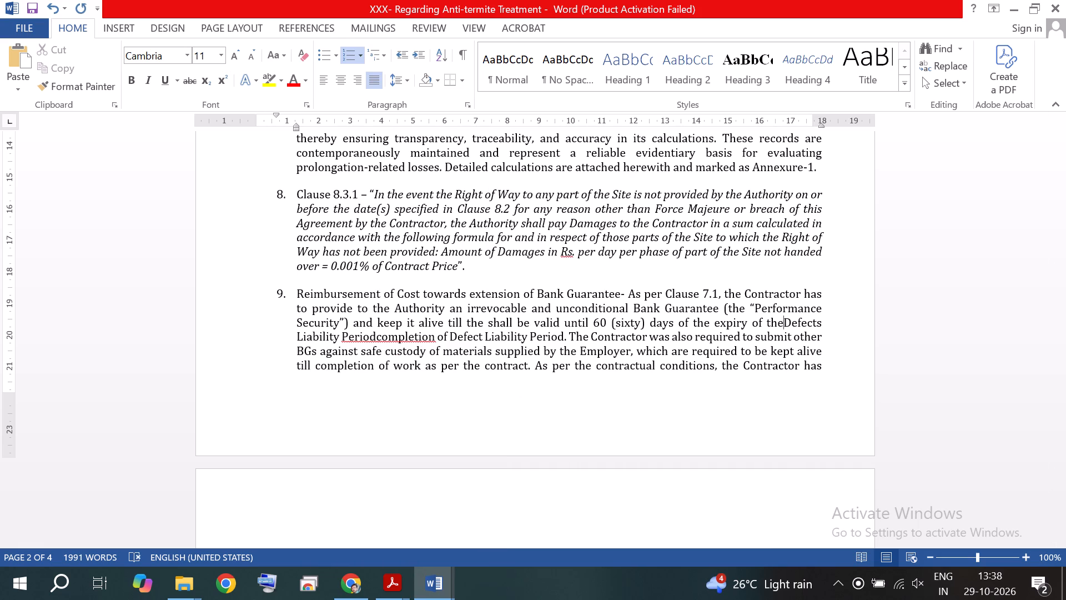
key("space")
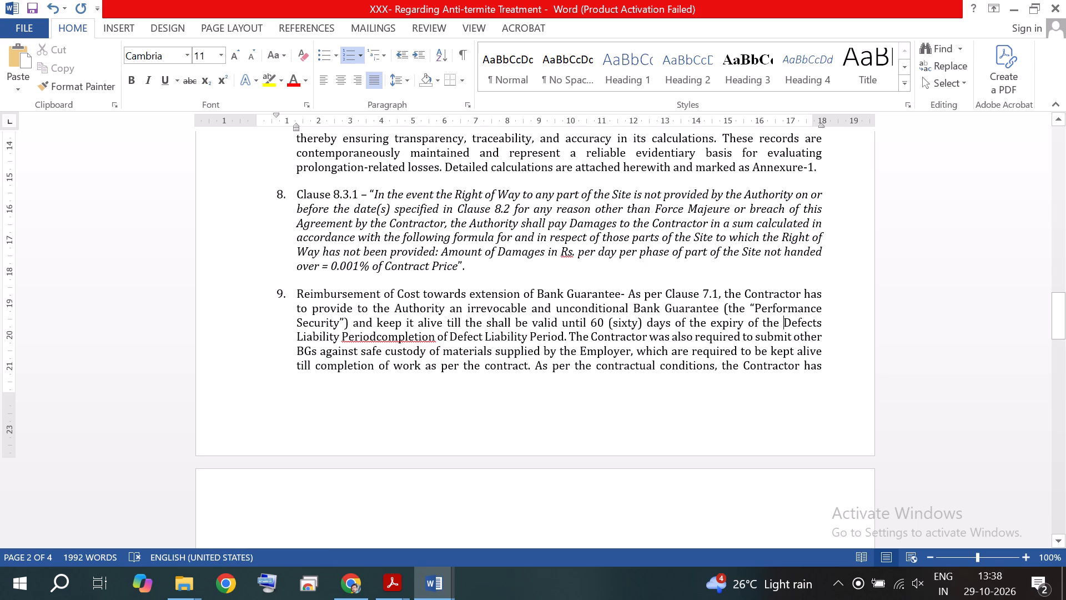
In paragraph 9, delete 'keep' before 'it alive till the' in the Performance Security sentence.
left_click_drag(418, 327, 442, 327)
left_click_drag(442, 327, 492, 325)
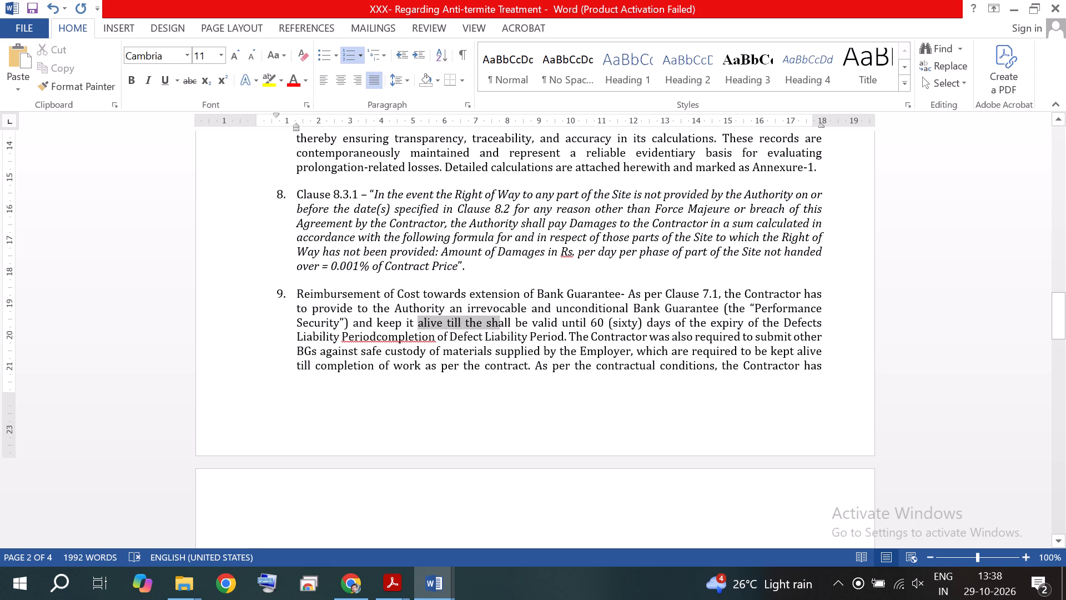
left_click_drag(492, 325, 486, 325)
left_click_drag(486, 325, 465, 326)
left_click(411, 328)
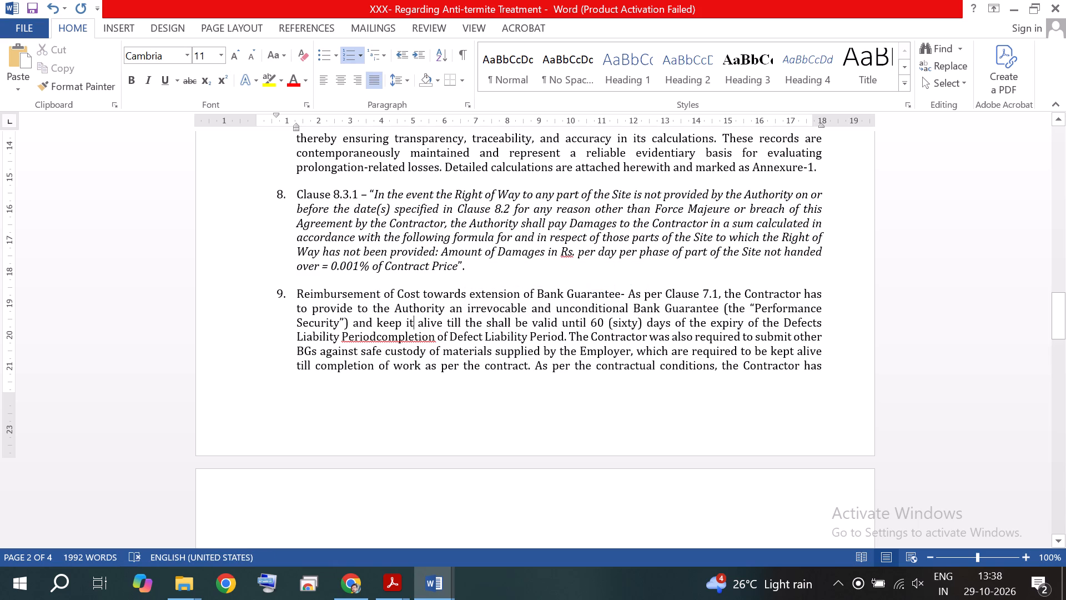
left_click_drag(378, 322, 400, 321)
key("BackSpace")
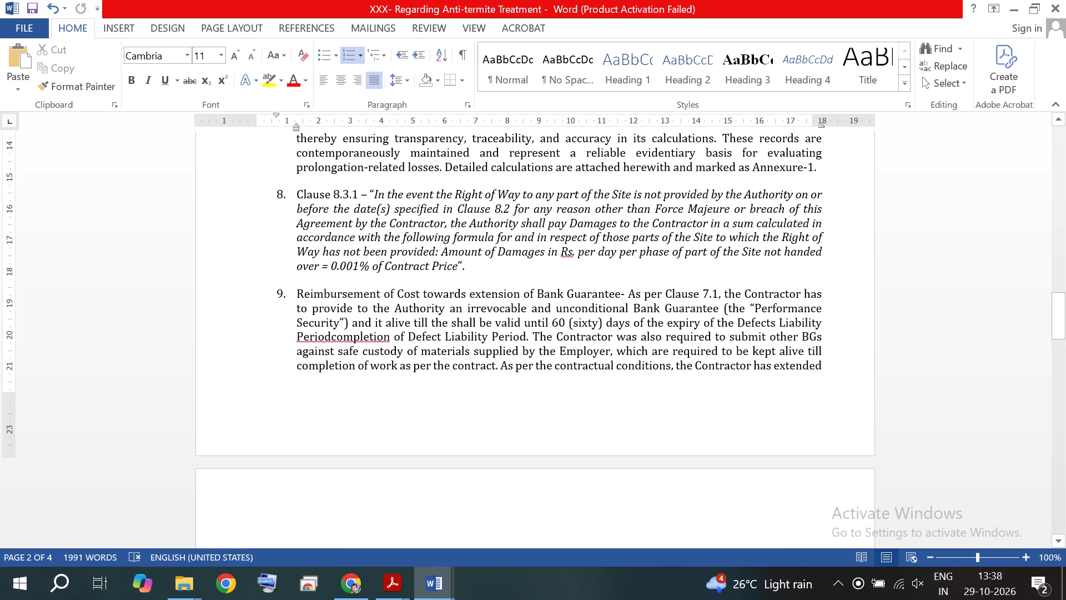
Delete 'alive till' from the same sentence so it reads 'and it the shall be valid until 60 (sixty) days'.
key("Right")
key("Right")
key("Right")
key("Right")
key("Right")
key("Right")
key("Right")
key("Right")
key("Right")
key("Right")
key("Right")
key("Right")
key("Right")
key("BackSpace")
key("BackSpace")
key("BackSpace")
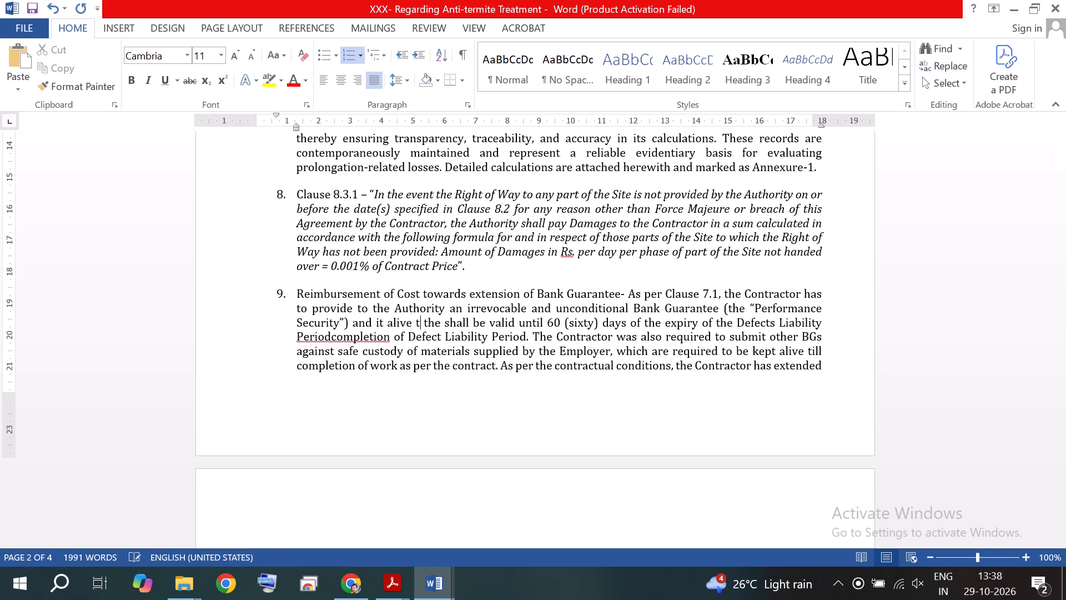
key("BackSpace")
key("BackSpace")
key("BackSpace")
key("BackSpace")
key("BackSpace")
key("BackSpace")
key("BackSpace")
key("BackSpace")
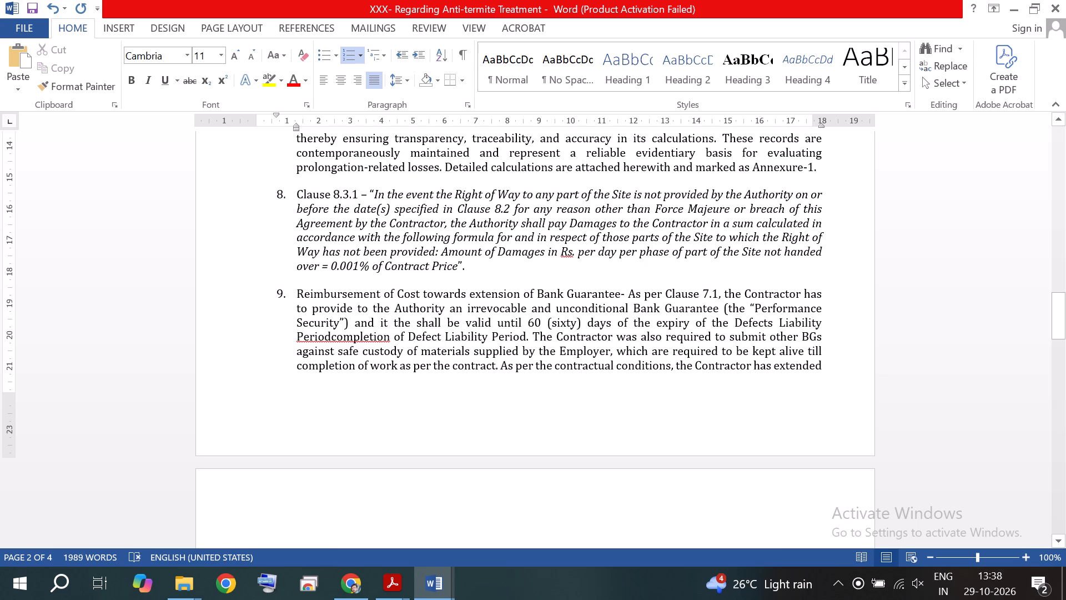
Add a full stop after 'Defects Liability Period' and delete the leftover wording from 'completion of Defect Liability Period' through 'as per the contract'.
left_click(333, 338)
type(".")
key("space")
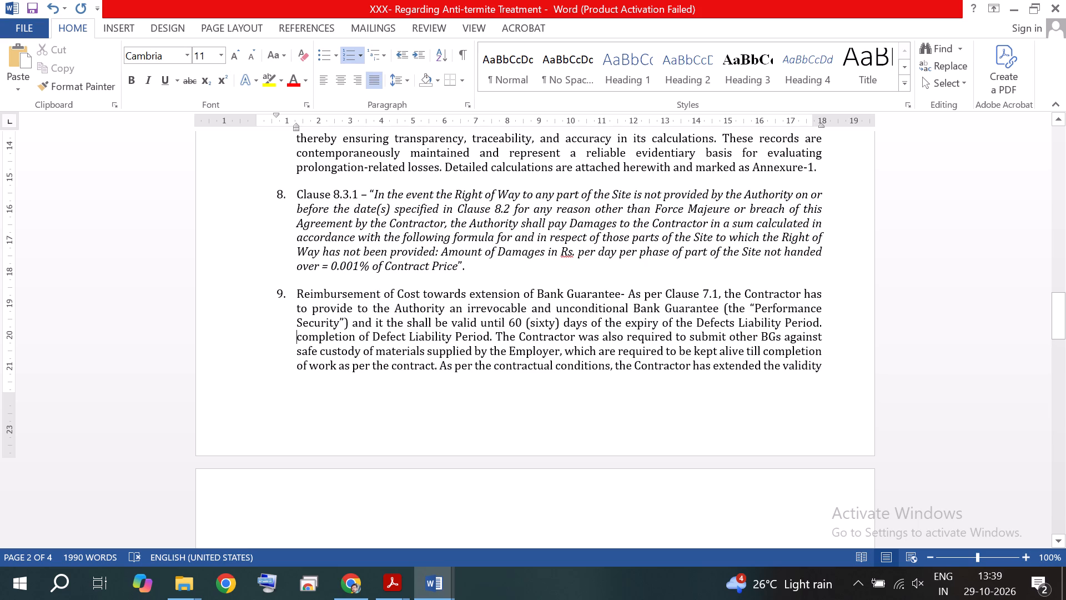
left_click_drag(296, 339, 337, 338)
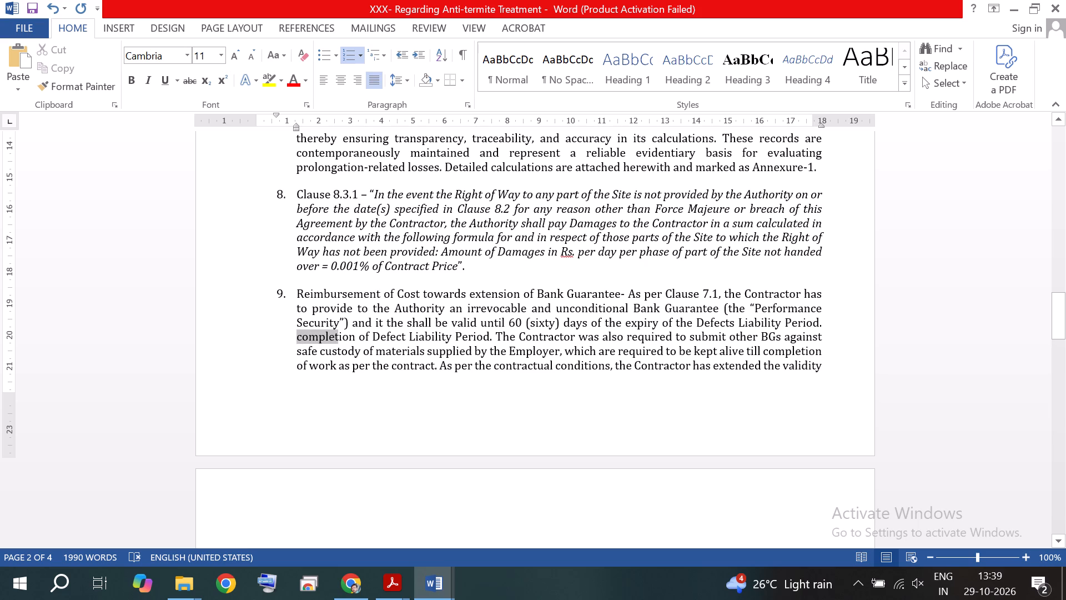
left_click_drag(337, 338, 397, 335)
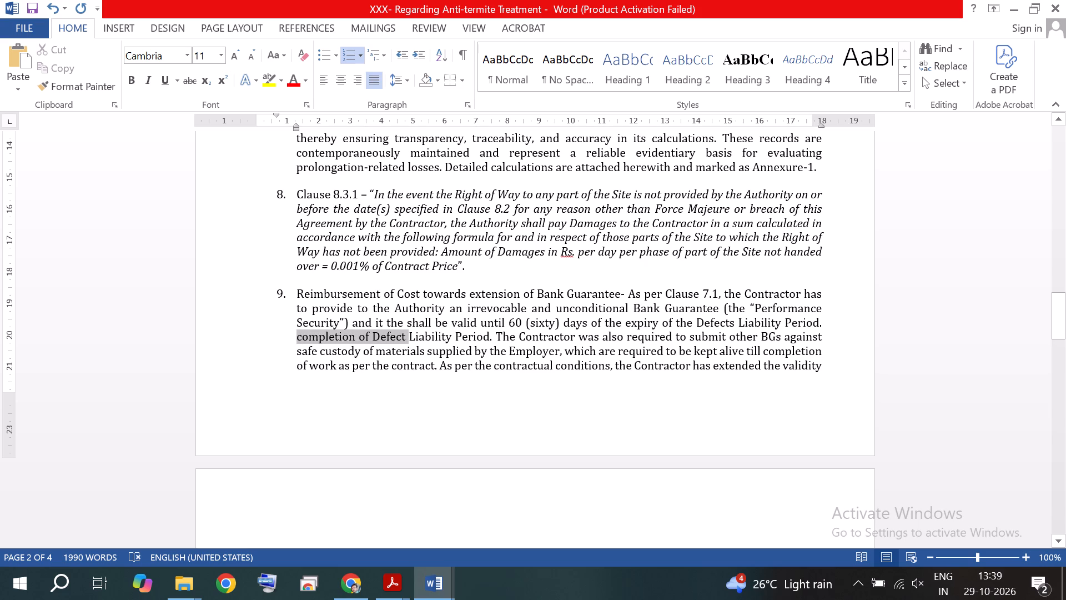
left_click_drag(397, 335, 431, 359)
key("BackSpace")
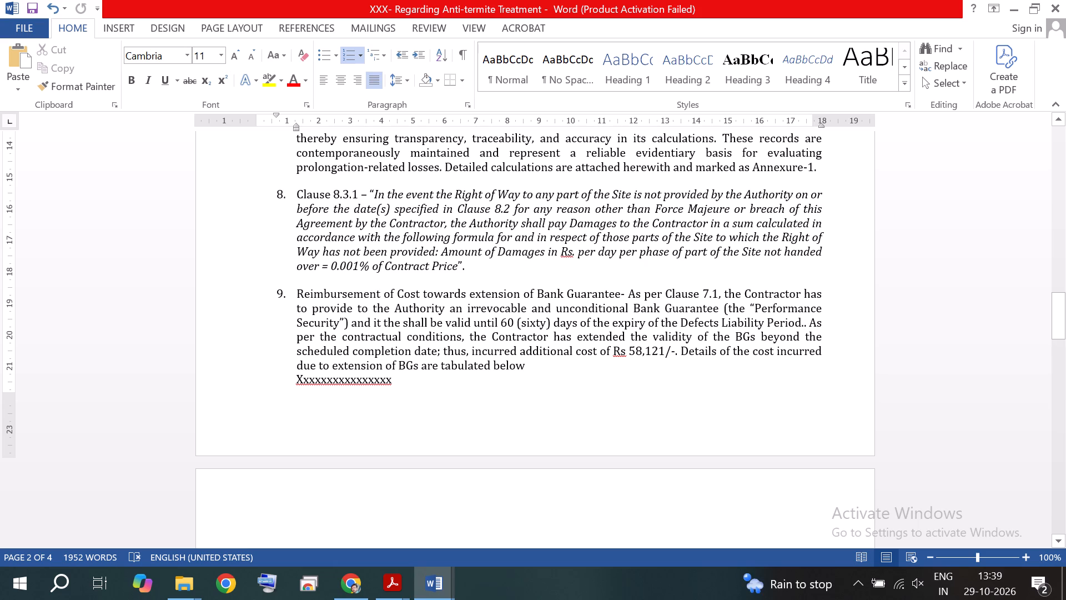
Change 'has extended' to 'will need to extend' in paragraph 9's sentence about the validity of the BGs.
left_click(555, 339)
type("will need to")
key("space")
key("Delete")
key("Delete")
key("Delete")
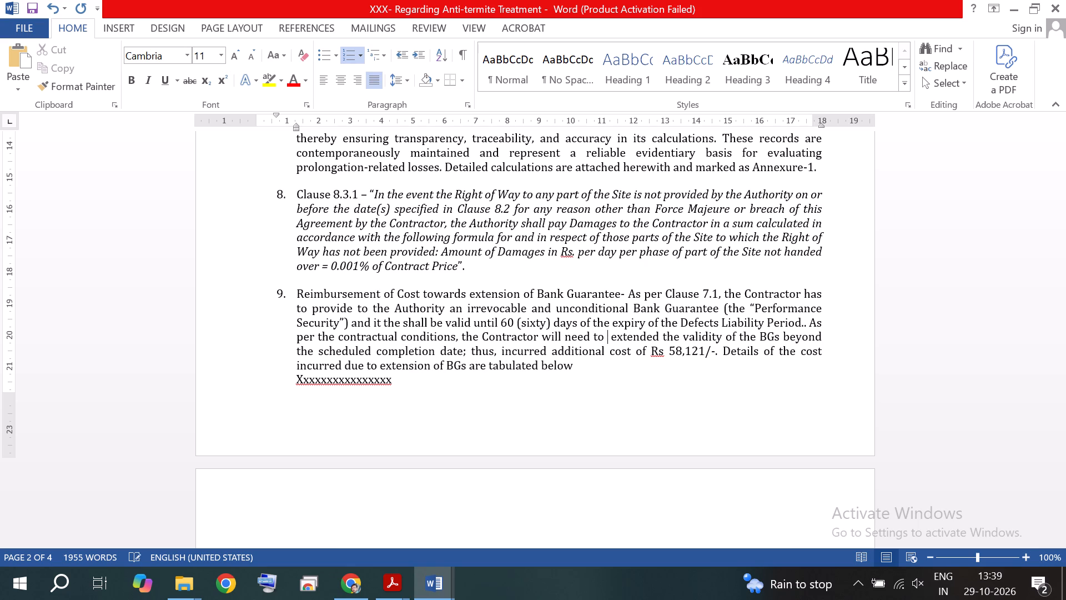
key("Delete")
key("Right")
key("Right")
key("Right")
key("Right")
key("Right")
key("Right")
key("Right")
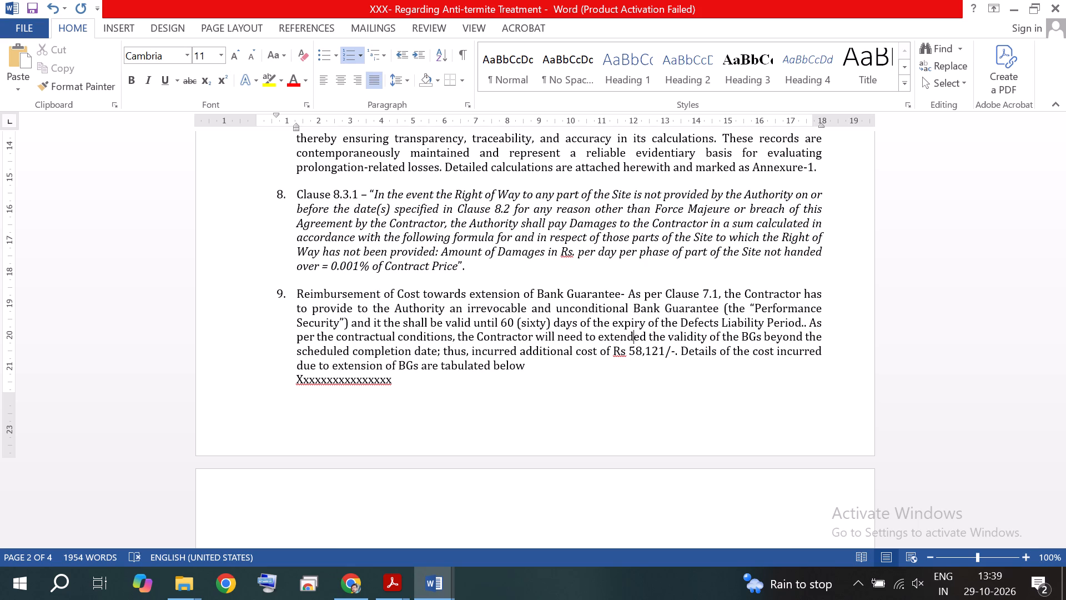
key("Right")
key("BackSpace")
key("BackSpace")
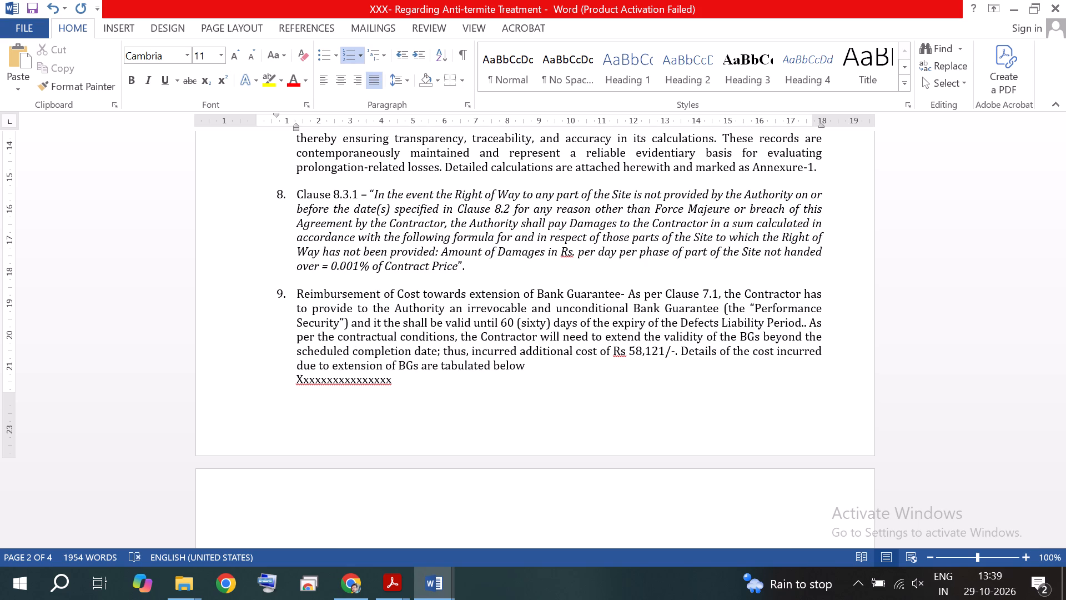
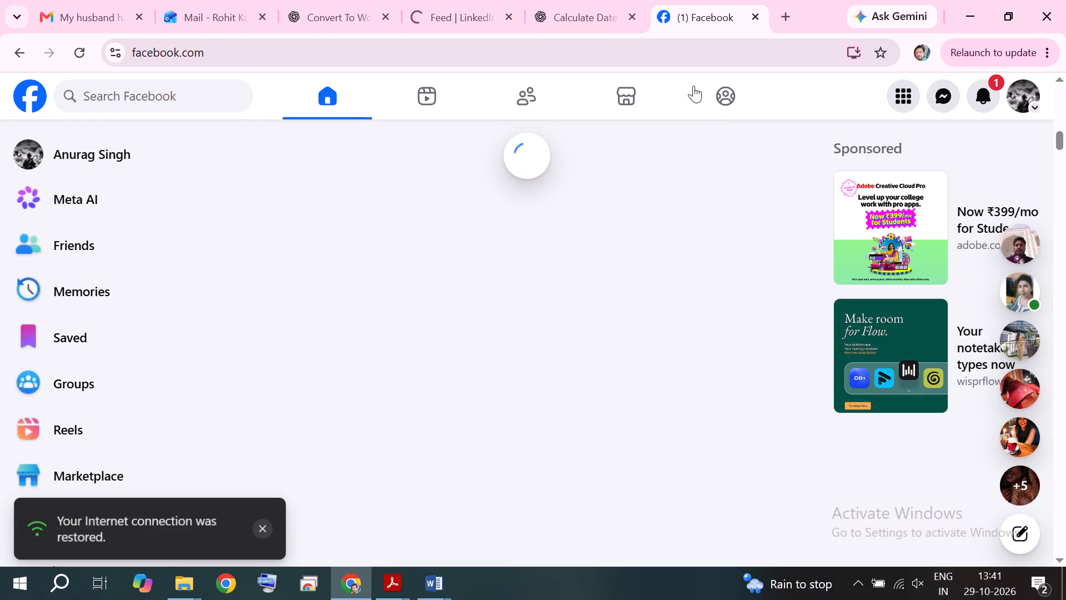
Check the newest Facebook notification, the invitation to follow a profile, and return to the home feed.
left_click(989, 95)
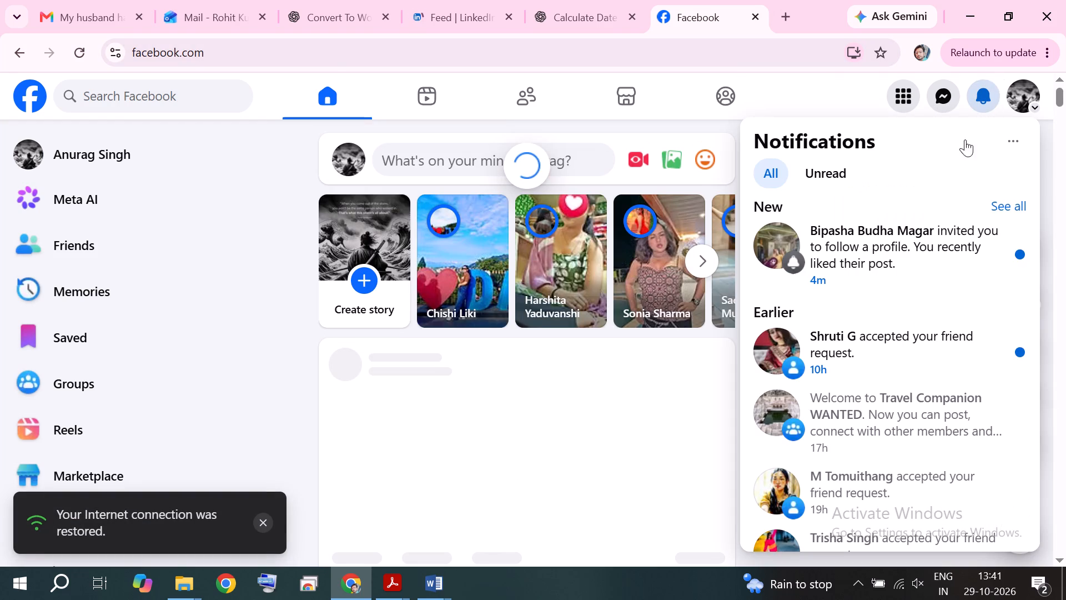
left_click(888, 244)
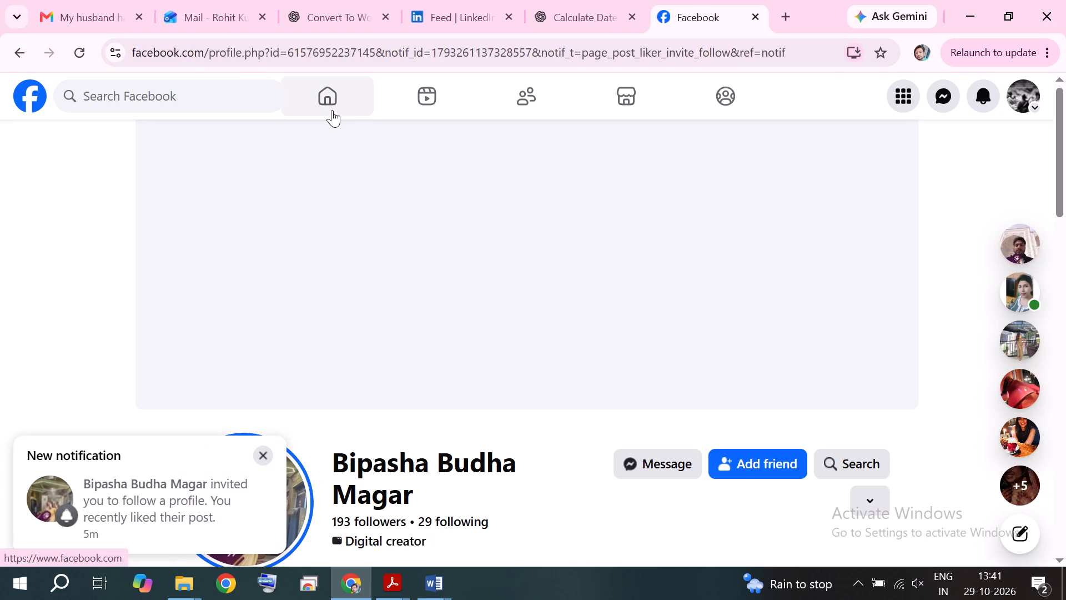
left_click(332, 110)
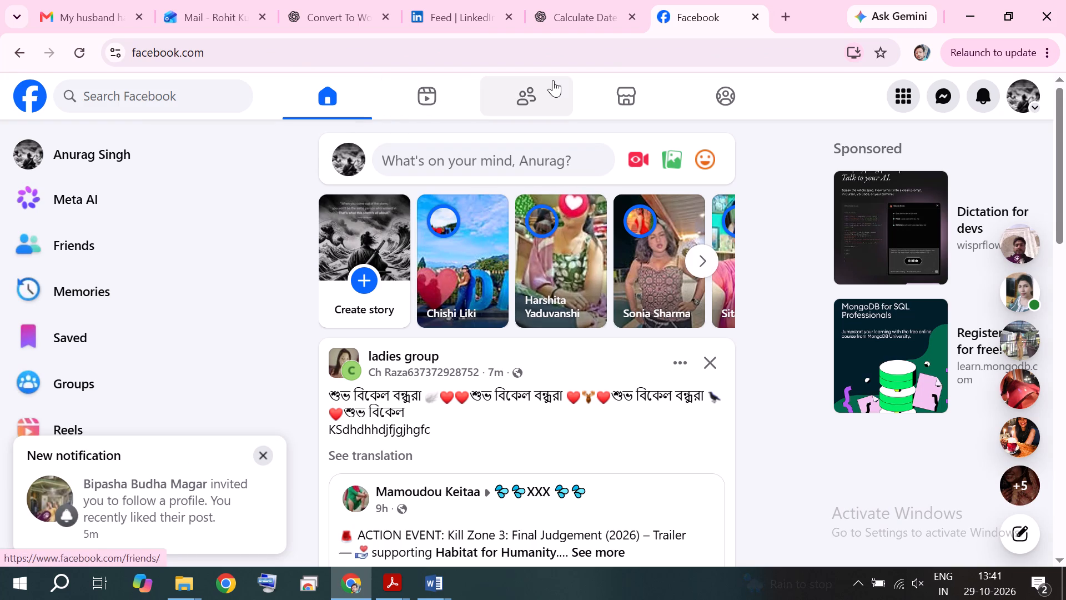
Switch from Facebook to the already open LinkedIn feed.
left_click(577, 0)
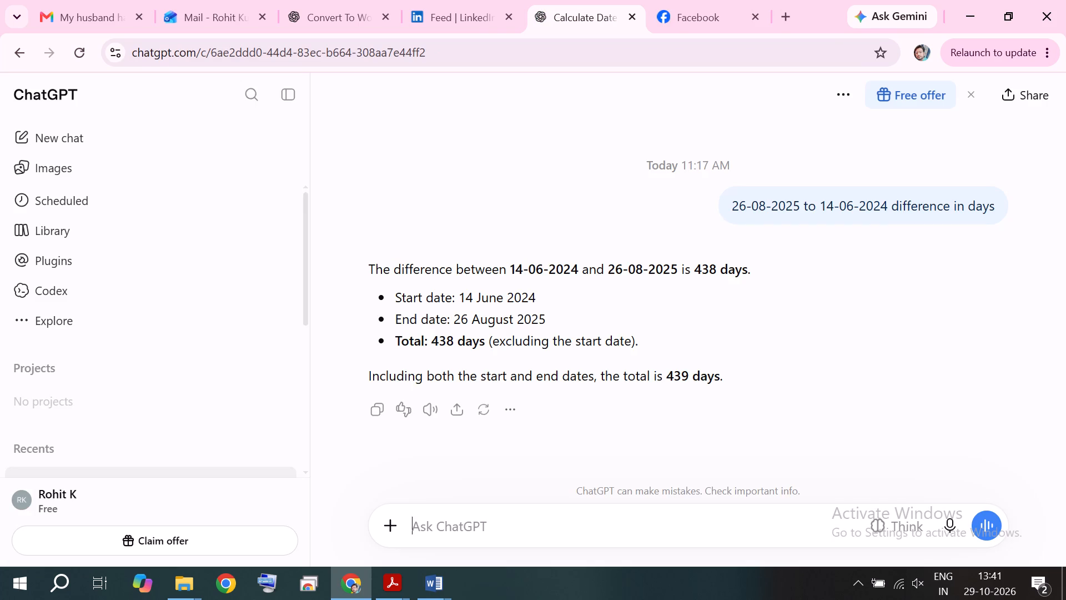
left_click(424, 0)
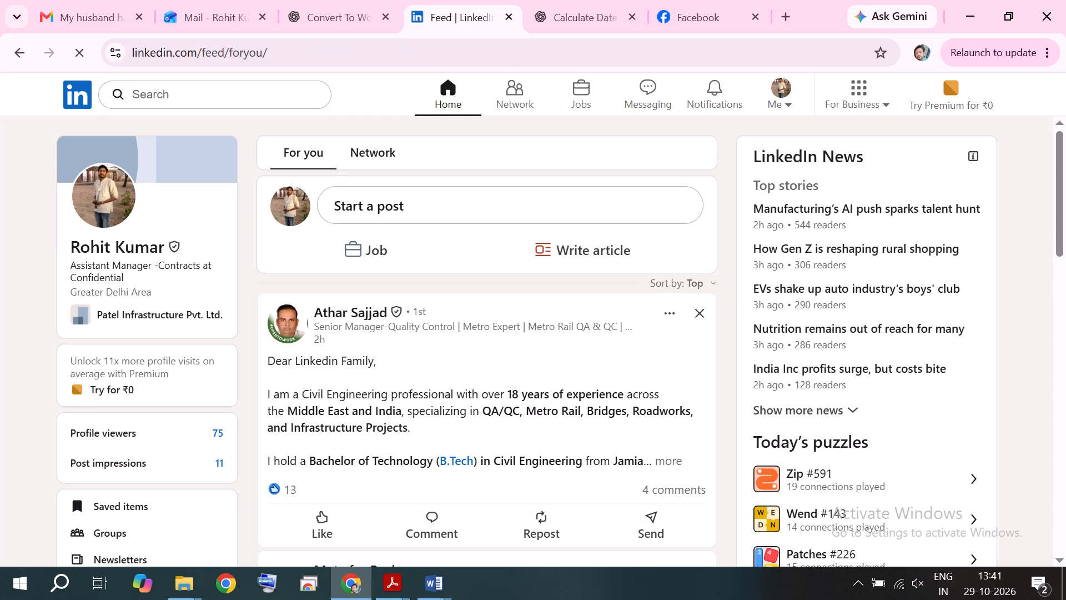
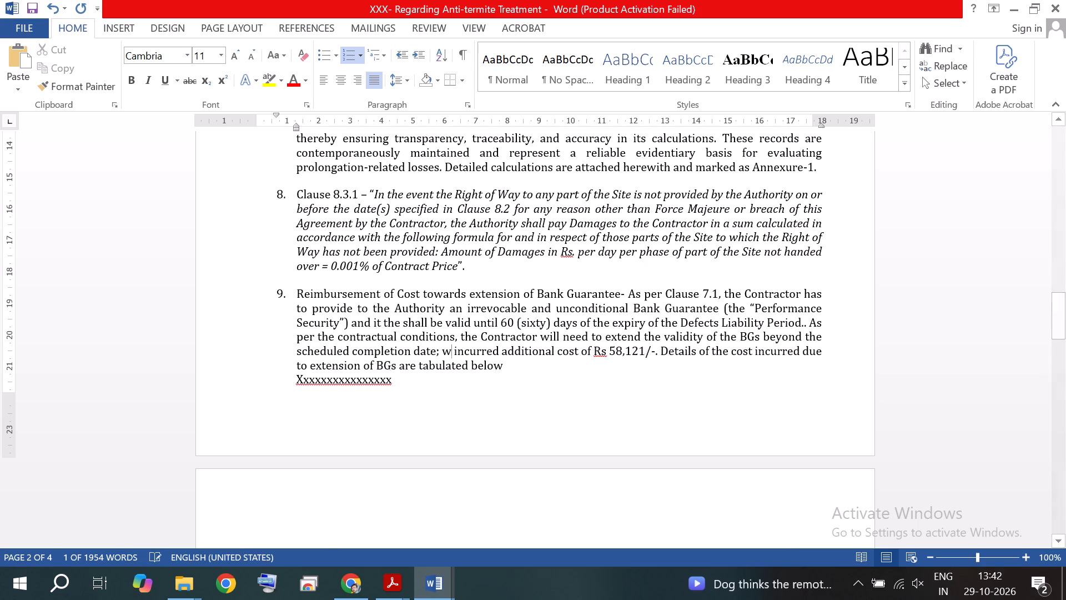
Reword paragraph 9 after 'scheduled completion date;' to read 'which shall incur additional cost'.
type("ich")
key("space")
type("shall")
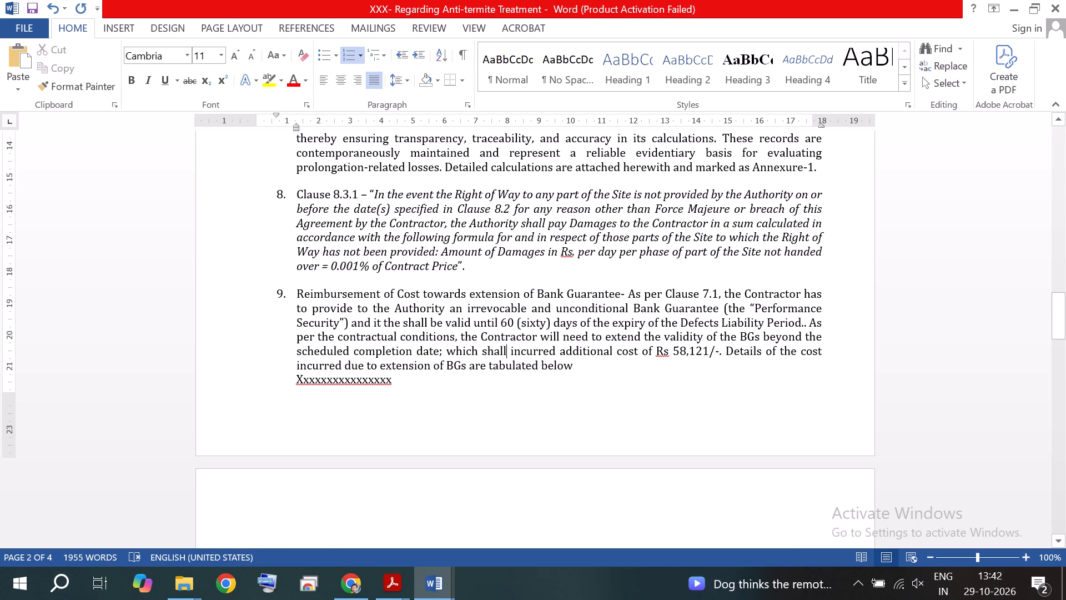
left_click(553, 351)
key("BackSpace")
key("BackSpace")
key("BackSpace")
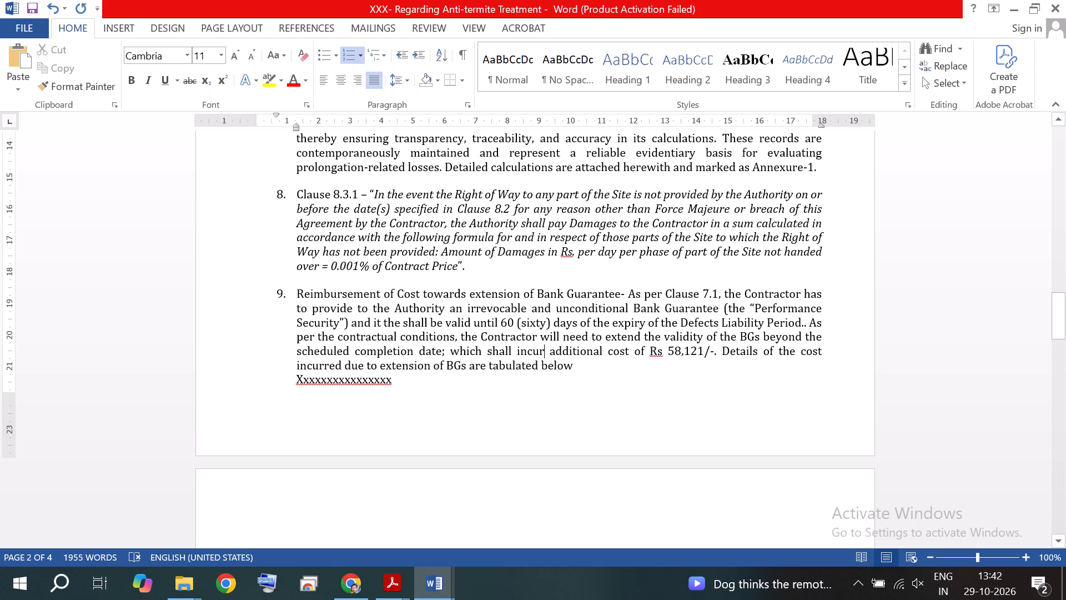
Replace the rupee amount of the additional cost in paragraph 9 with the placeholder 'xxx'.
left_click_drag(668, 357, 669, 357)
left_click_drag(669, 357, 698, 358)
key("x")
key("x")
key("x")
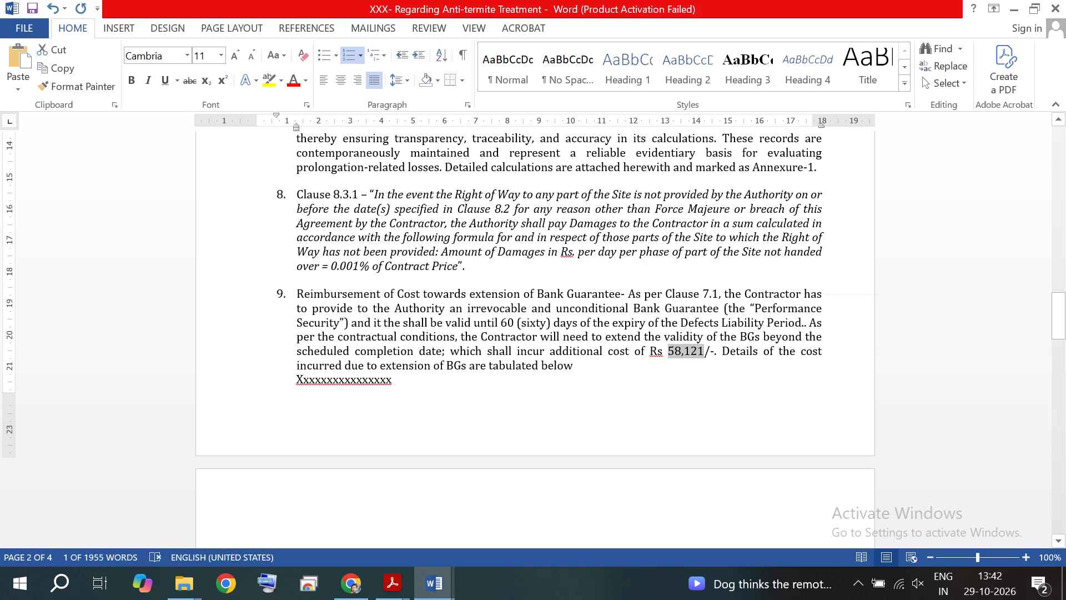
key("space")
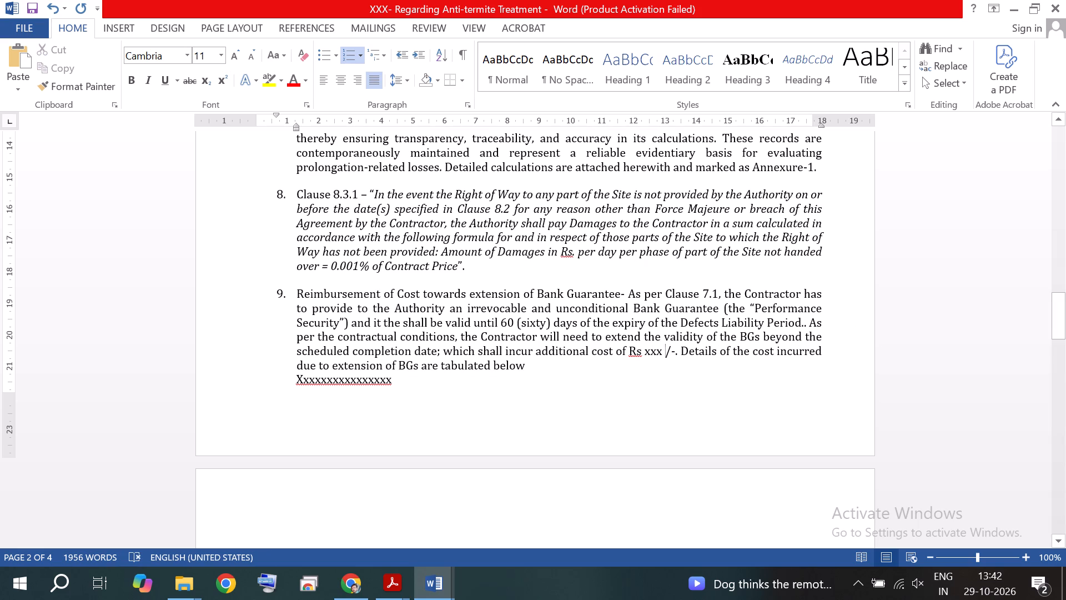
For paragraph 10's insurance claim, search the signed contract agreement in Acrobat for 'insurances' and read clause 18.1.
scroll(459, 384, "down", 3)
scroll(459, 384, "up", 2)
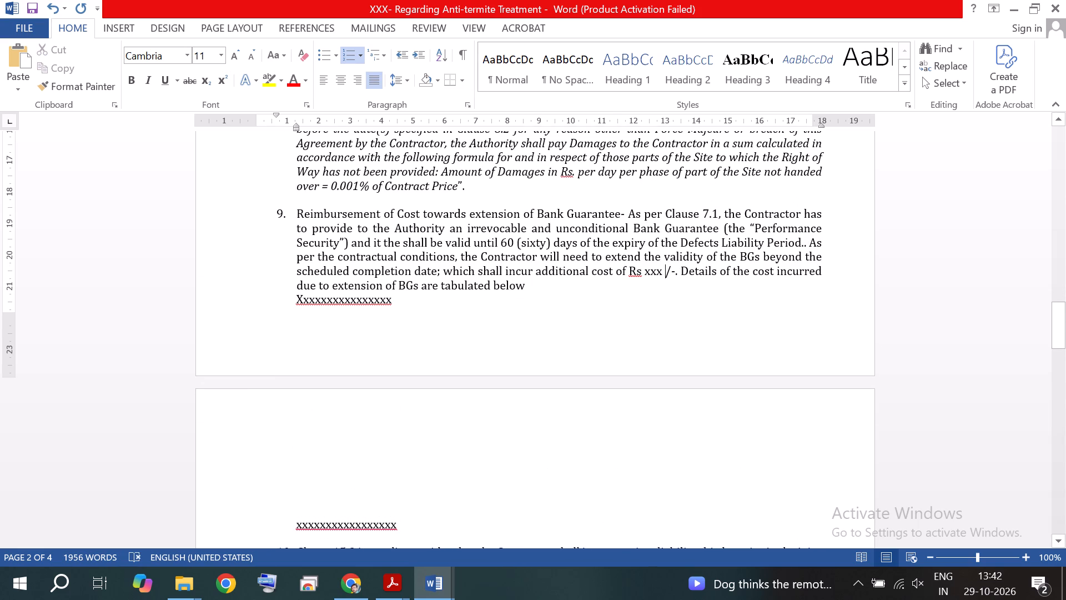
left_click(552, 283)
scroll(542, 314, "down", 1)
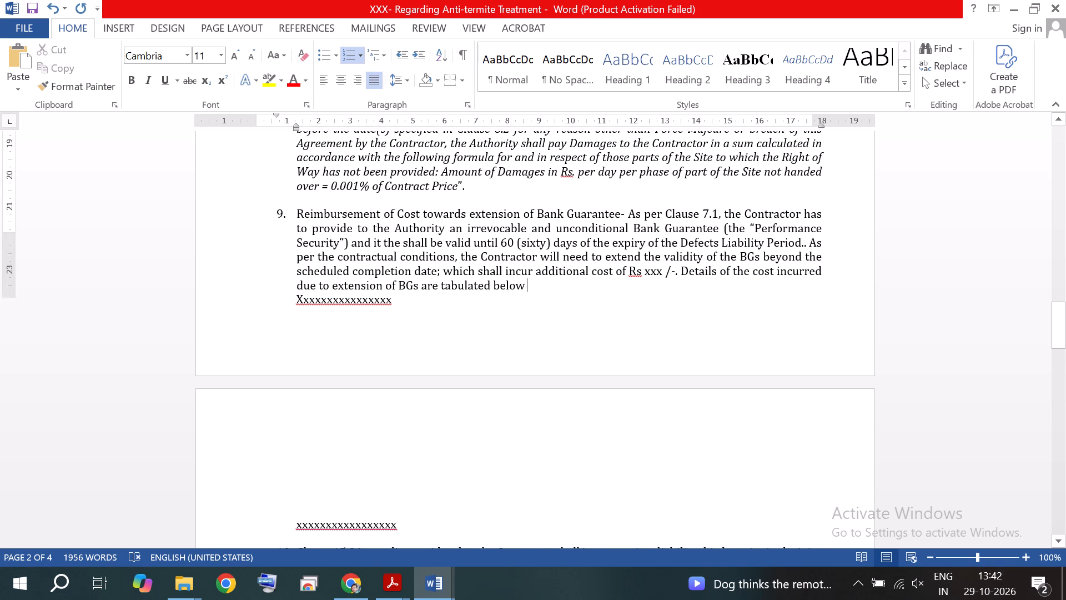
scroll(542, 314, "down", 2)
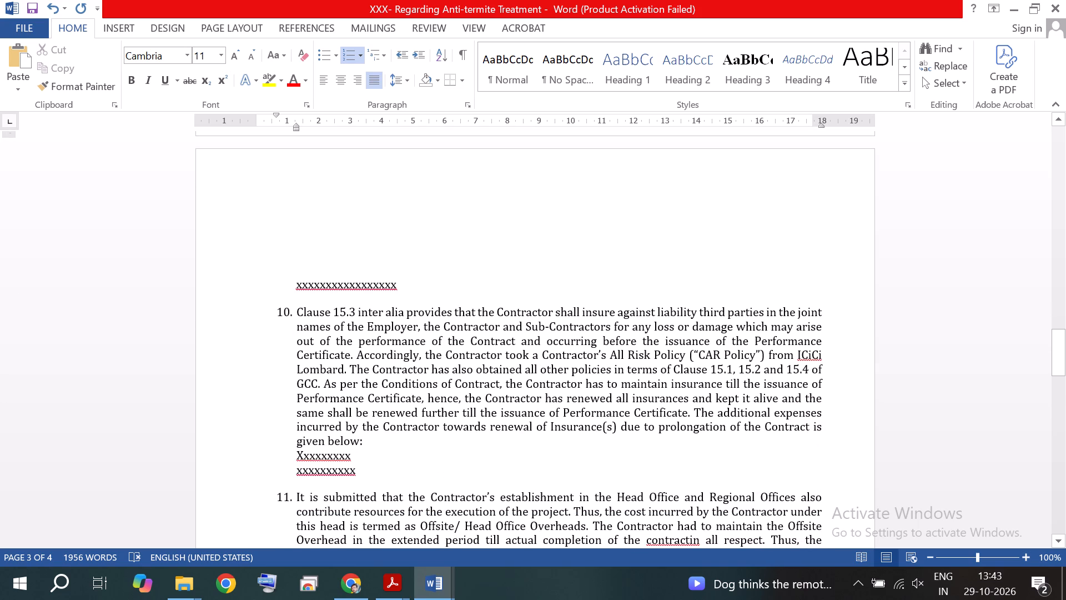
left_click(396, 581)
left_click(277, 520)
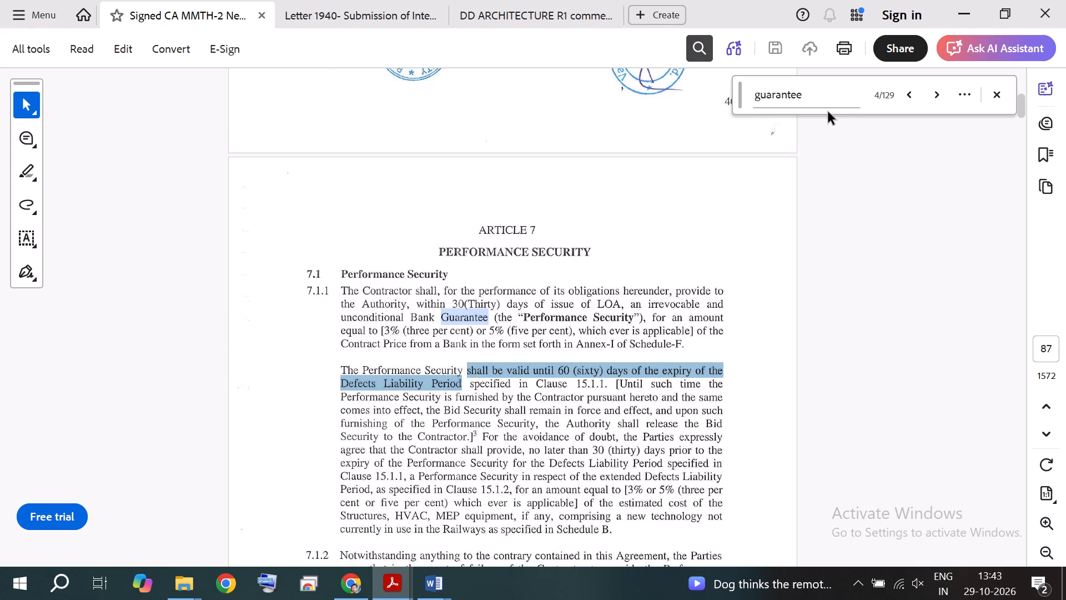
double_click(787, 98)
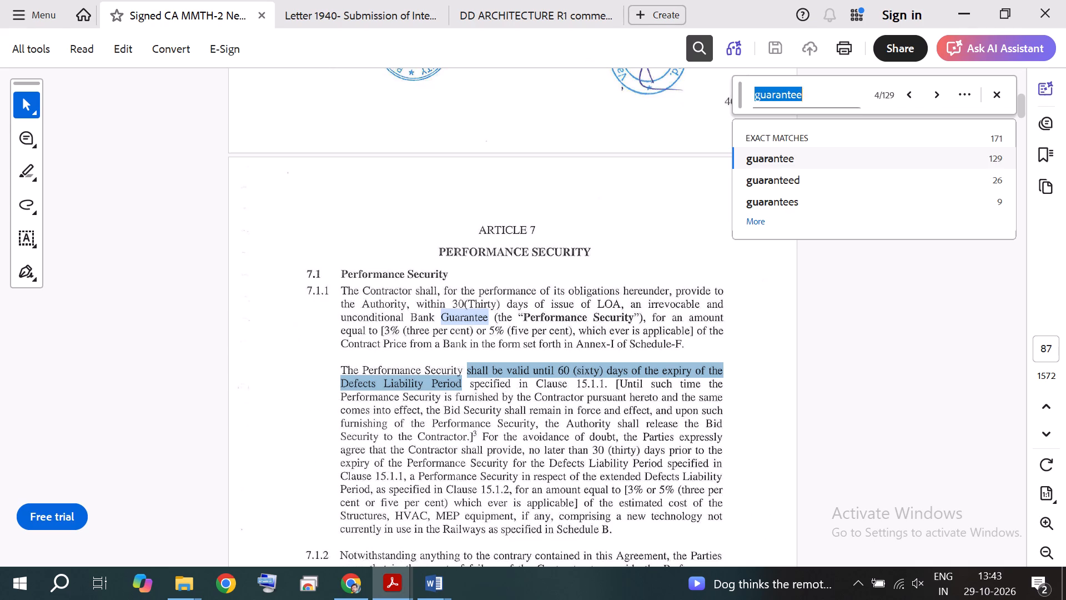
type("insurance")
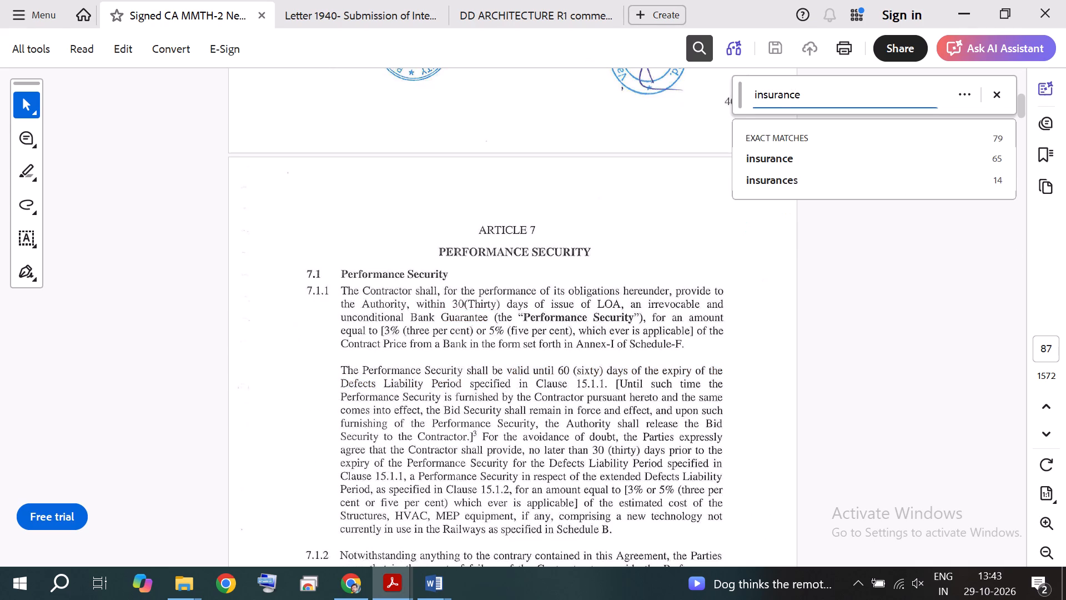
left_click(799, 174)
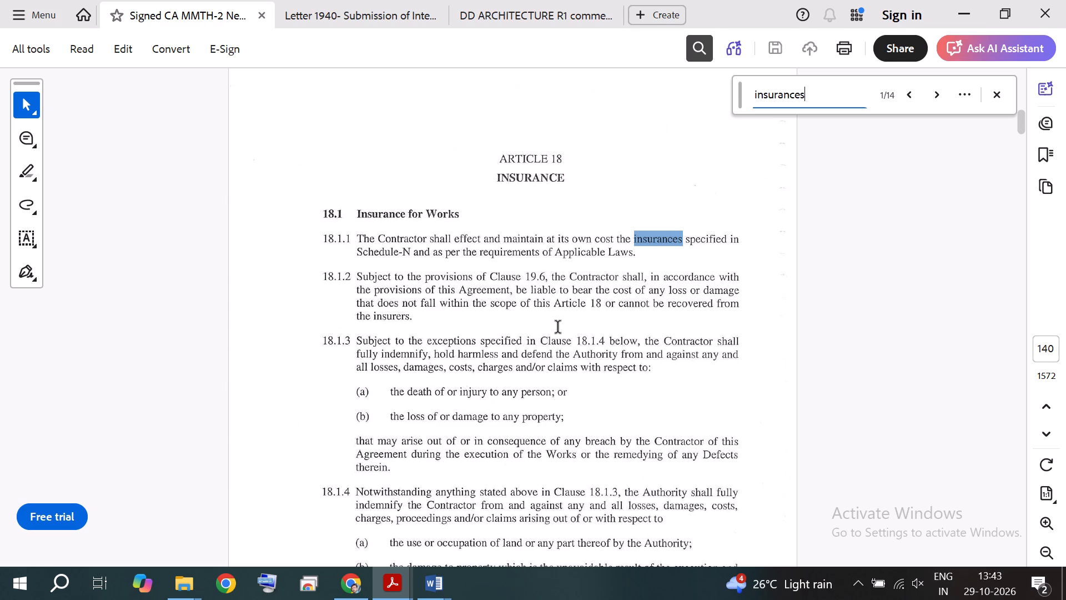
scroll(515, 425, "down", 1)
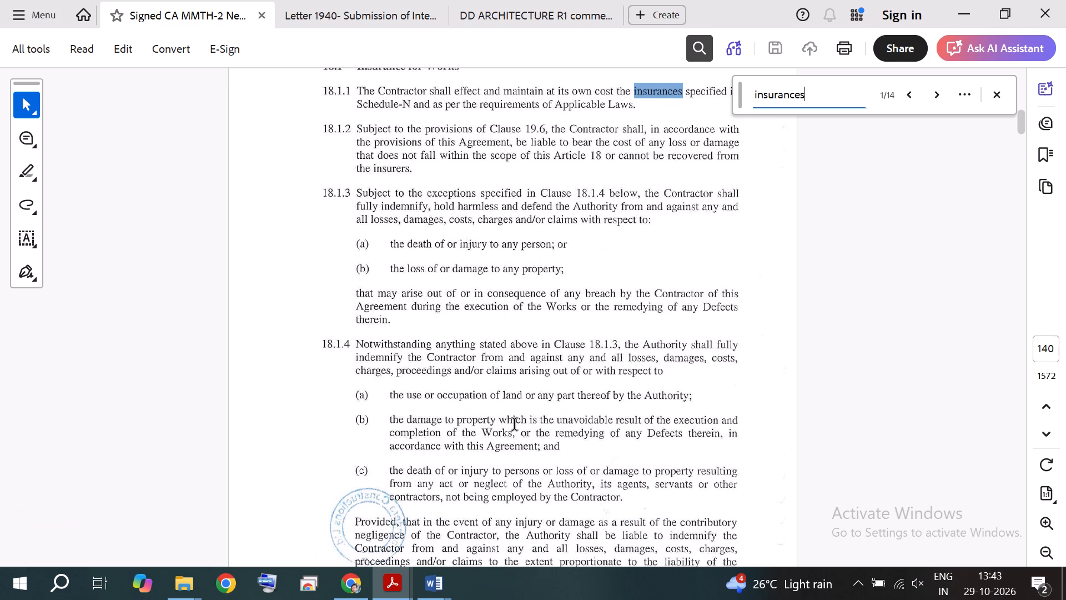
scroll(515, 425, "down", 1)
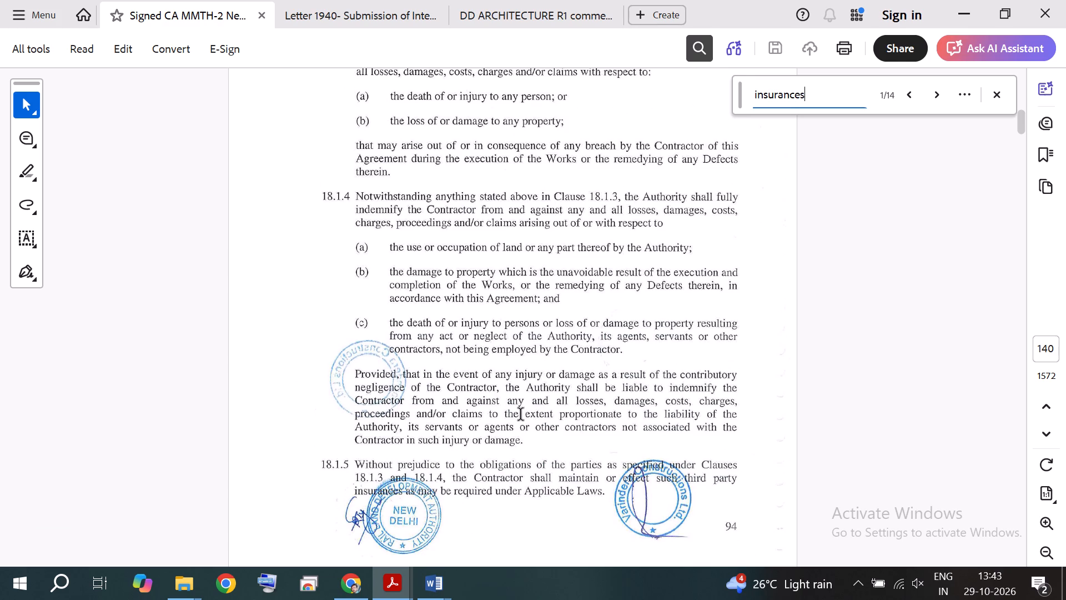
Back in the Word letter, replace '15.3 inter alia' with '18' at the start of paragraph 10.
left_click(429, 577)
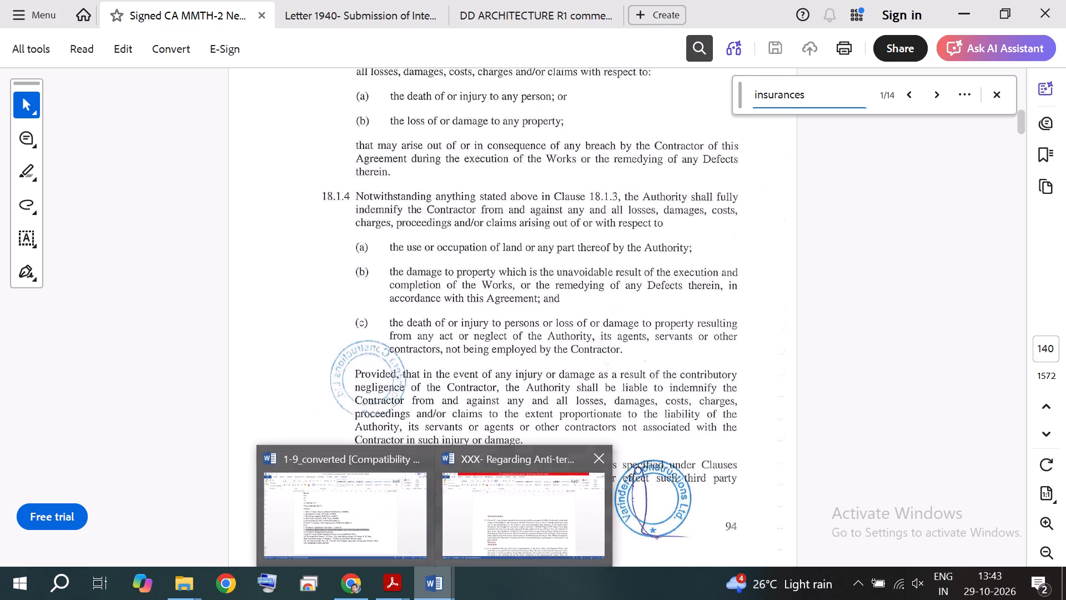
left_click(472, 516)
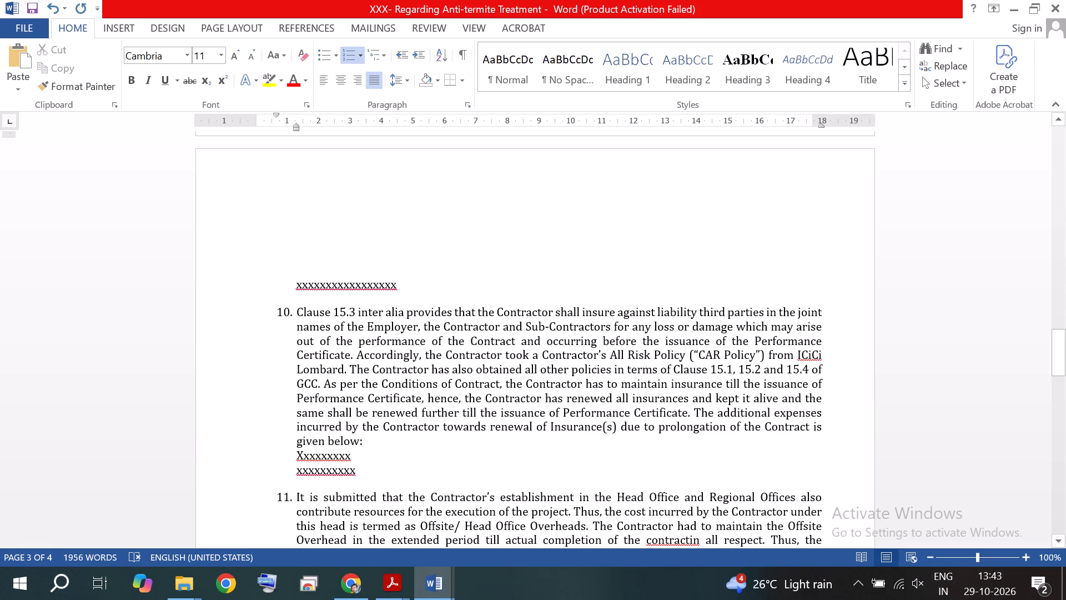
left_click_drag(335, 308, 365, 309)
left_click_drag(365, 309, 390, 309)
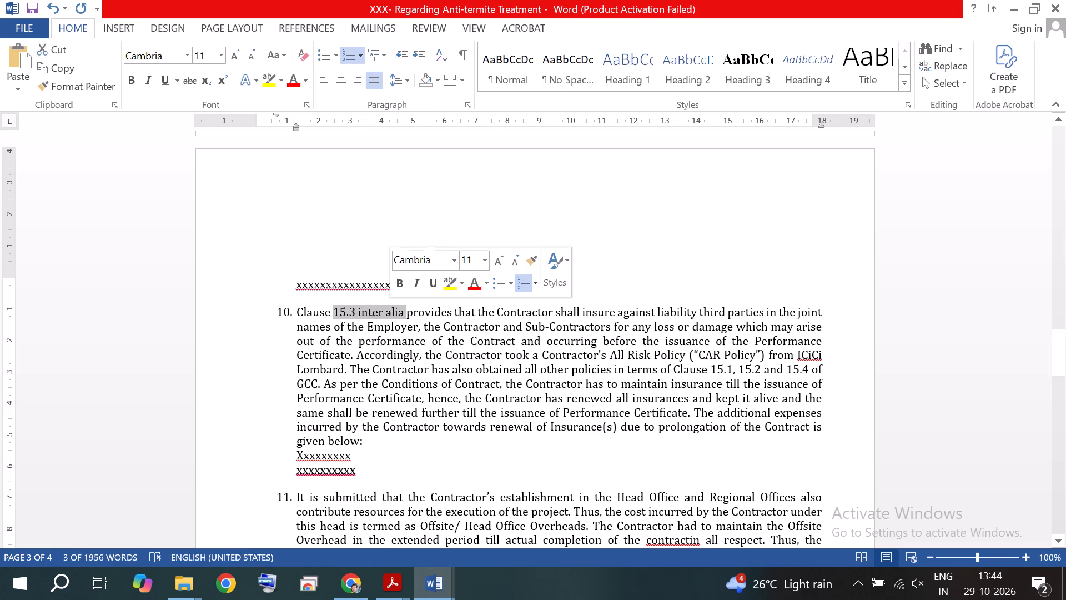
type("18")
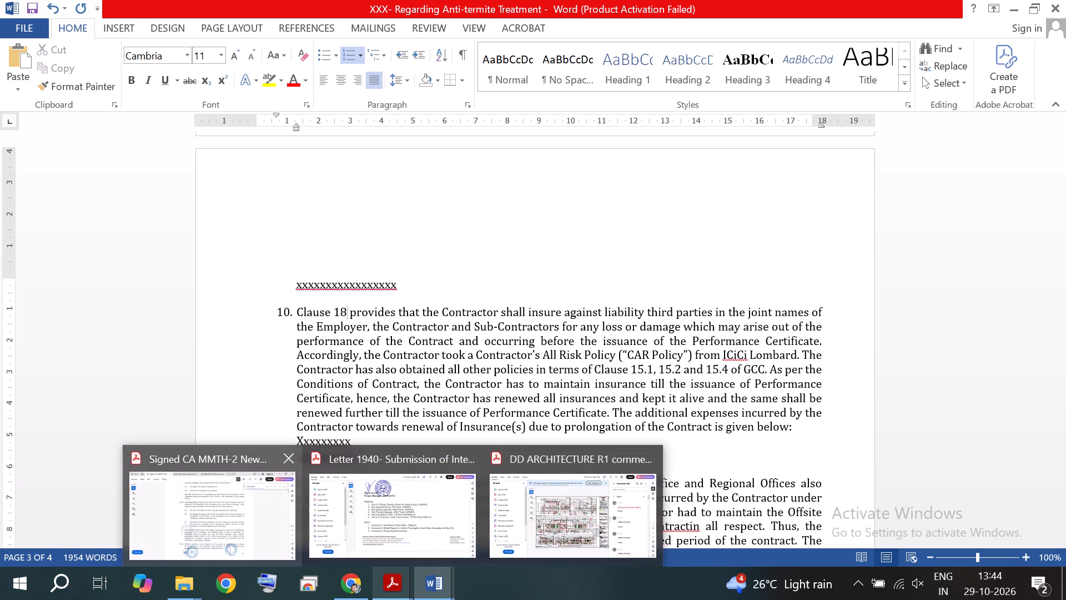
Return to the signed contract agreement in Acrobat and re-read the opening clauses of Article 18 on insurance.
left_click(249, 496)
scroll(425, 321, "up", 1)
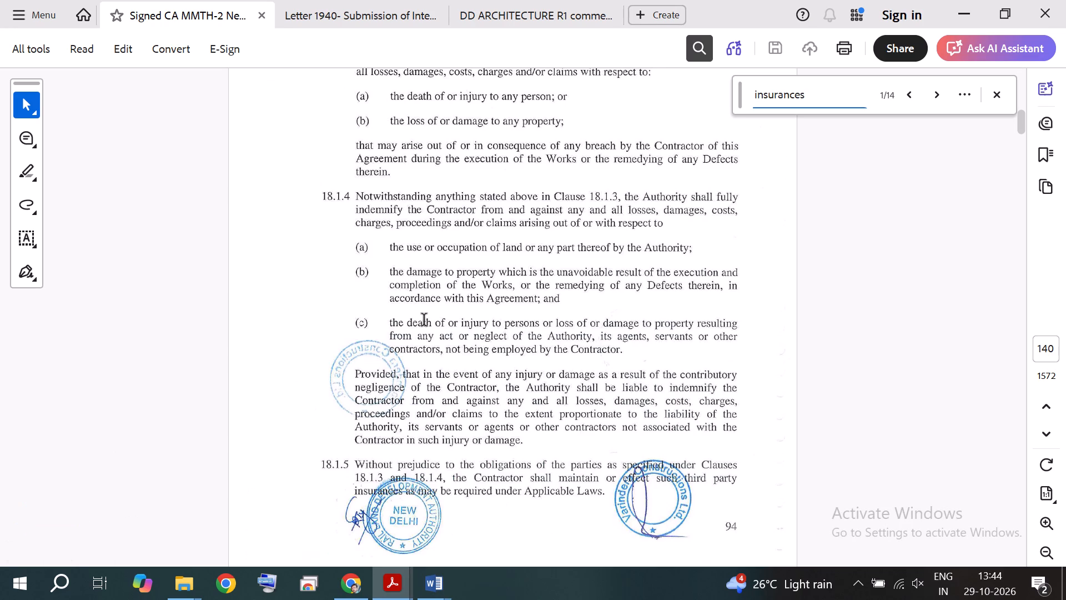
scroll(425, 321, "up", 1)
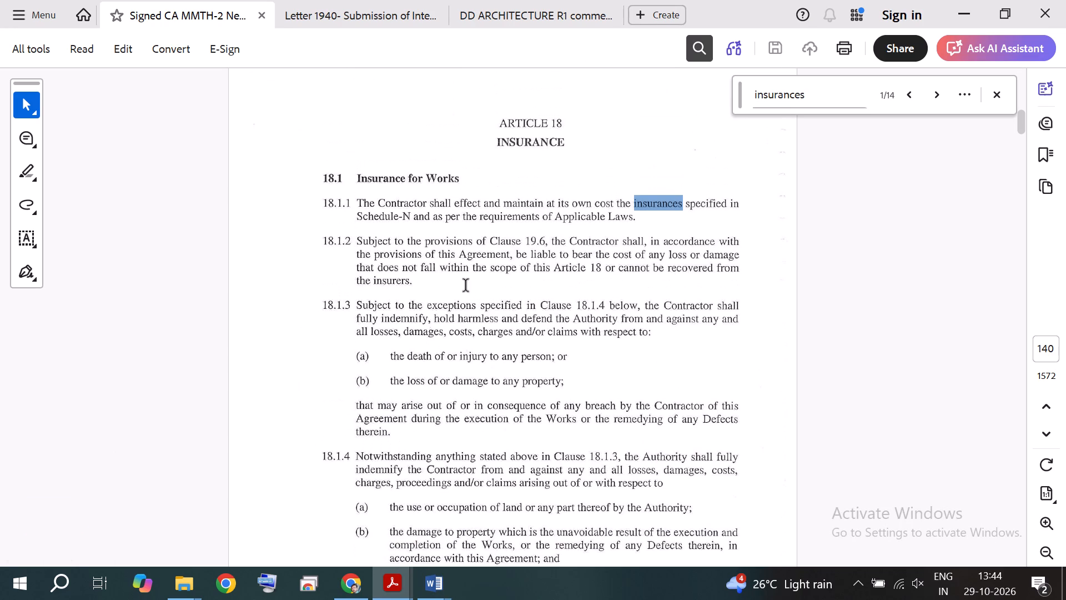
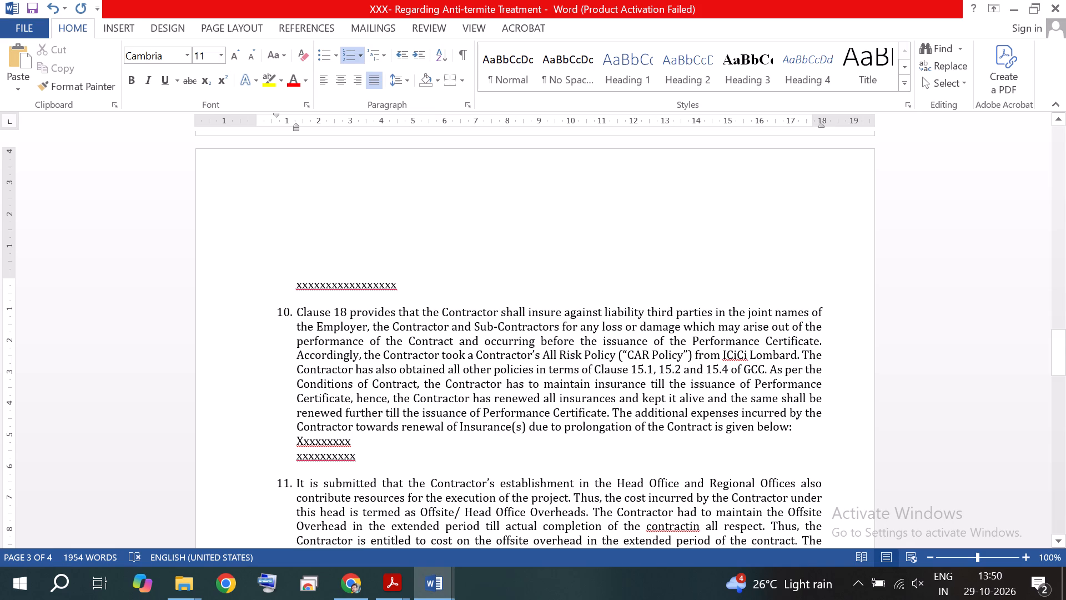
left_click(565, 316)
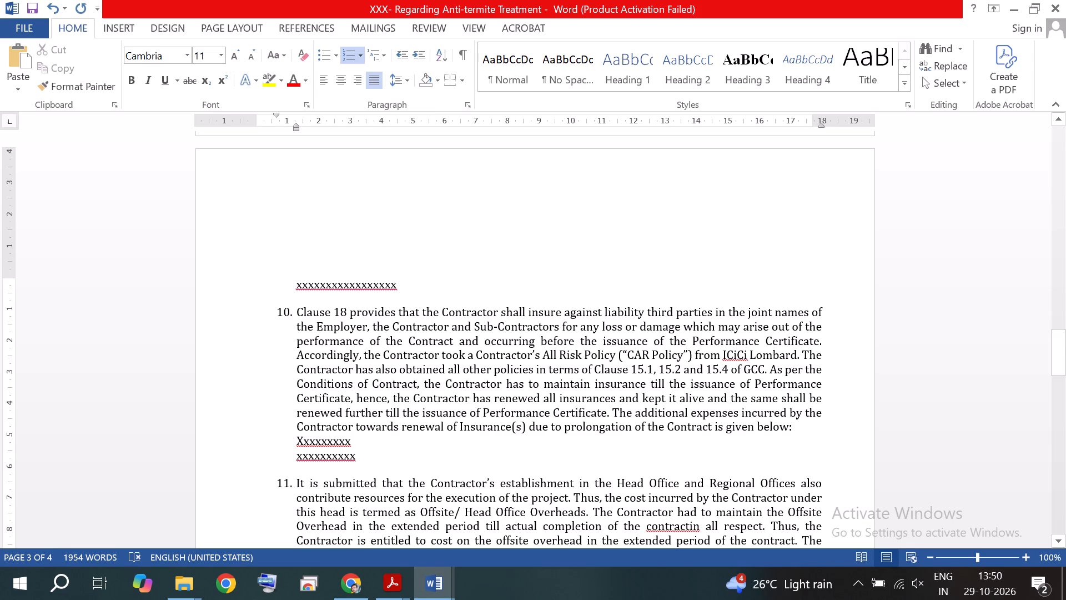
right_click(565, 314)
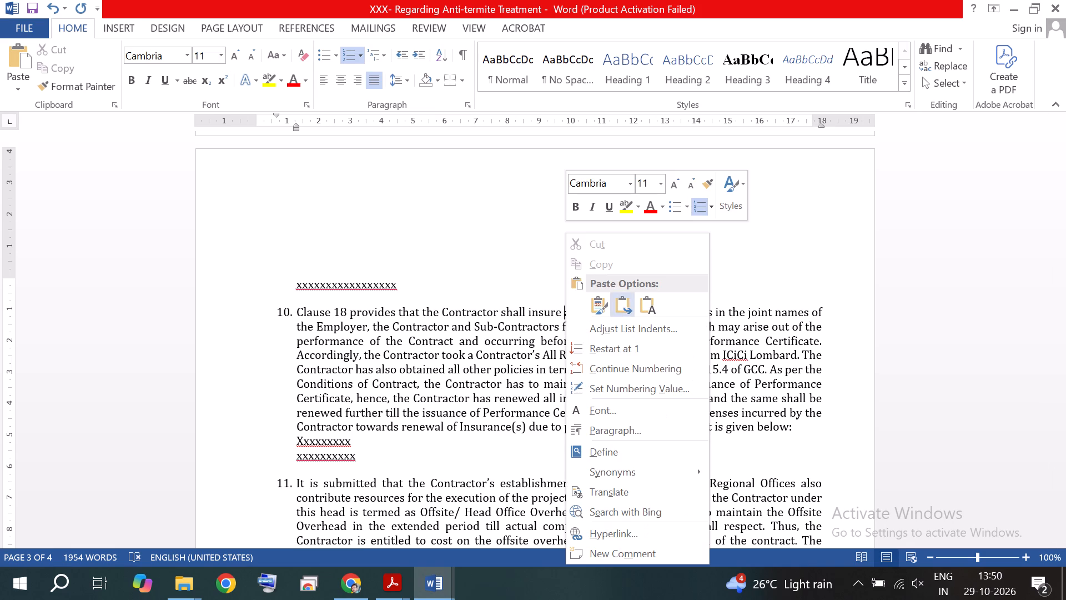
left_click(650, 310)
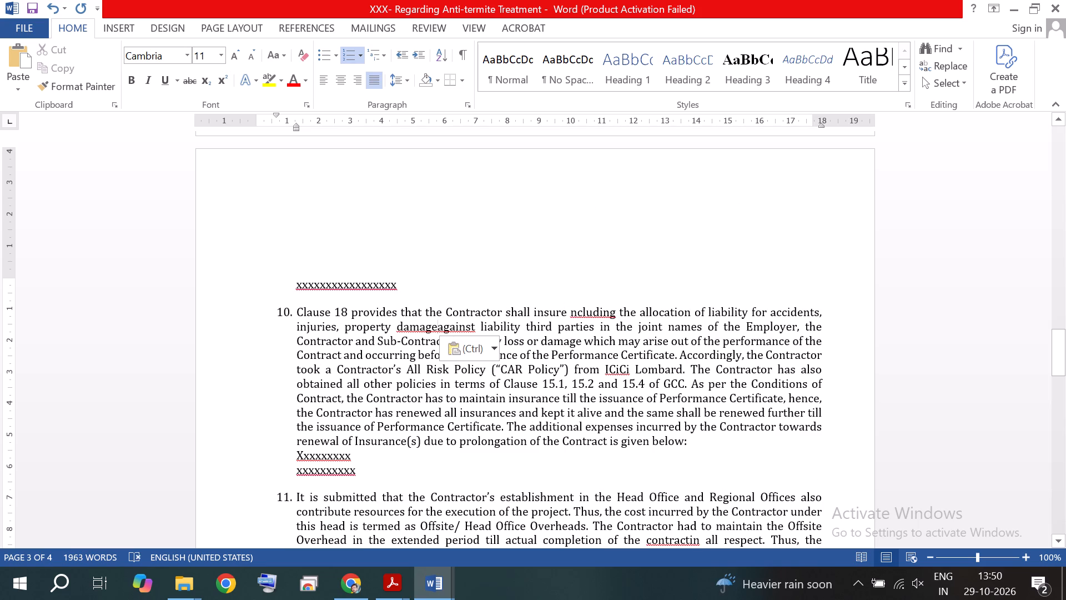
Complete the start of the pasted phrase in paragraph 10 so it reads "its works including".
left_click(573, 312)
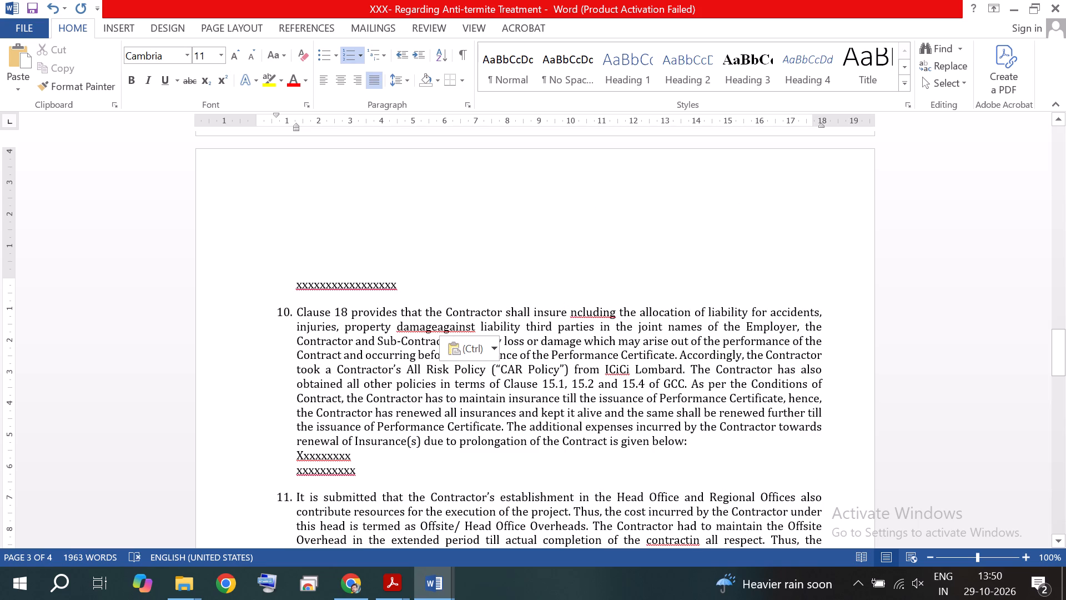
key("i")
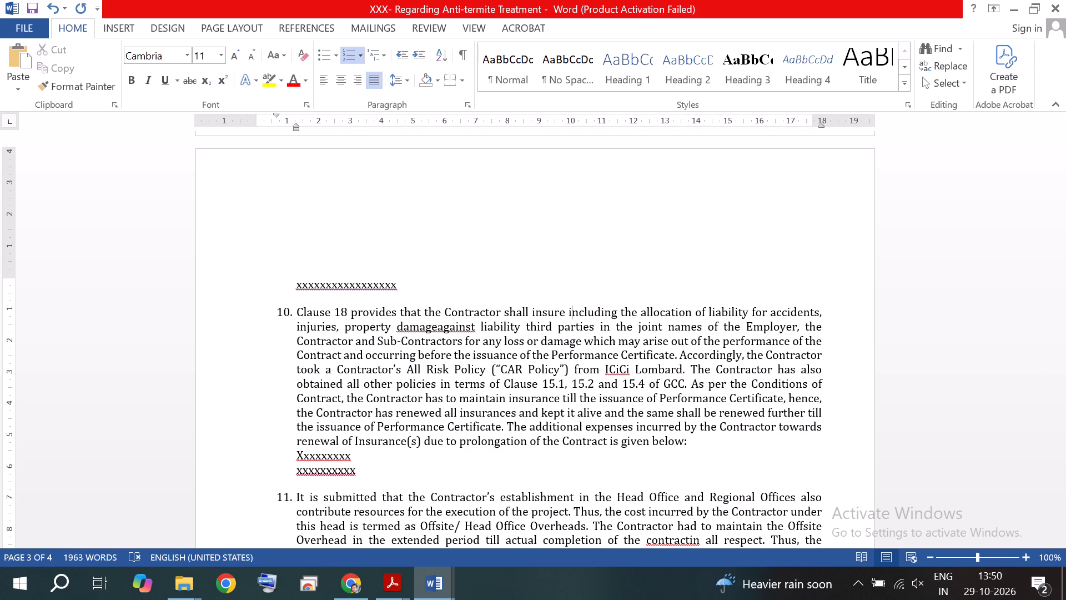
key("Left")
type("its works")
key("space")
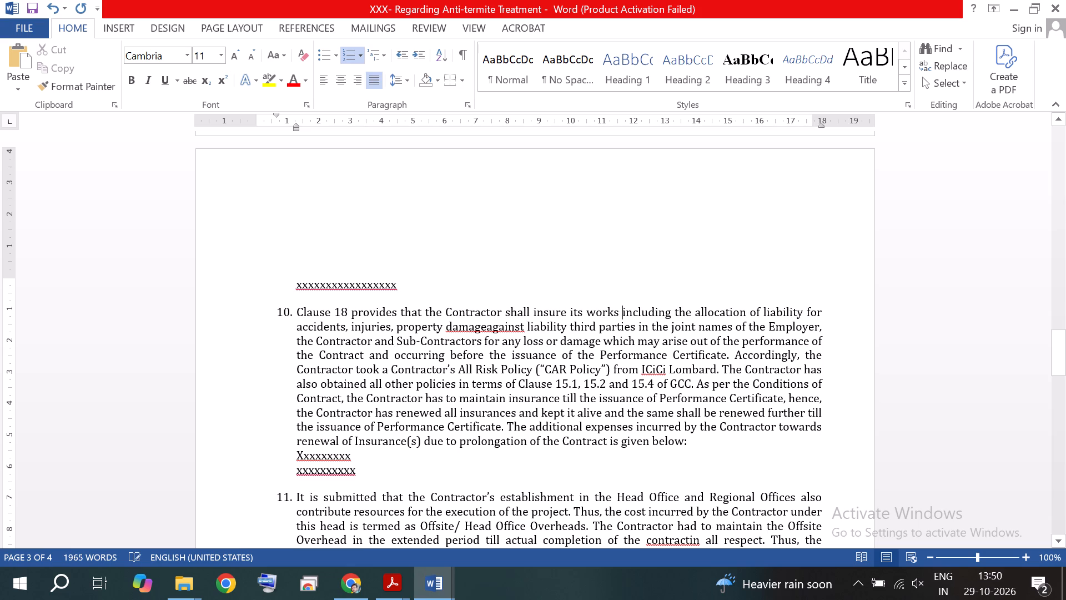
In paragraph 10, replace the wording from "against liability third parties" through "any loss or damage" with "etc." after "property damage".
left_click(490, 327)
key("BackSpace")
key("space")
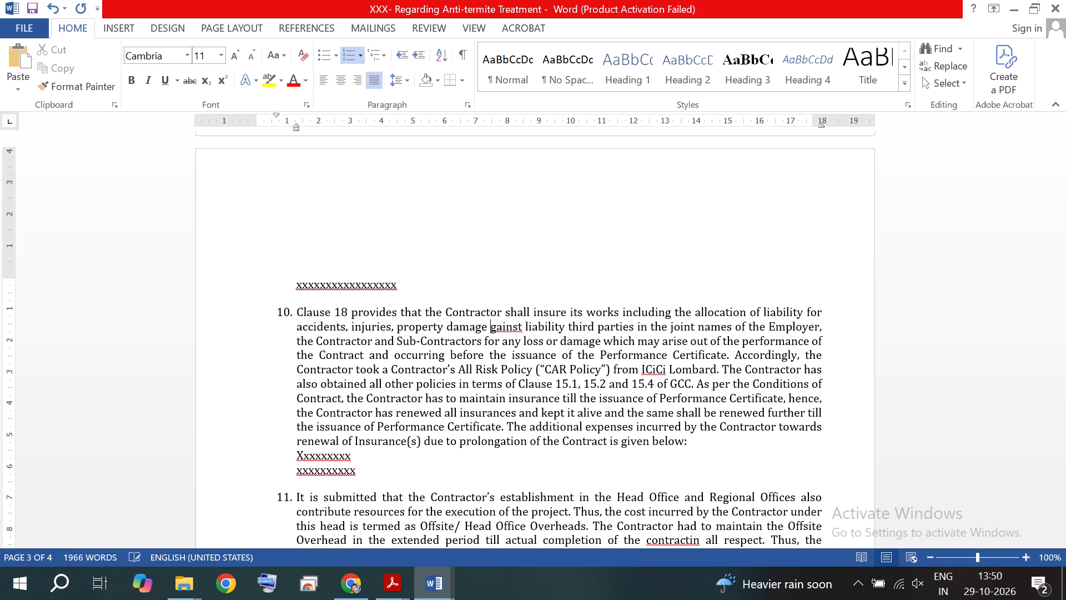
type("etc.")
key("space")
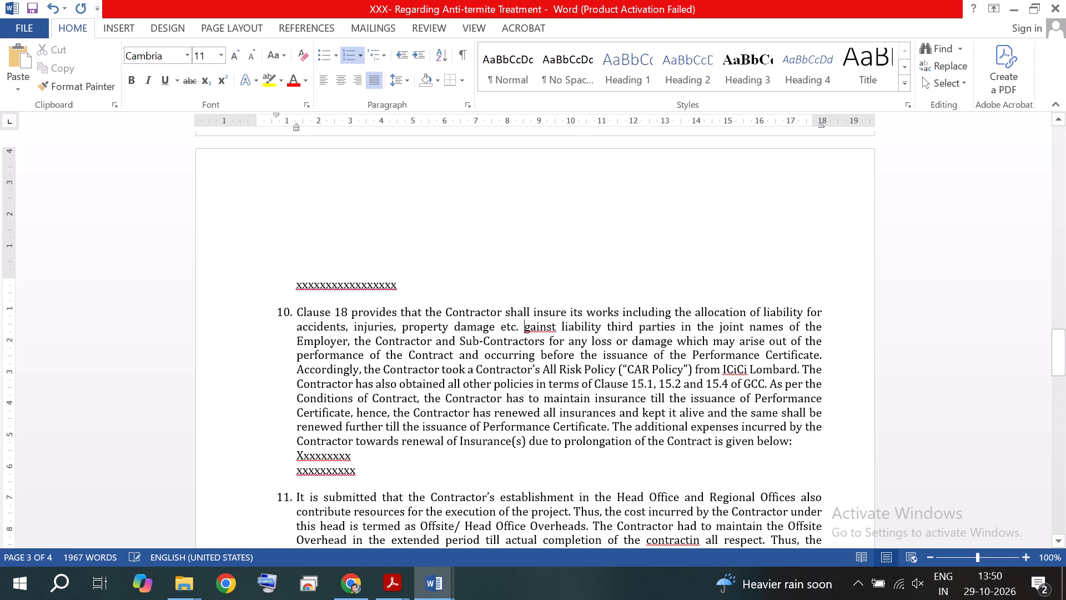
left_click_drag(527, 331, 566, 339)
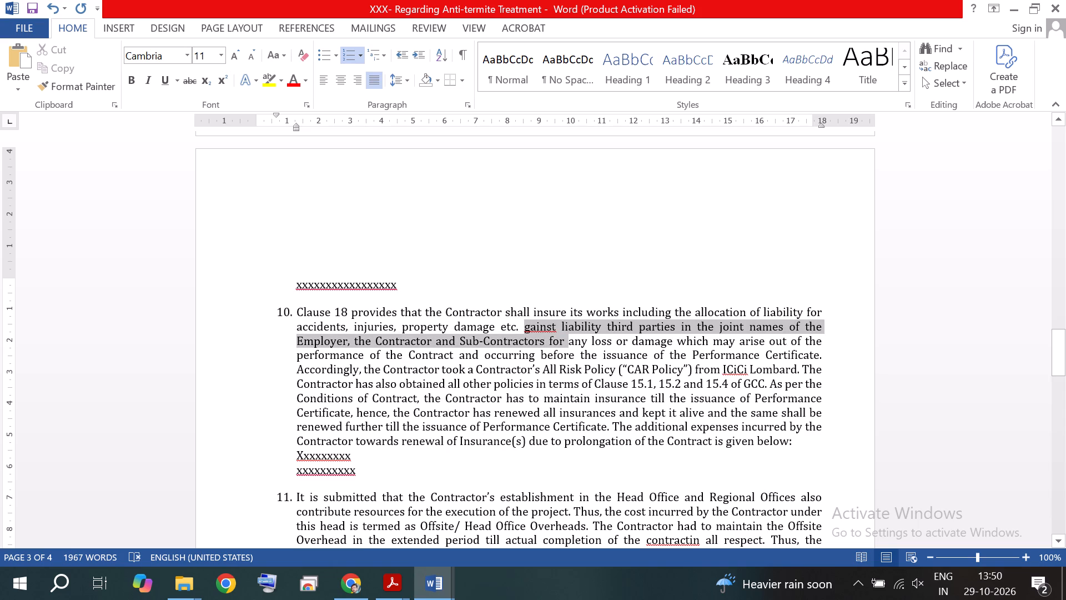
left_click_drag(566, 339, 561, 337)
left_click_drag(561, 337, 561, 328)
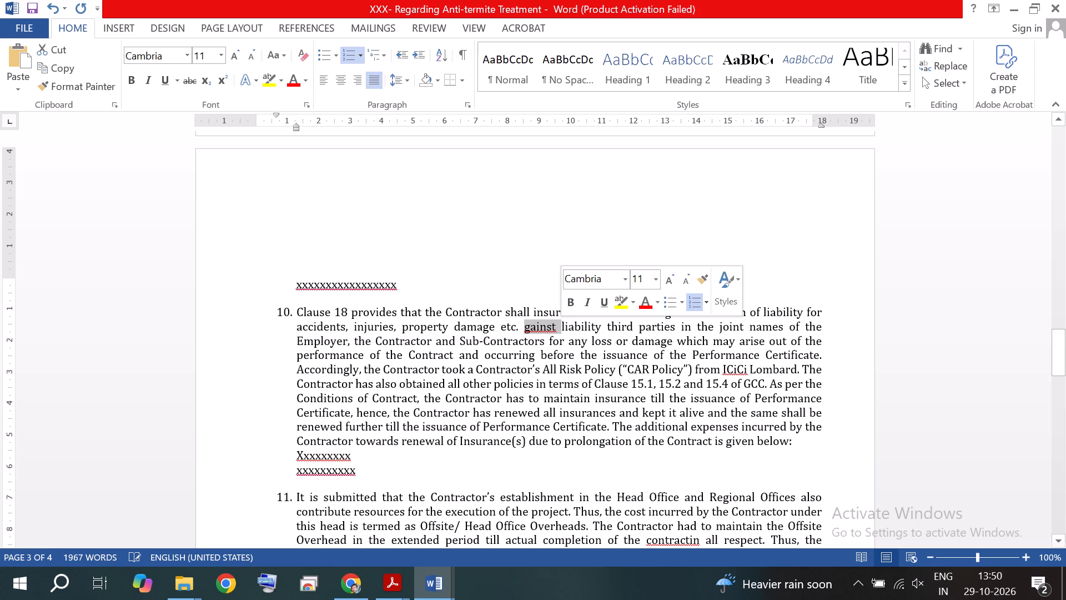
left_click(527, 325)
left_click_drag(527, 325, 648, 337)
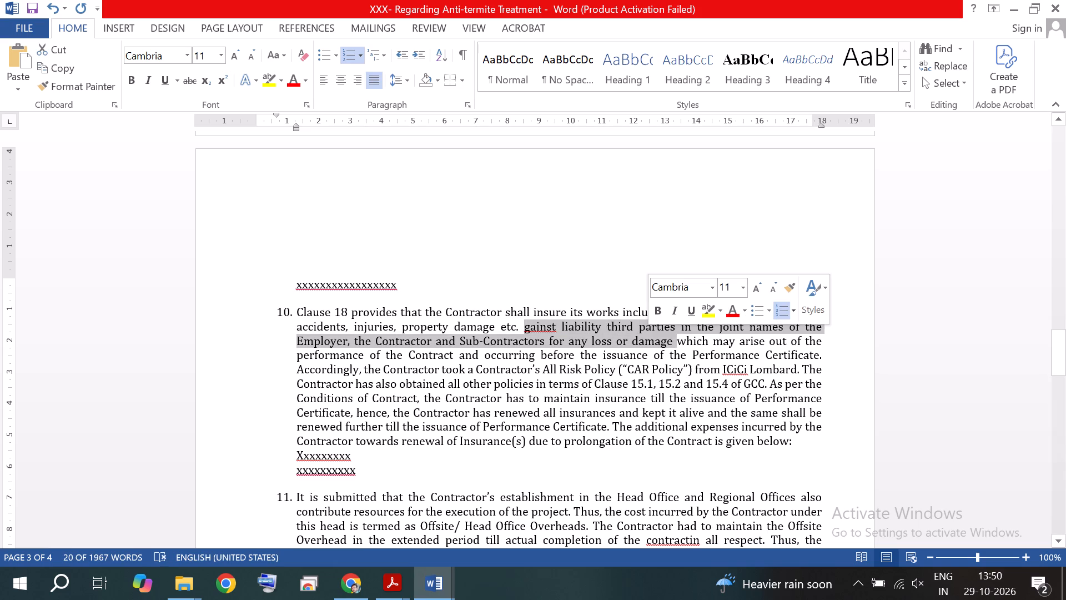
key("BackSpace")
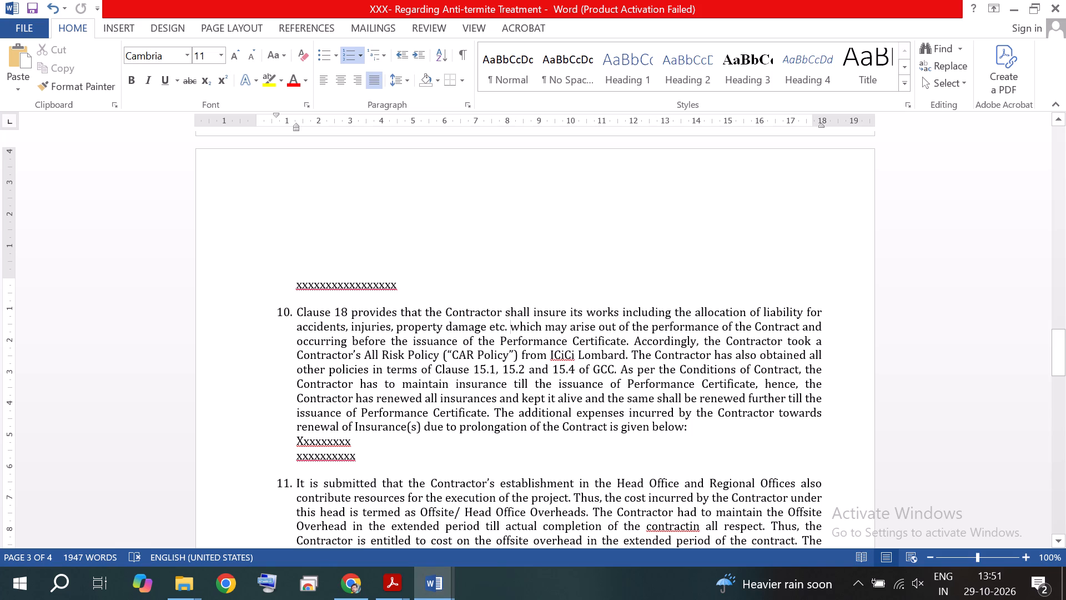
left_click(487, 372)
key("BackSpace")
key("8")
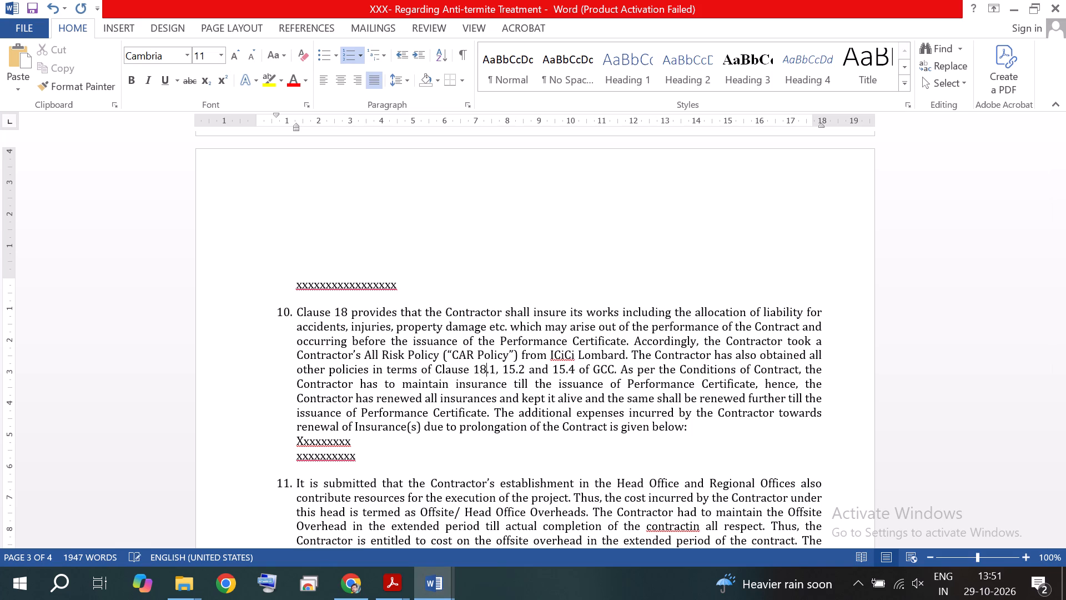
Change the second clause reference in paragraph 10's list of insurance policies to 18.1.6.
key("Right")
key("Right")
key("Right")
key("Right")
key("Right")
key("Right")
key("Right")
key("Right")
key("BackSpace")
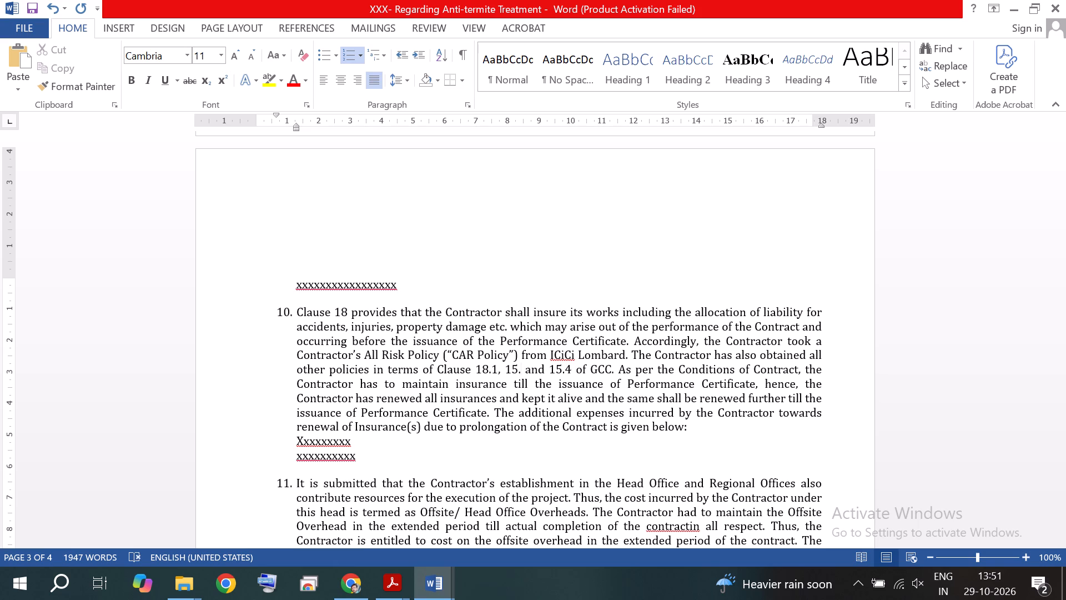
key("BackSpace")
key("BackSpace")
type("8.1.6")
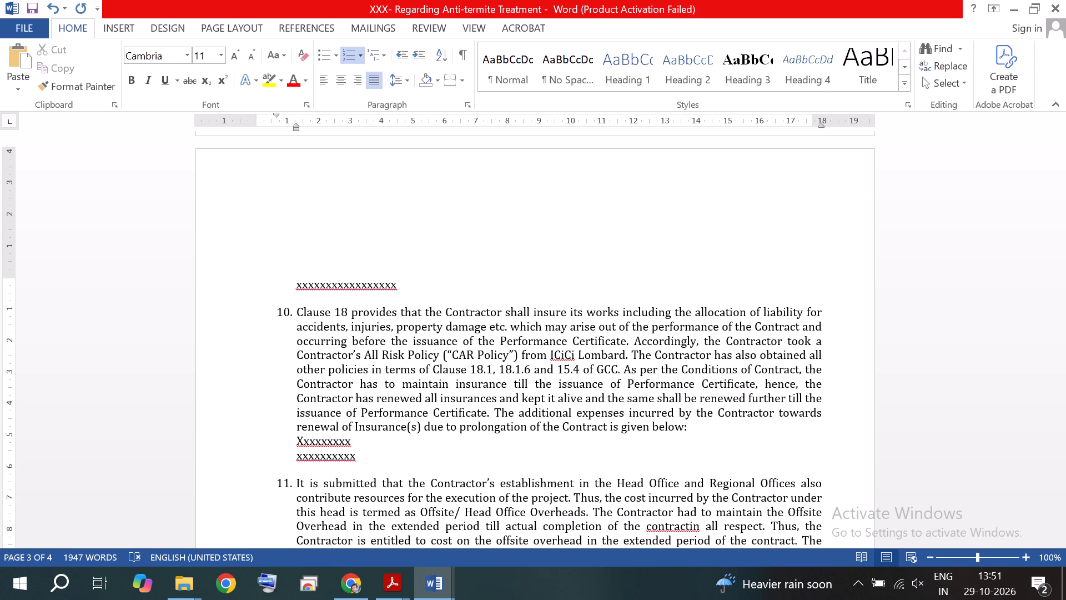
Look up the workmen accident clause in the ChatGPT summary and add 18.8 after 18.1.6 in paragraph 10's clause list.
type(",")
key("space")
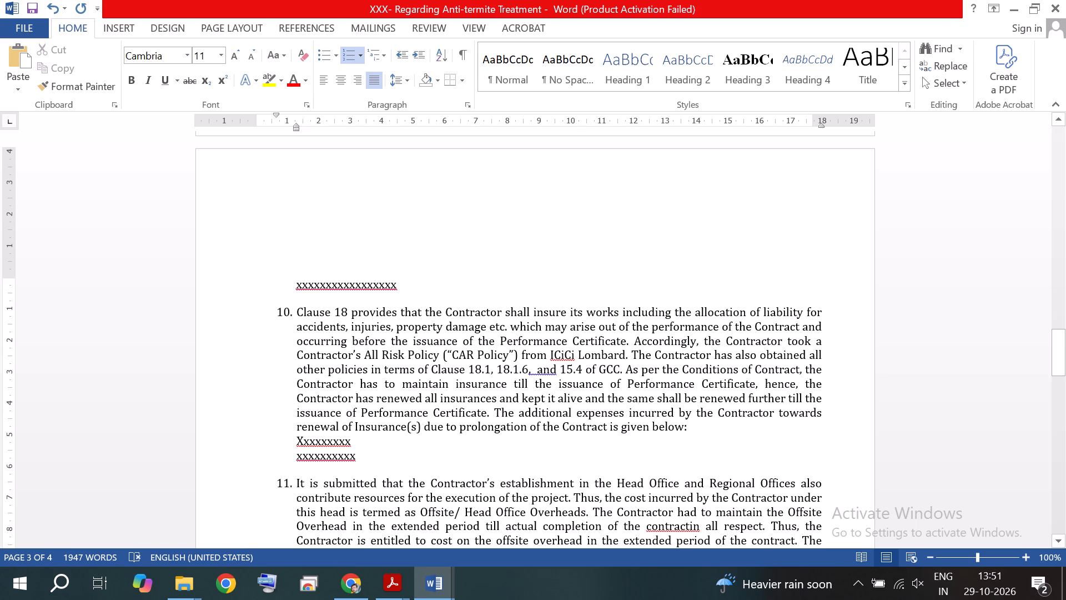
left_click(350, 532)
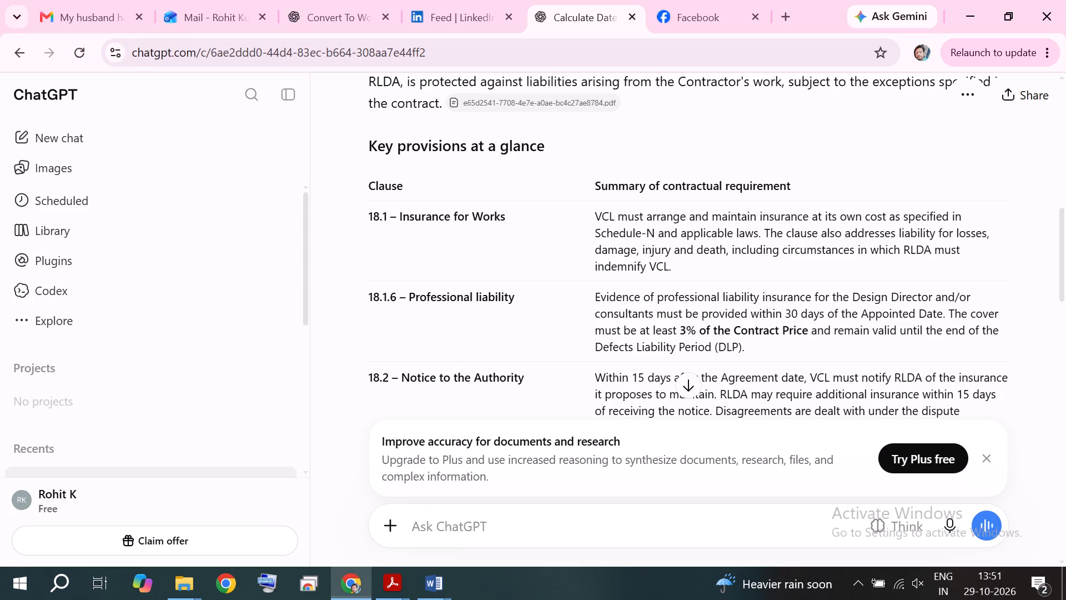
scroll(472, 324, "down", 1)
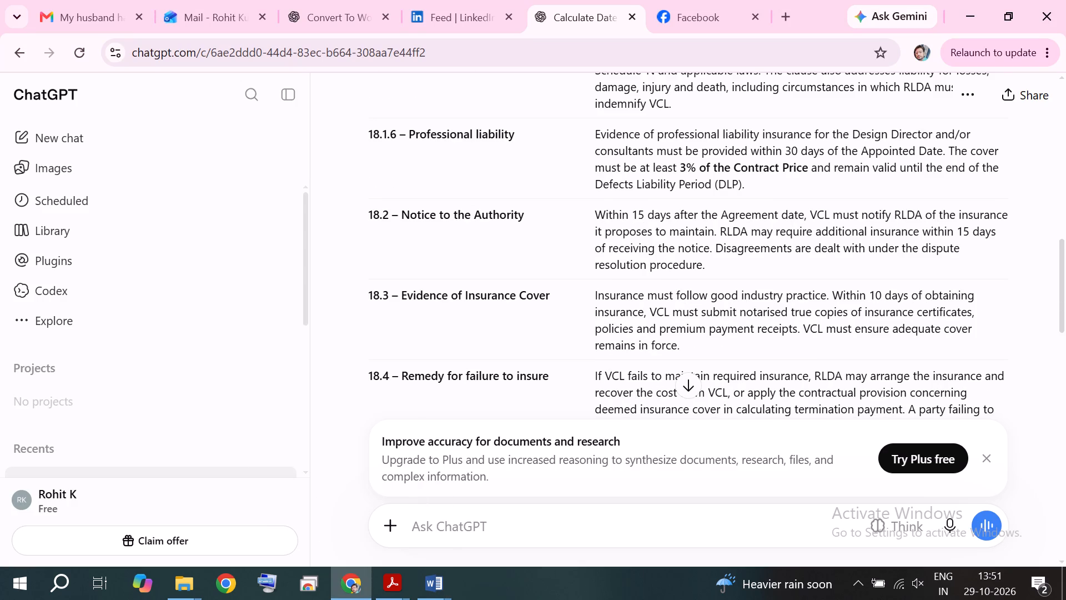
scroll(537, 344, "down", 1)
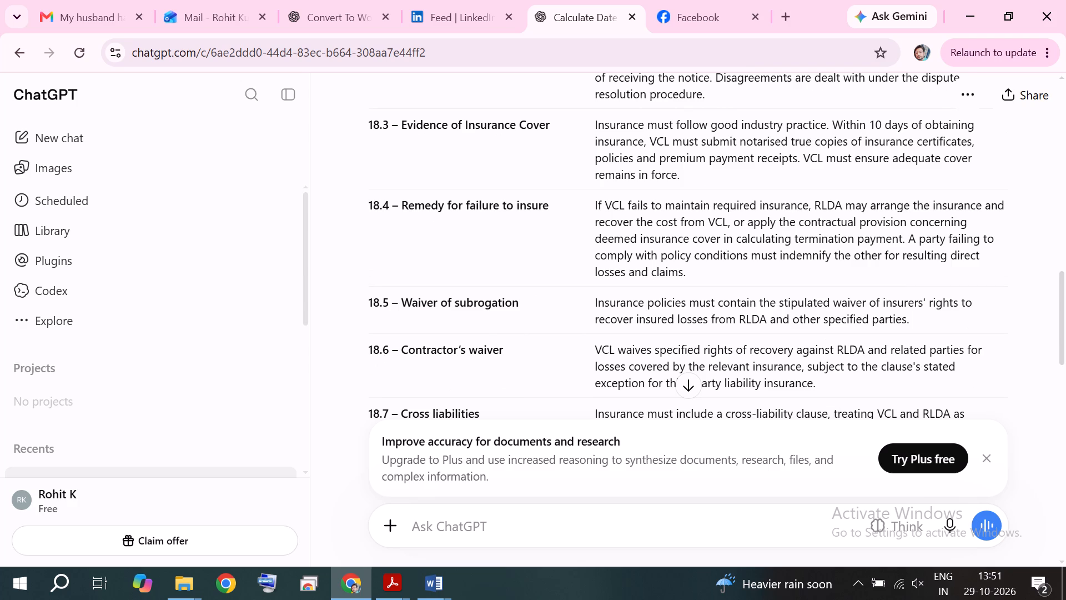
scroll(564, 332, "down", 1)
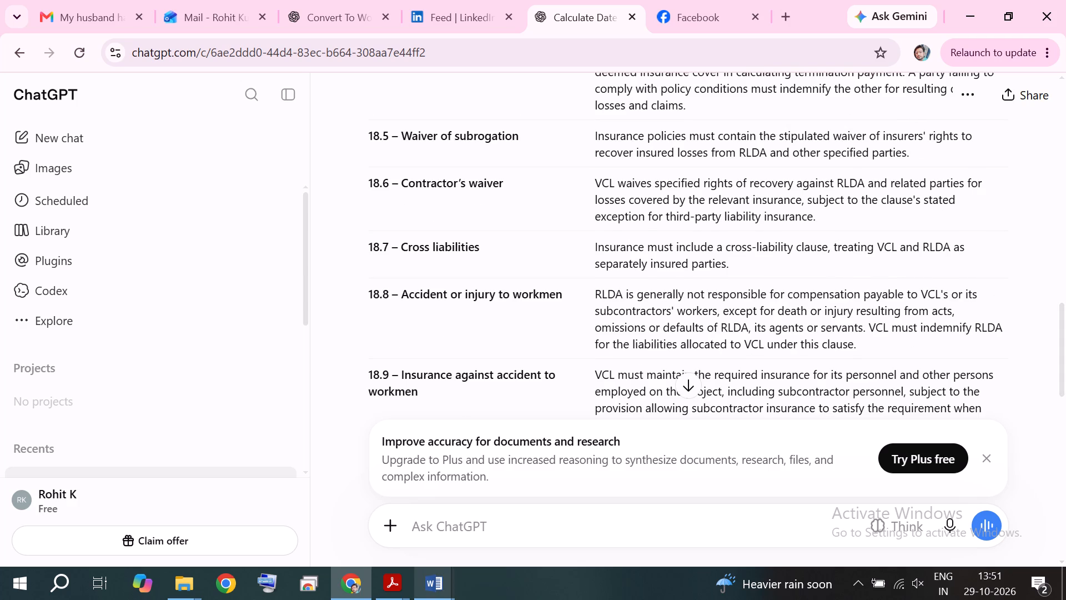
left_click(471, 524)
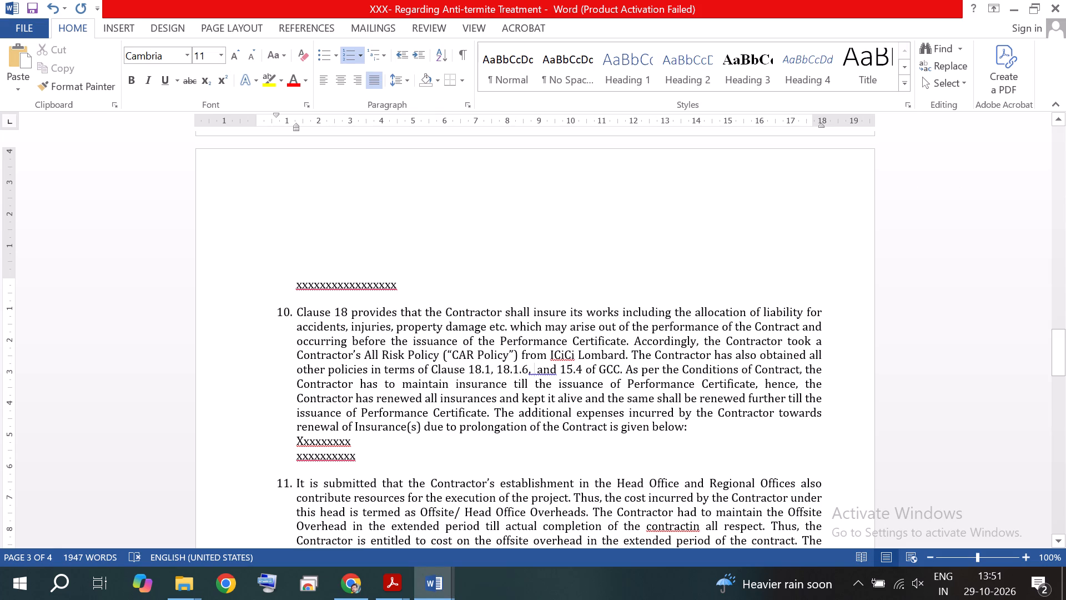
type("18.8")
type(",")
key("space")
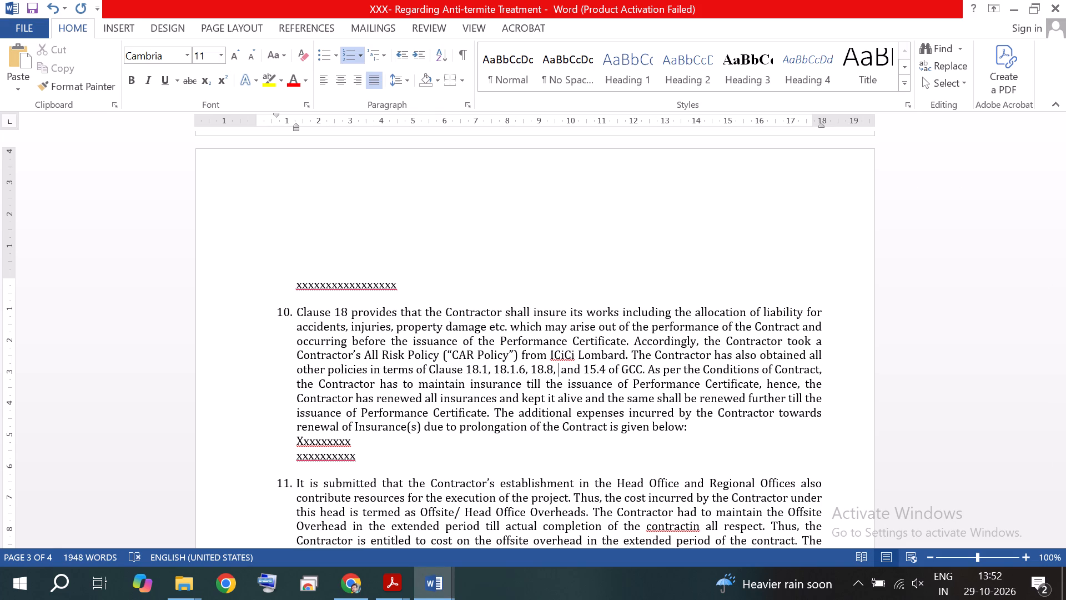
Check the remaining insurance clauses in the ChatGPT summary and put "etc" after 18.8 in paragraph 10 instead of the comma.
left_click(355, 572)
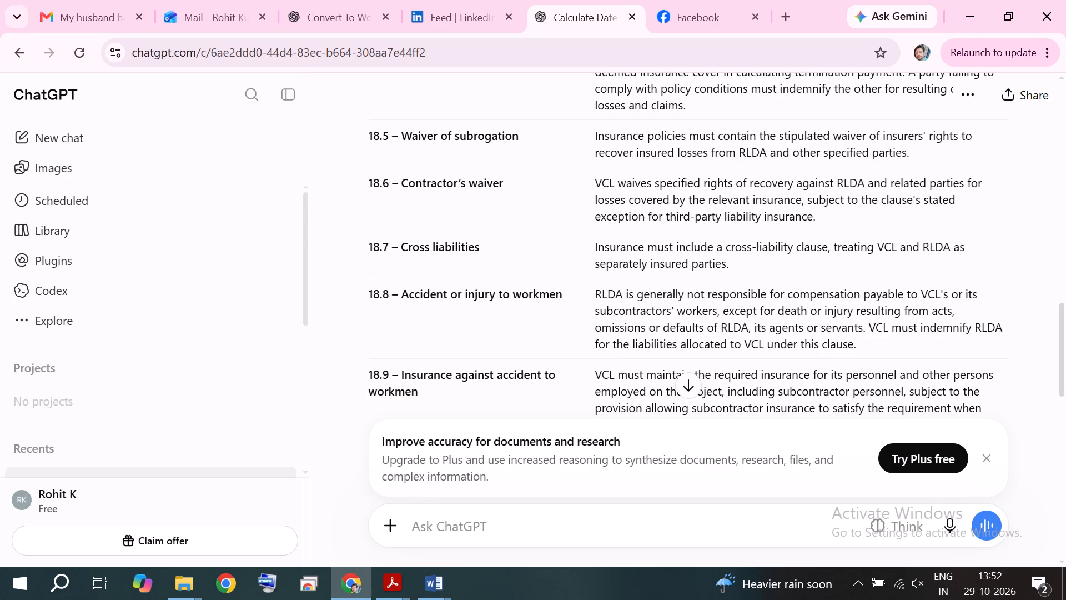
scroll(533, 333, "down", 1)
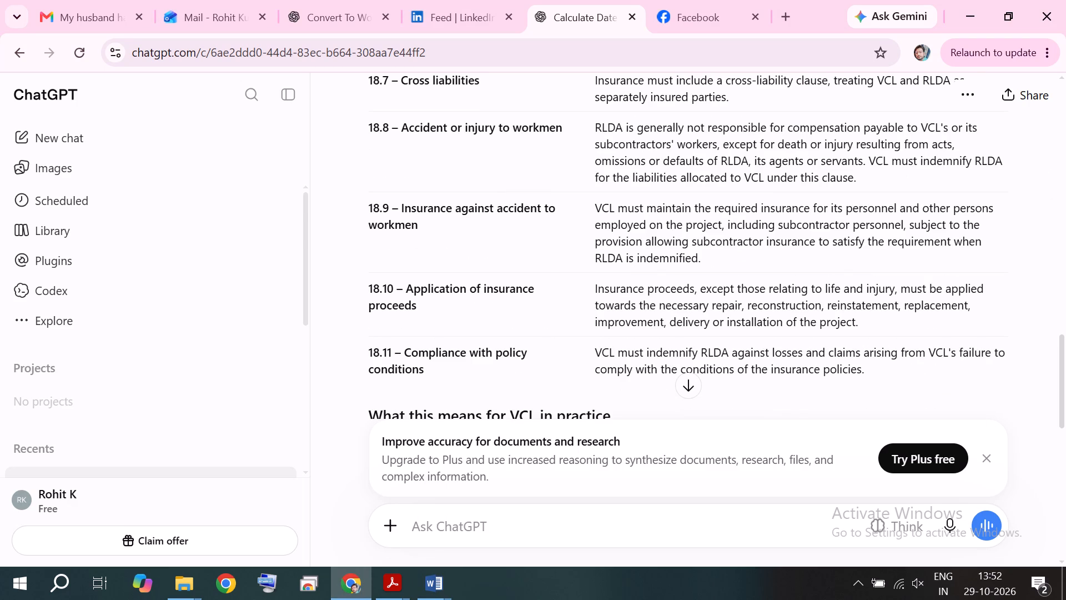
scroll(570, 311, "down", 1)
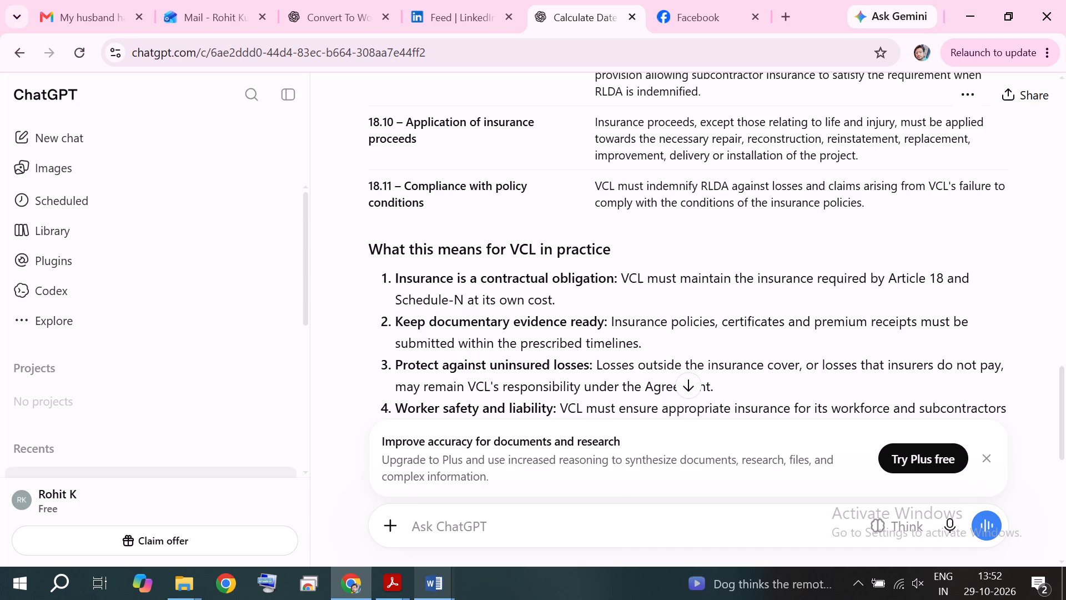
left_click(470, 534)
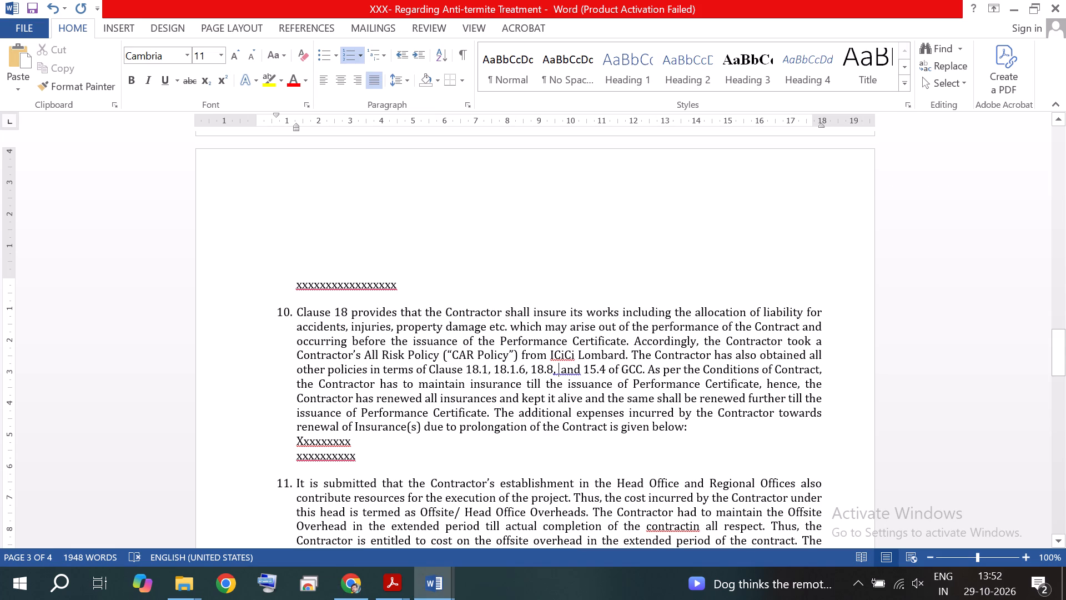
key("space")
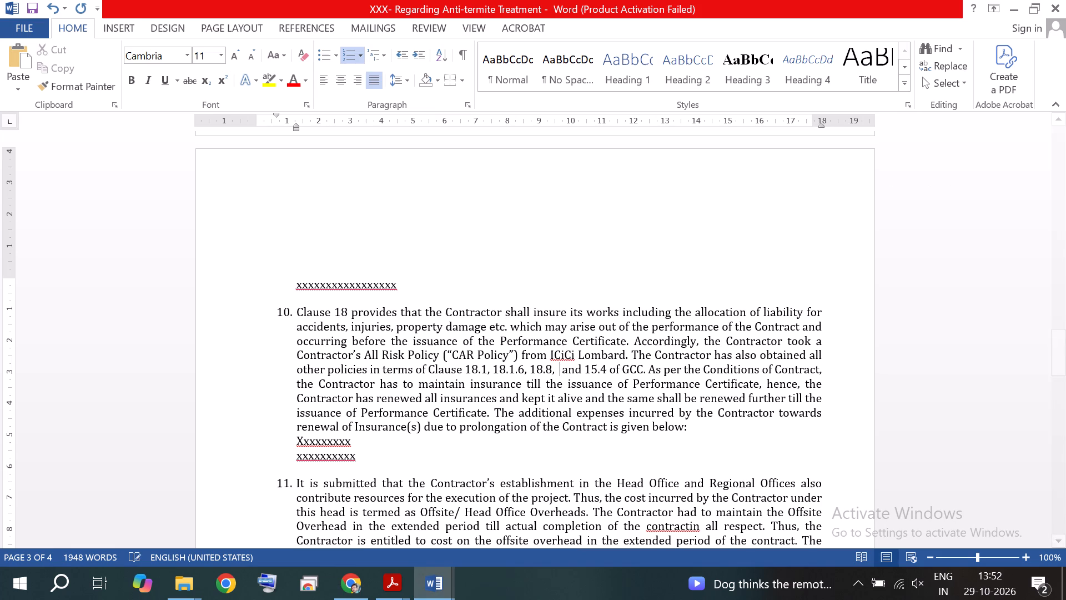
key("BackSpace")
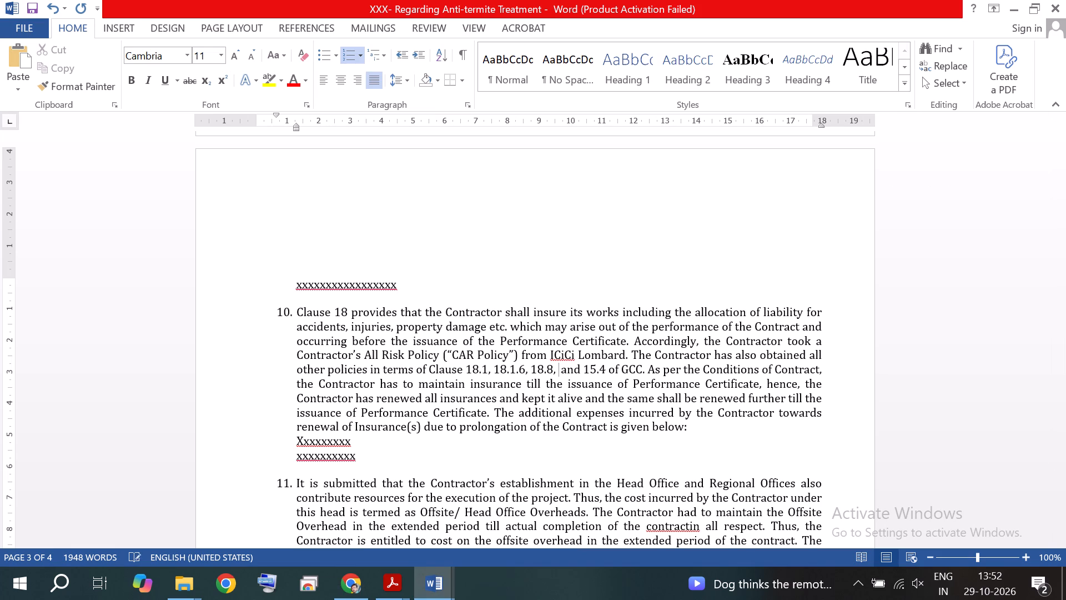
key("BackSpace")
key("BackSpace")
key("space")
type("etc")
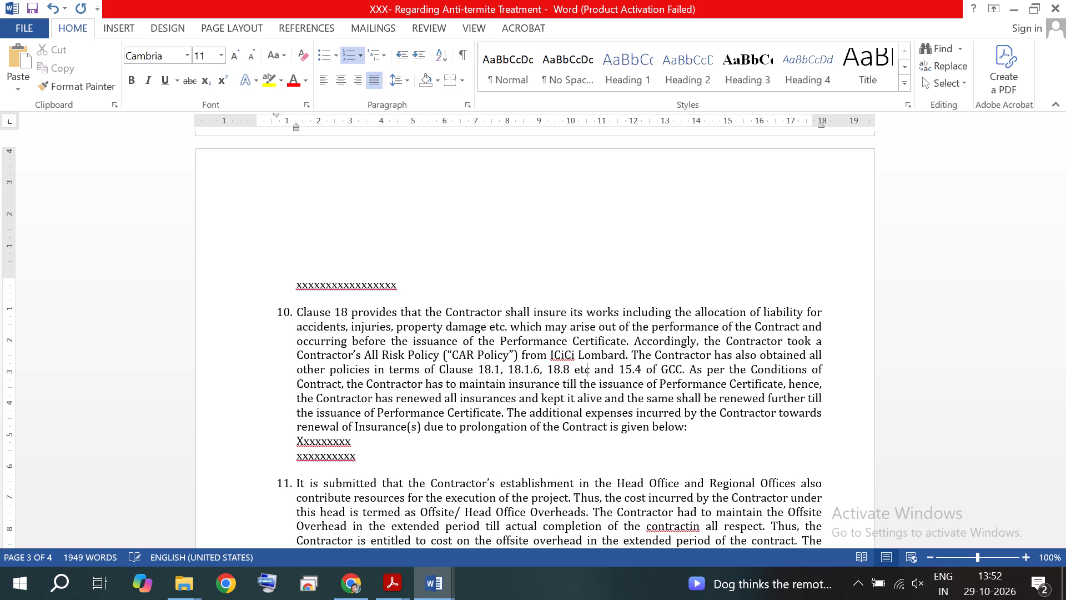
Add "as stipulated in the Contract Agreement" after "etc" in paragraph 10, correcting the spelling of "Contract".
key("space")
type("as stipulated in the Contrat")
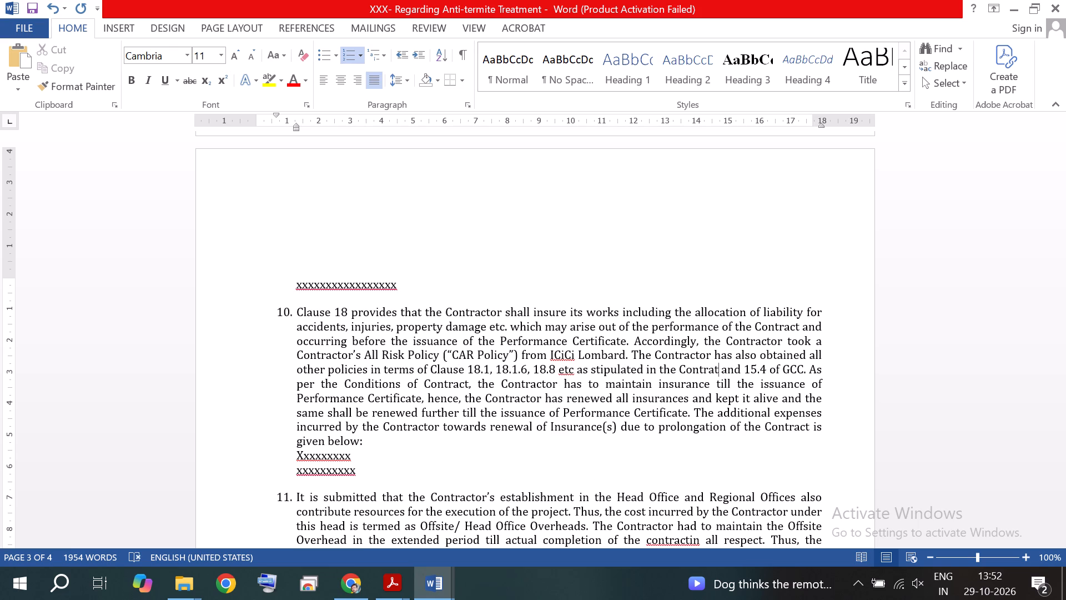
type("t")
key("space")
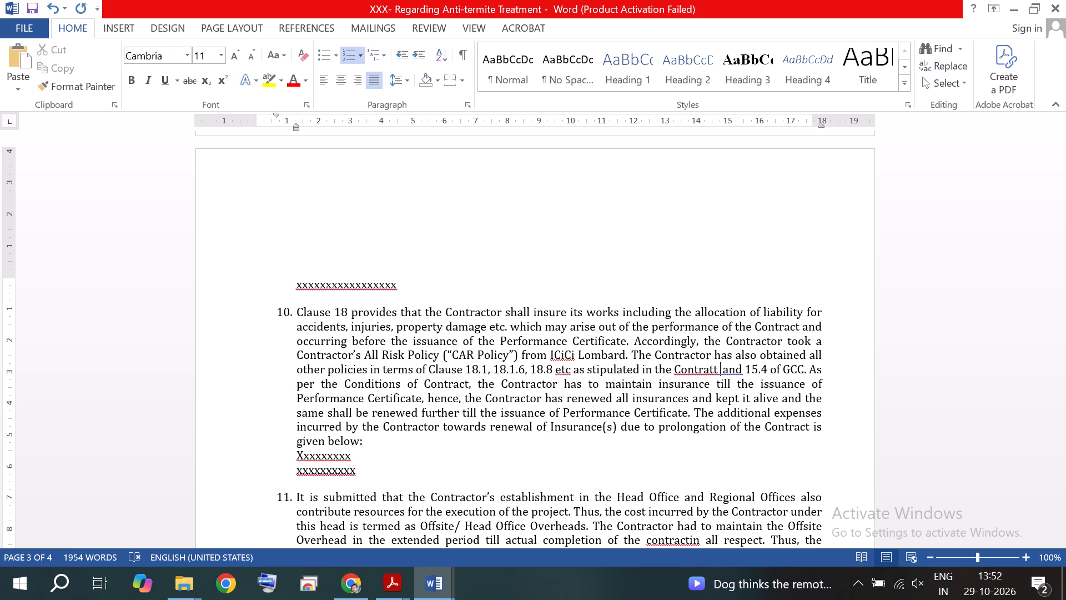
right_click(695, 366)
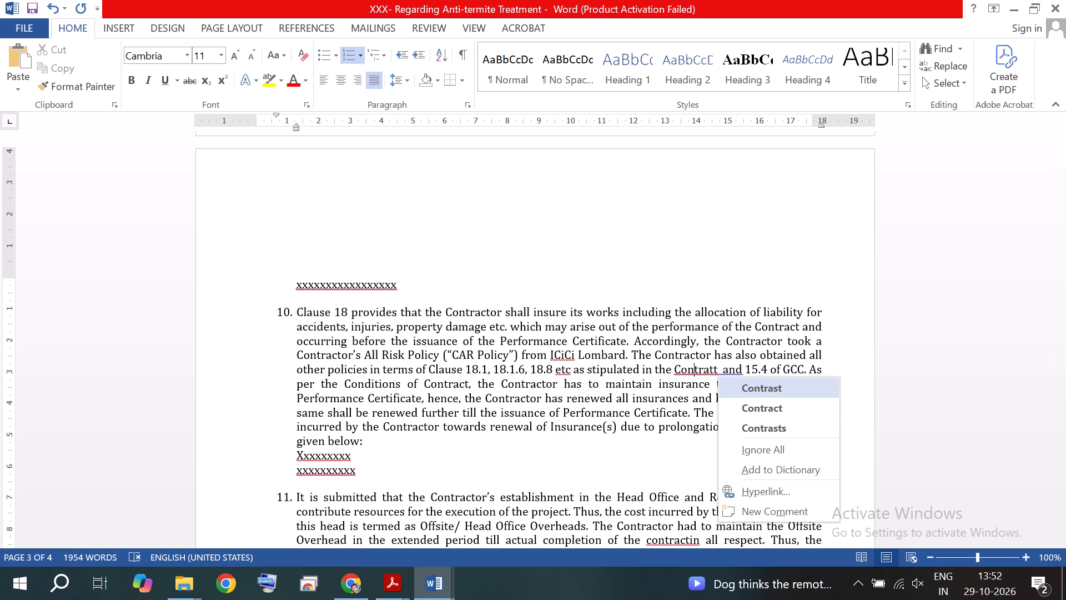
left_click(757, 401)
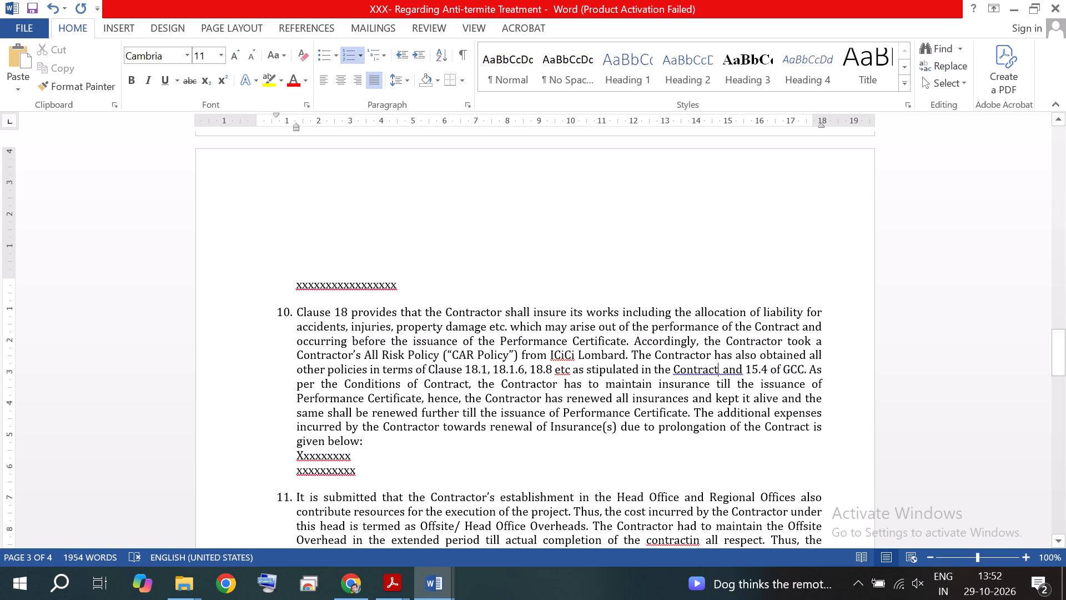
key("space")
type("A")
type("greement")
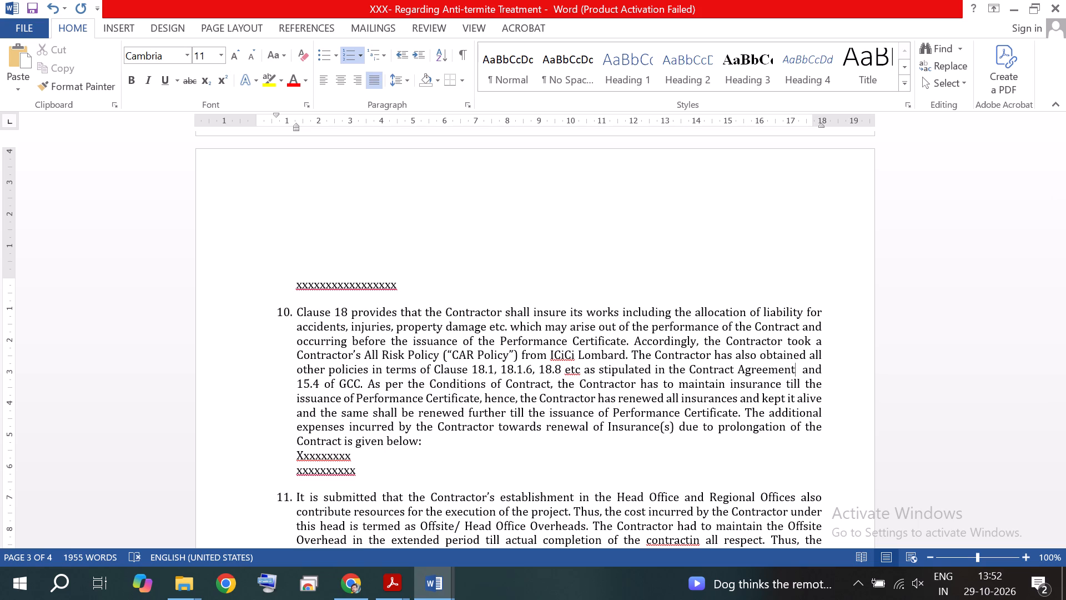
Delete paragraph 10's text from "and 15.4 of GCC" through "issuance of Performance Certificate," and end the sentence after "Contract Agreement" with a period.
key("period")
left_click_drag(796, 373, 484, 405)
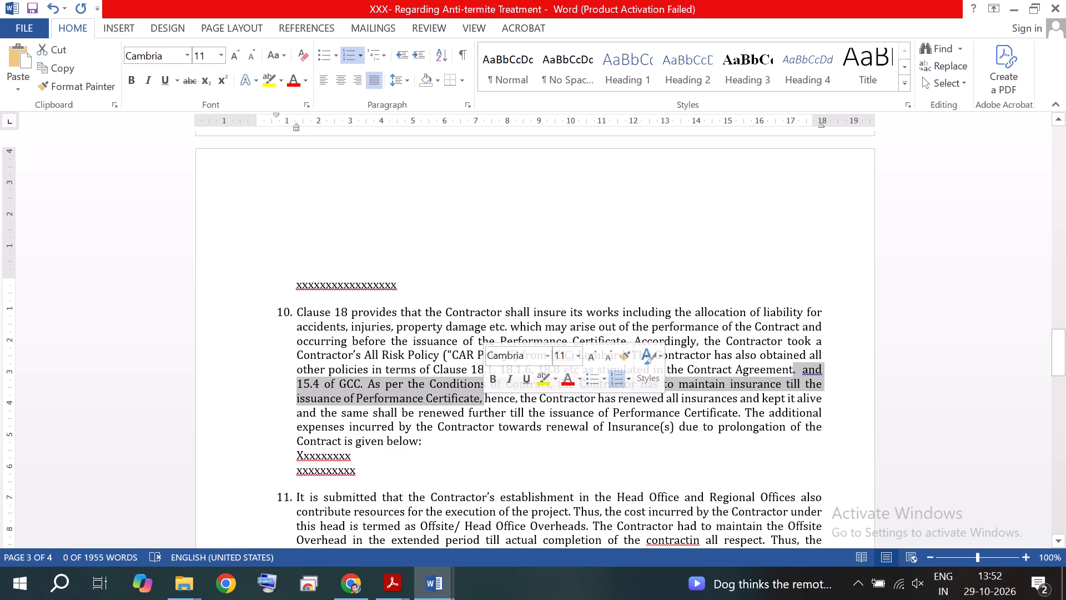
key("BackSpace")
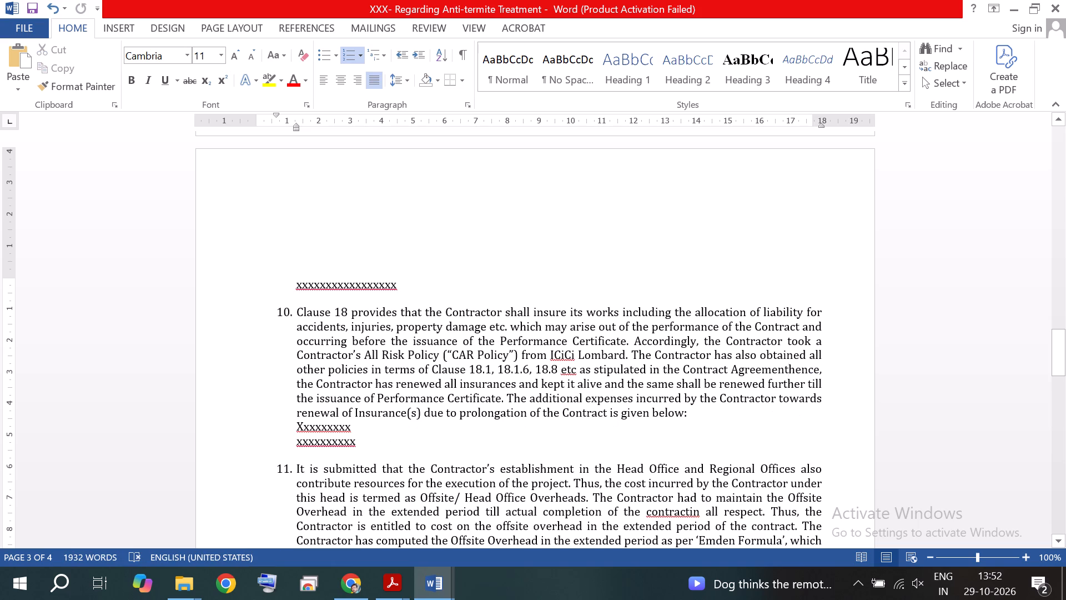
type(".")
key("space")
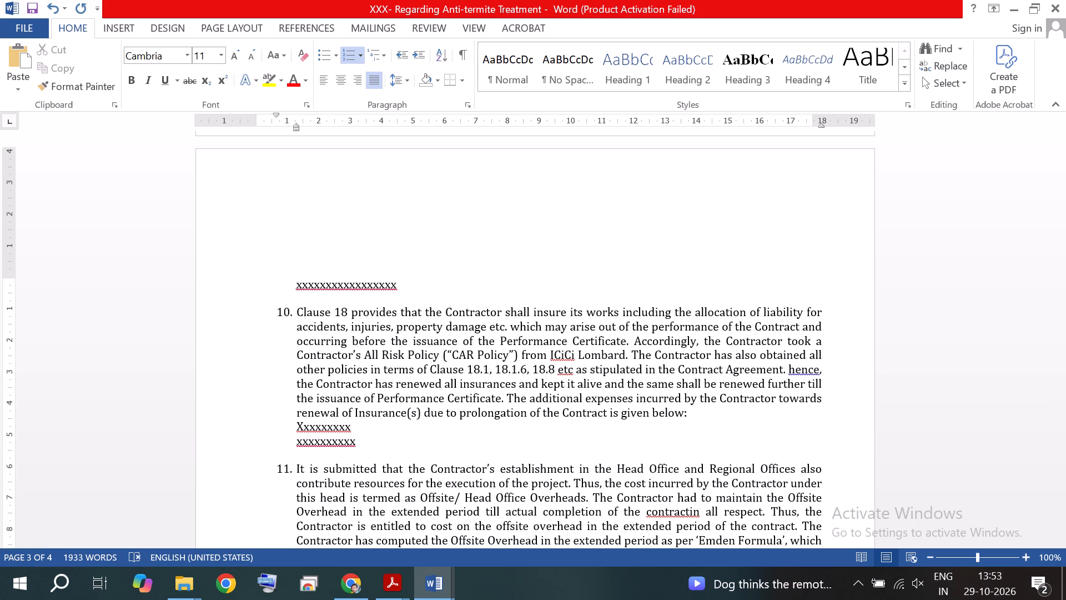
Start paragraph 10's next sentence with "Because of the afore-mentioned delays" in place of "hence,".
type("Be")
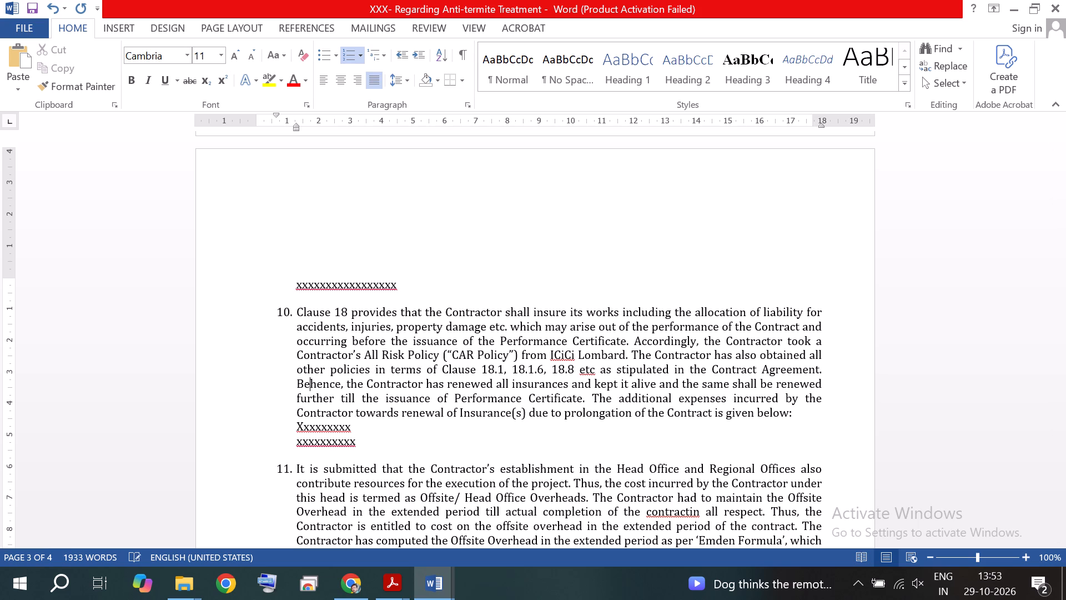
type("cuase of the afore-mentioned delays")
key("space")
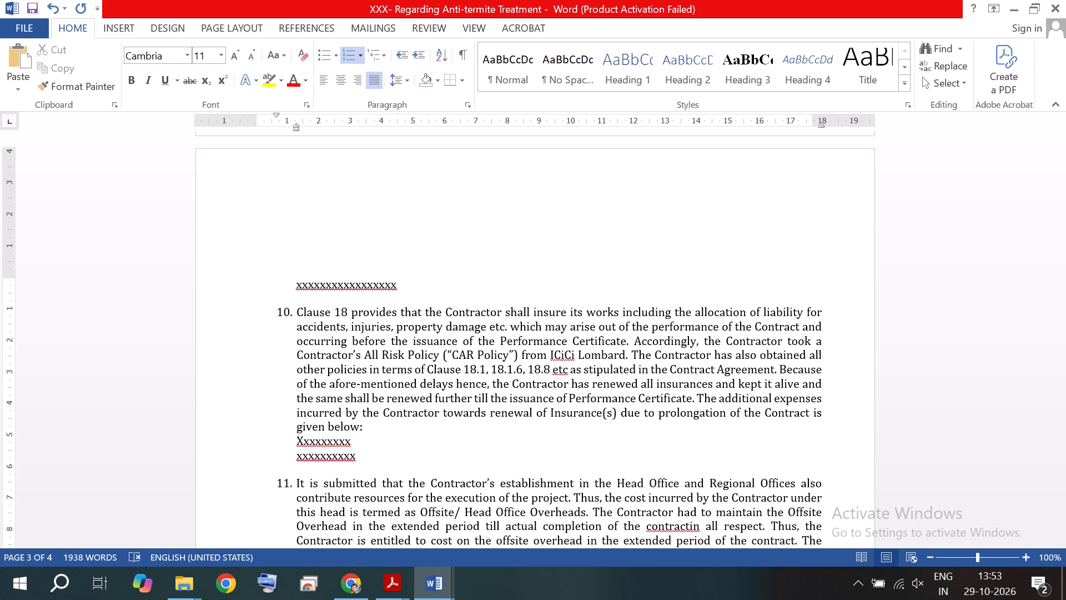
key("Delete")
key("Delete")
key("Delete")
key("Delete")
key("Delete")
key("Delete")
key("Delete")
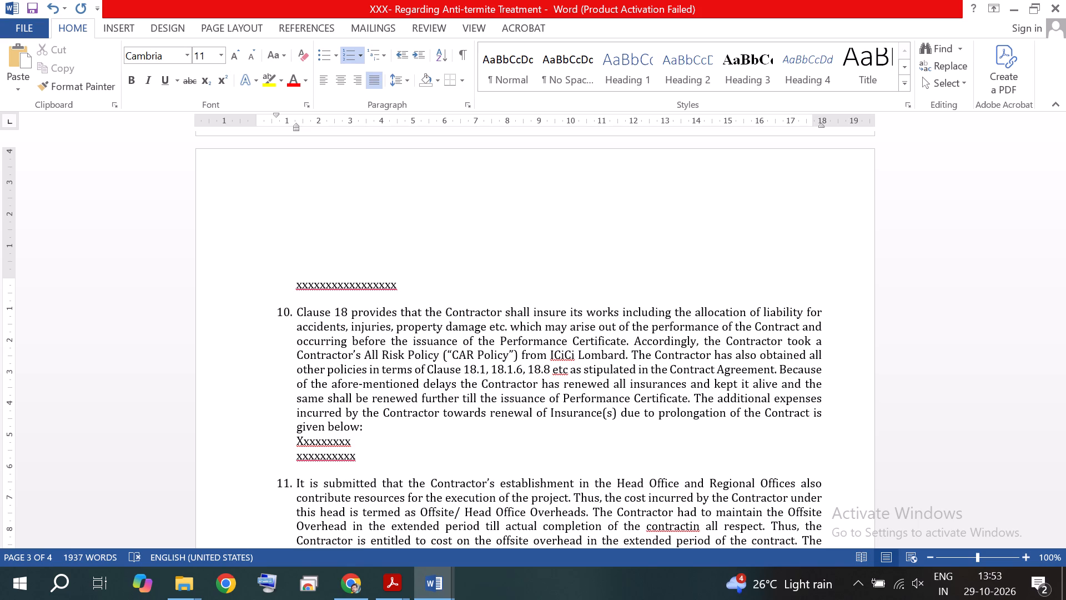
Change "has renewed" to "will have to renew" in paragraph 10's sentence about the Contractor's insurances.
left_click(544, 378)
type("will hab")
key("BackSpace")
type("ve")
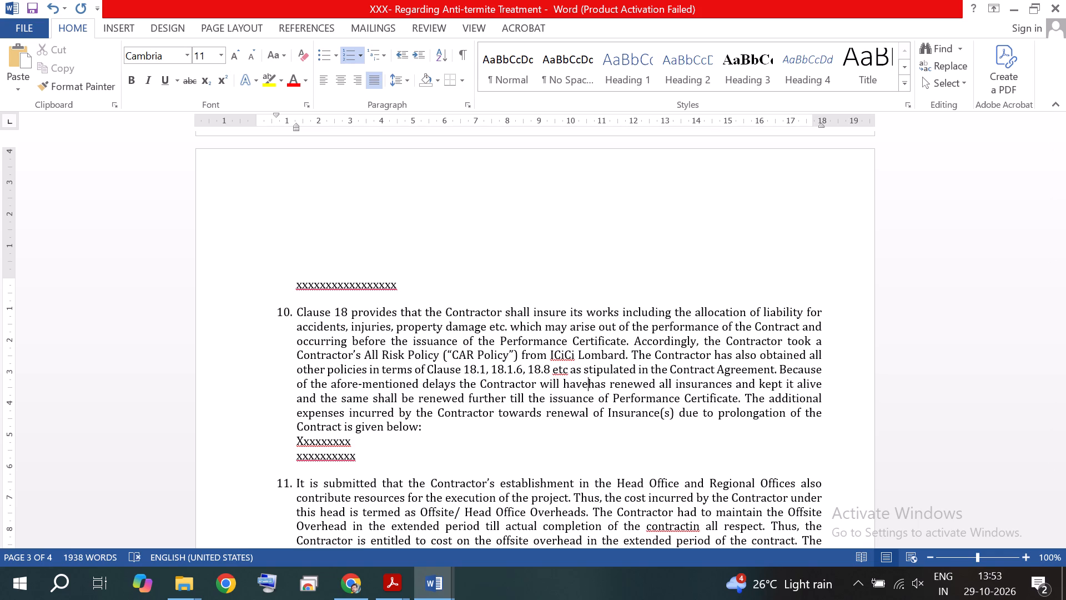
key("space")
type("to")
key("space")
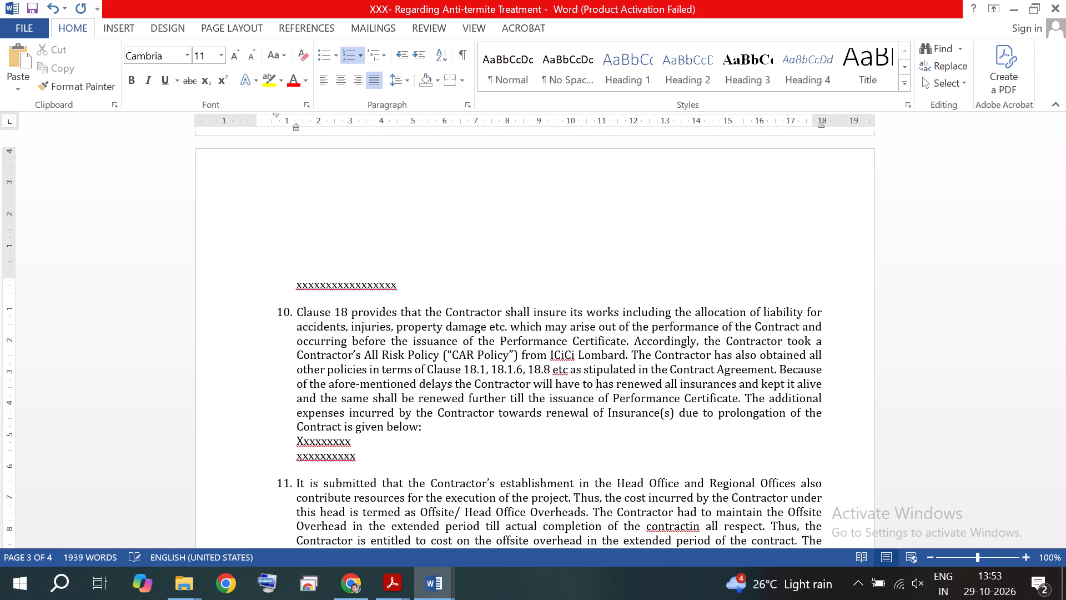
key("Delete")
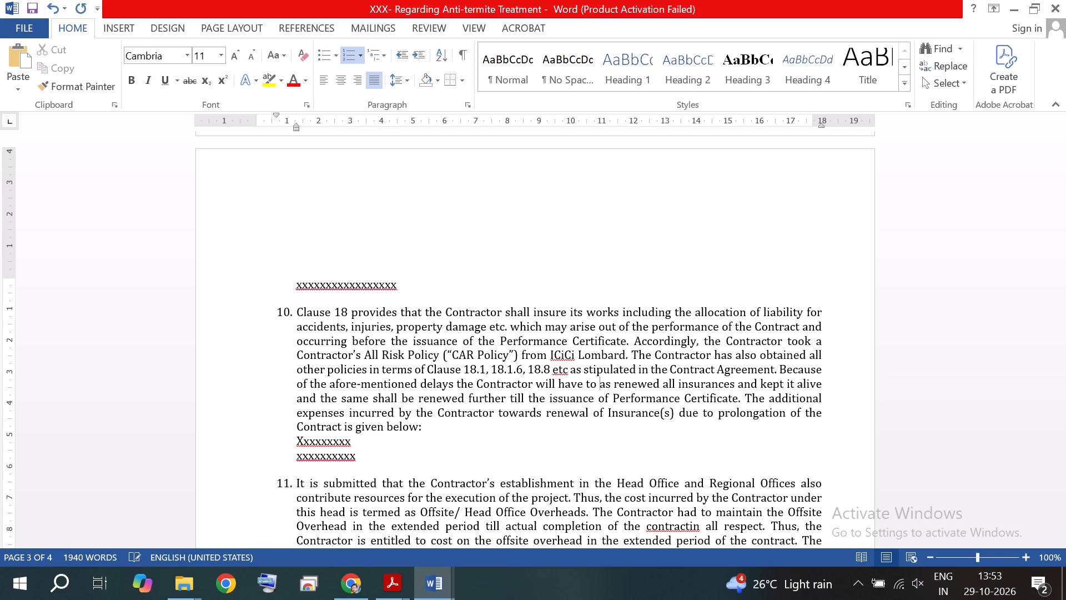
key("Delete")
key("Delete")
type("ex")
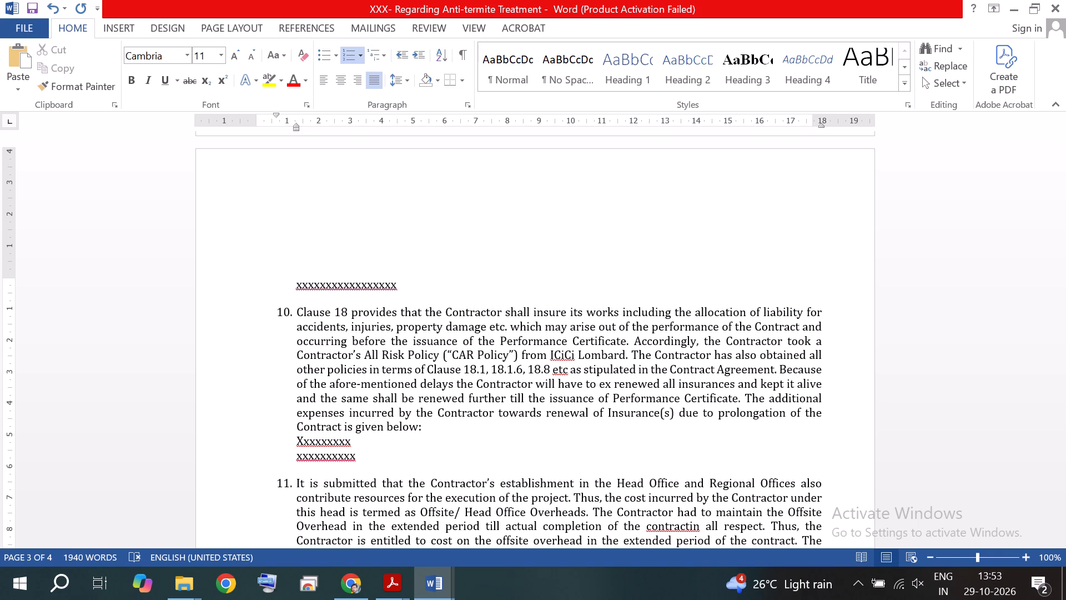
key("BackSpace")
key("BackSpace")
type("renew")
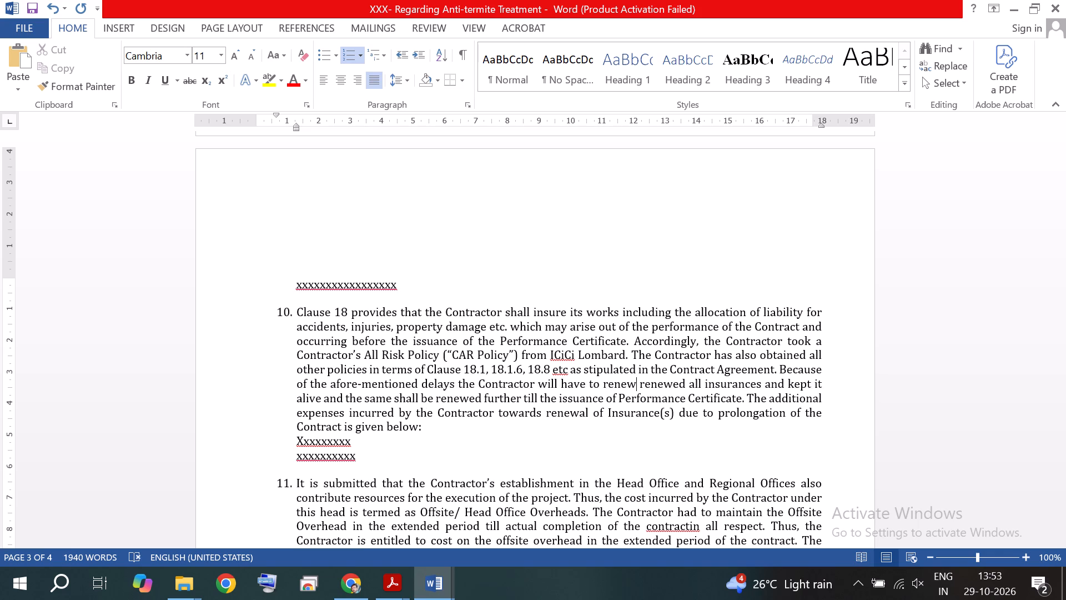
key("Delete")
key("Delete")
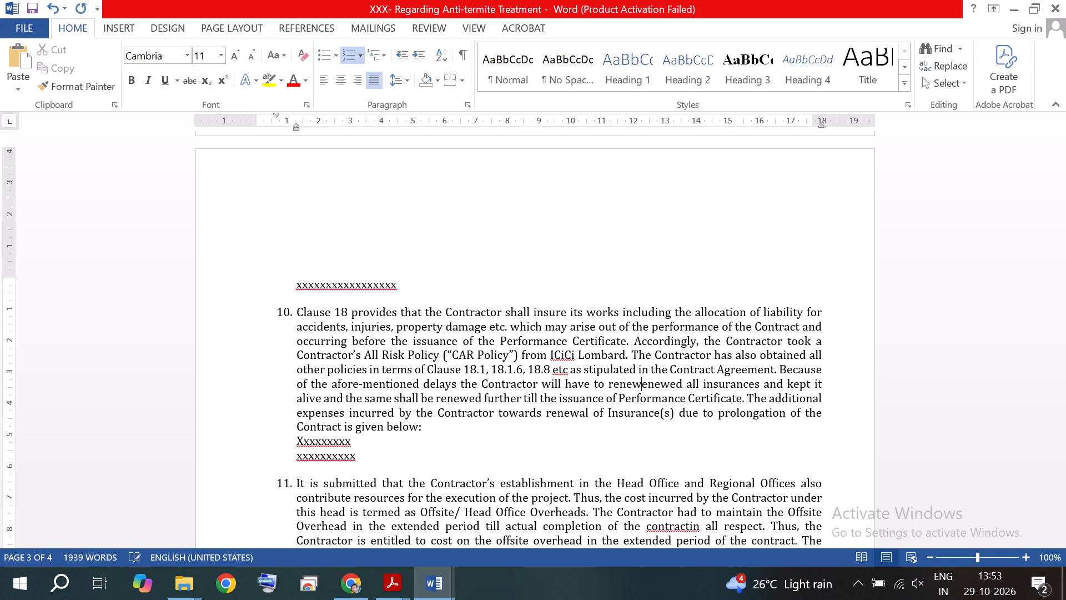
key("Delete")
key("Delete")
key("Delete")
key("Delete")
key("Delete")
key("Delete")
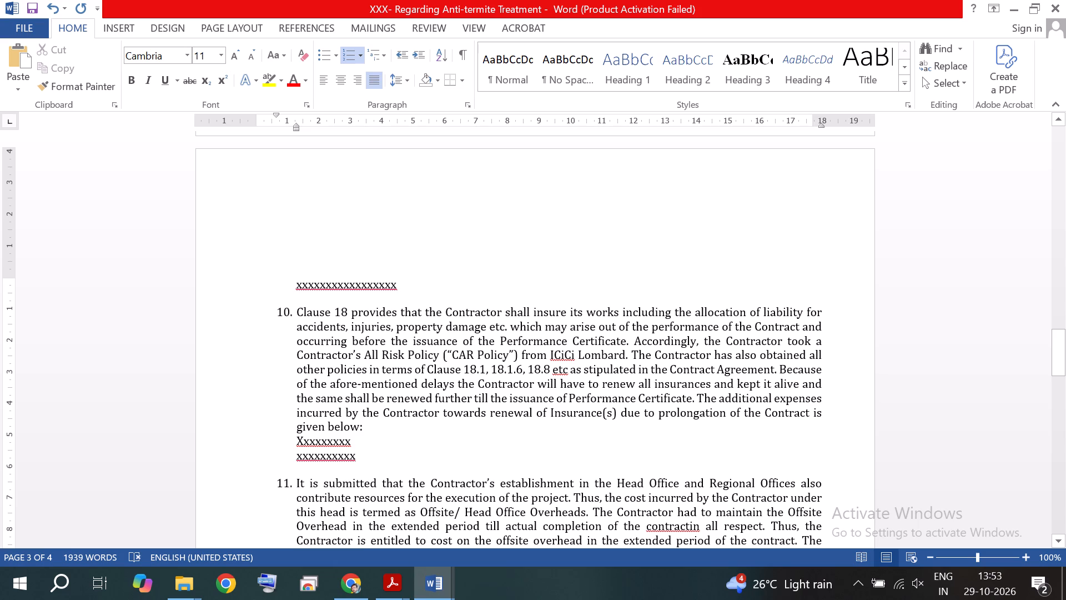
left_click(386, 432)
Correct the misspelled "contractin" in paragraph 11 to "contract in" using the spelling suggestion.
scroll(386, 432, "down", 3)
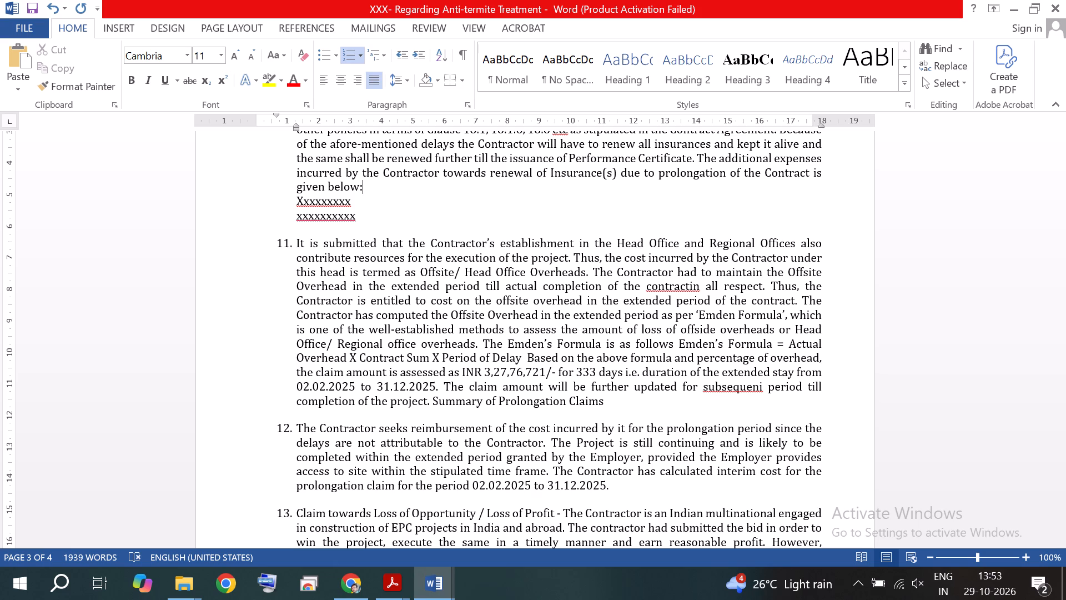
right_click(650, 289)
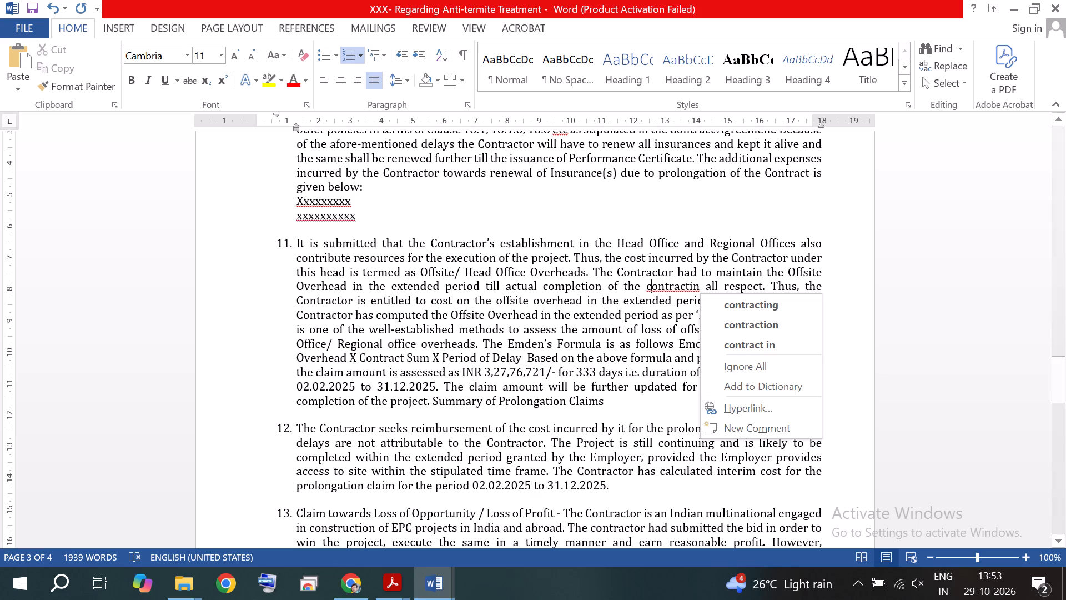
left_click(738, 338)
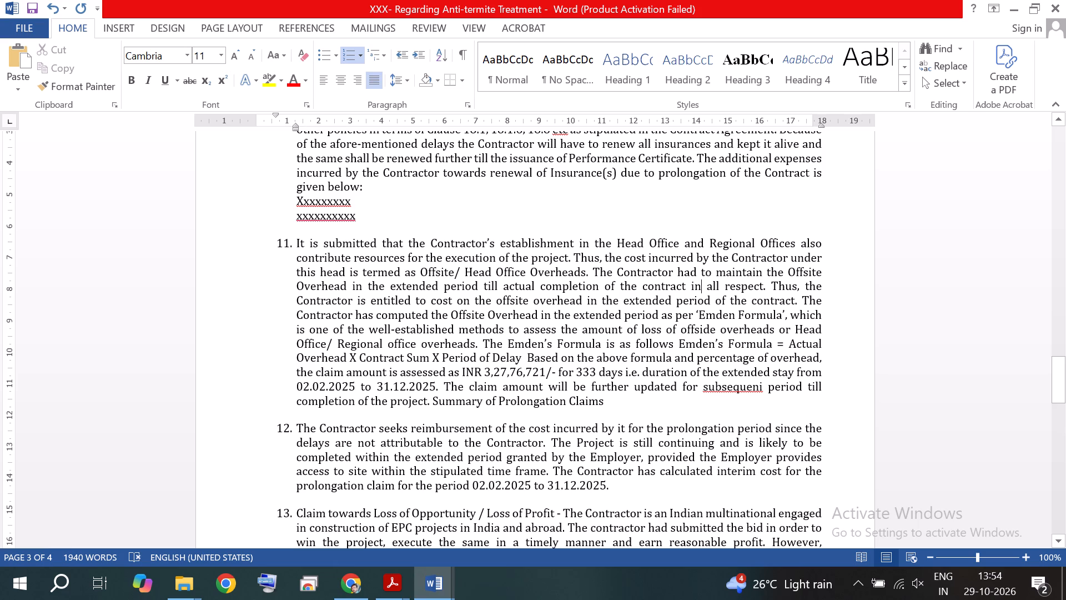
Replace both the INR claim amount and the number of days in paragraph 11 with the placeholder "xxxx".
left_click_drag(483, 370, 539, 371)
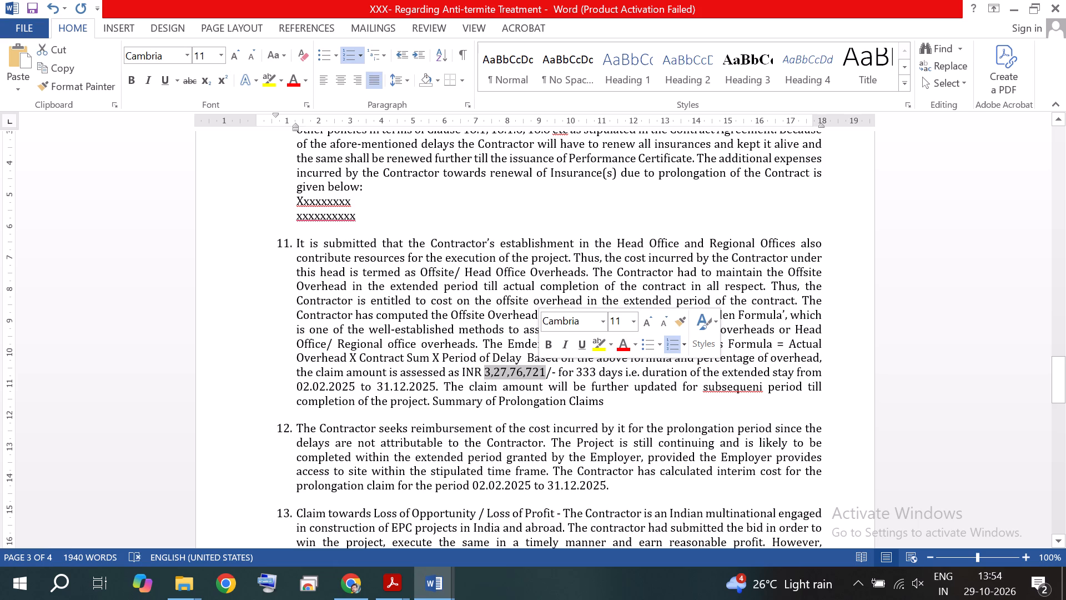
type("xxxx")
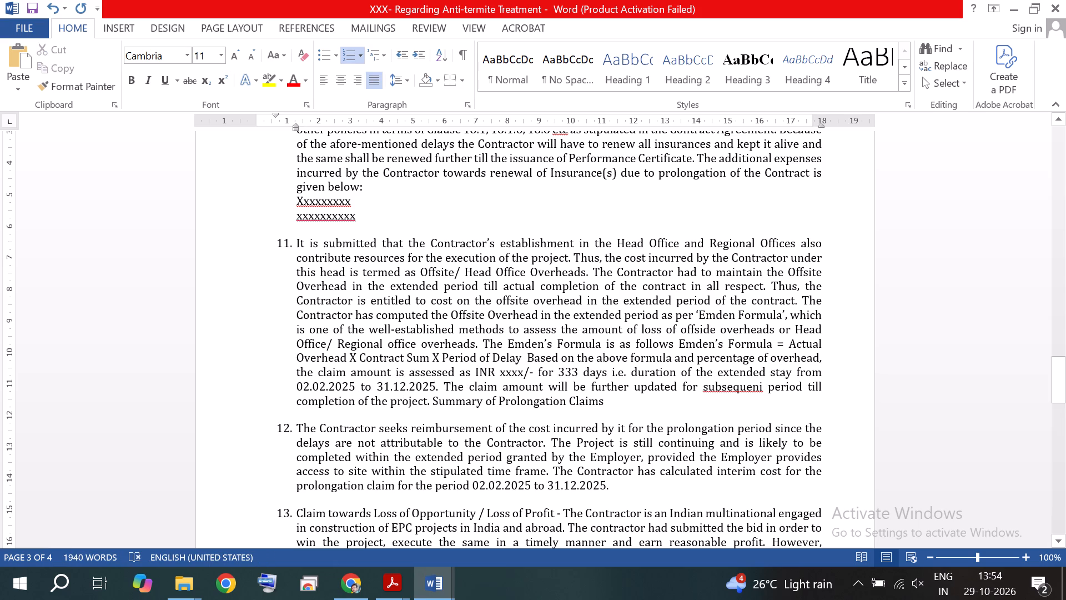
left_click(579, 373)
key("BackSpace")
key("BackSpace")
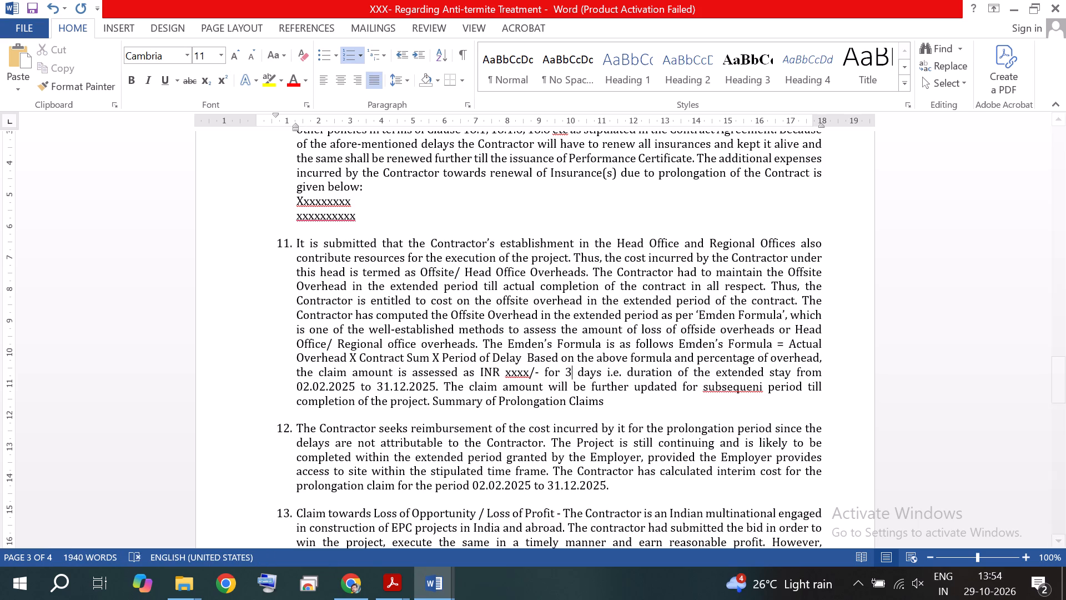
key("BackSpace")
type("xxxx")
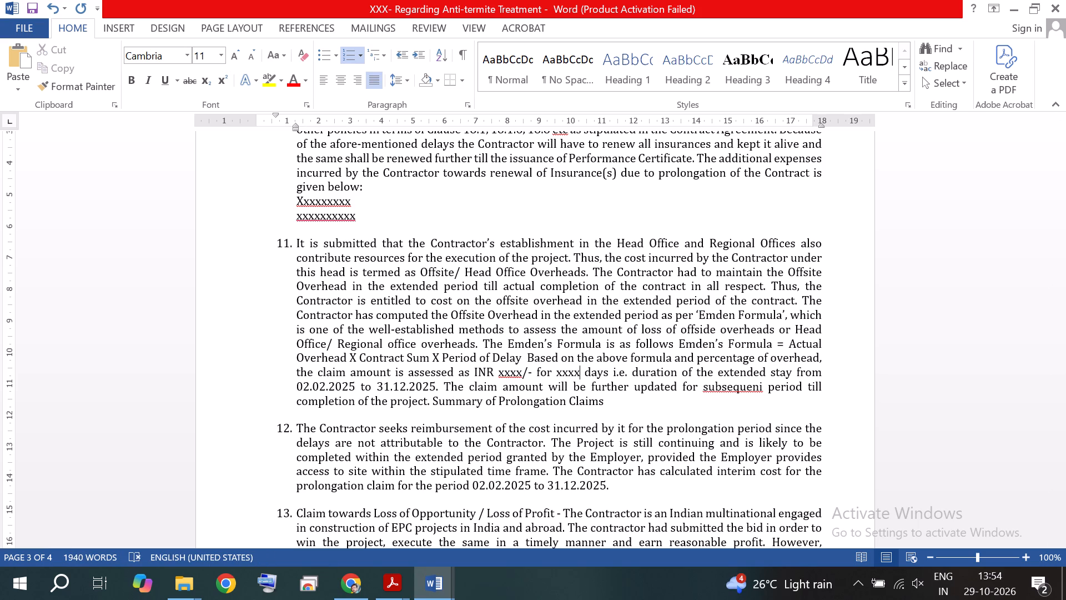
Correct the misspelled word before "period till completion of the project" in paragraph 11 to "subsequent".
left_click(764, 391)
key("BackSpace")
key("t")
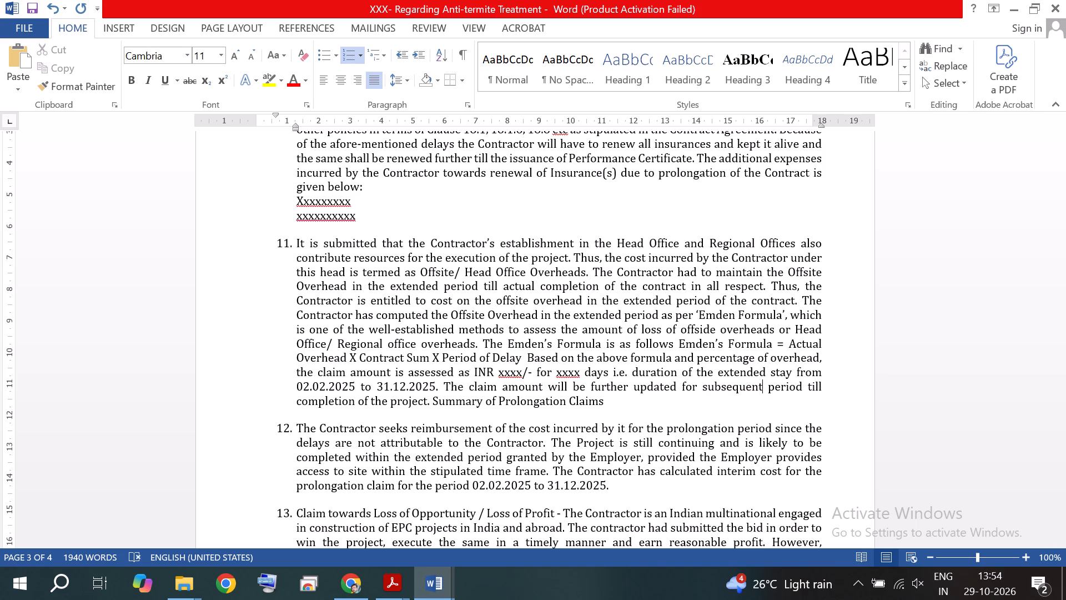
Delete the stray phrase "Summary of Prolongation Claims" from the end of paragraph 11.
scroll(530, 395, "down", 1)
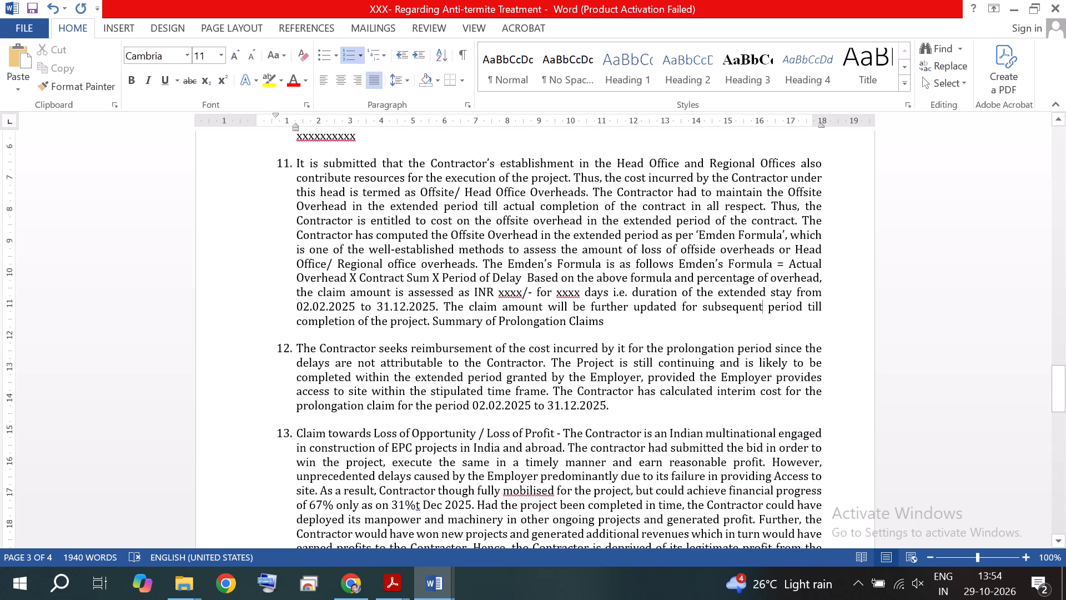
left_click_drag(433, 321, 596, 321)
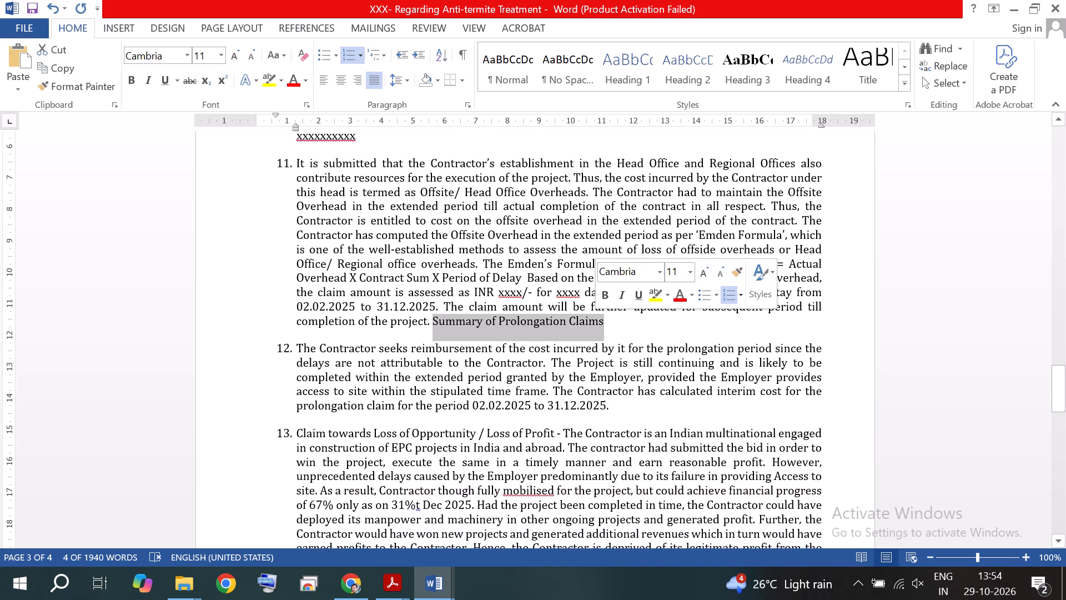
key("BackSpace")
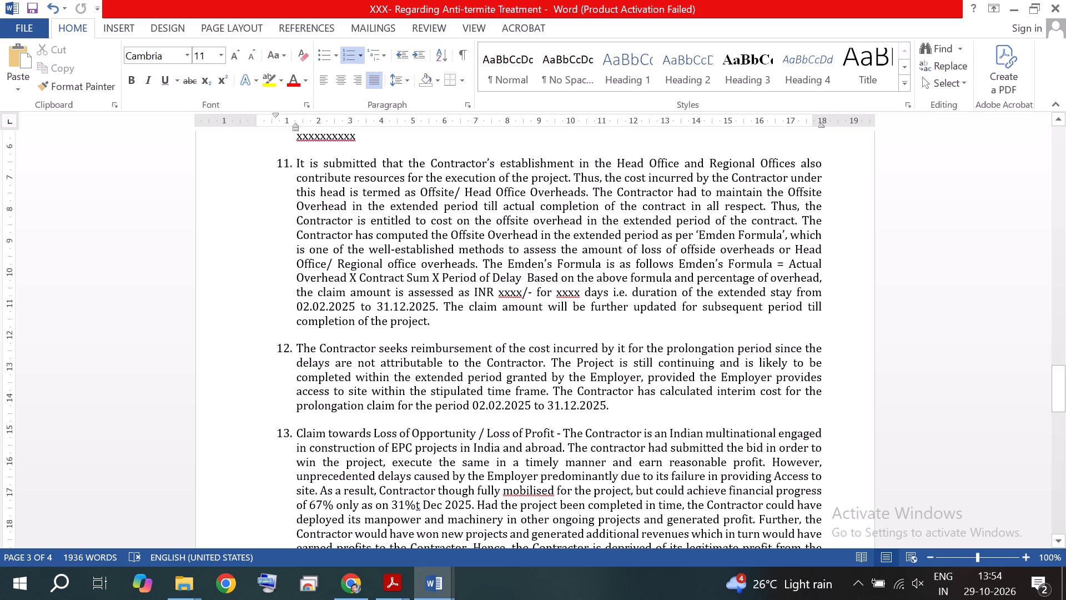
Remove the word "still" and its extra space before "continuing" in paragraph 12.
left_click(635, 367)
left_click_drag(633, 363, 642, 363)
left_click_drag(642, 363, 651, 363)
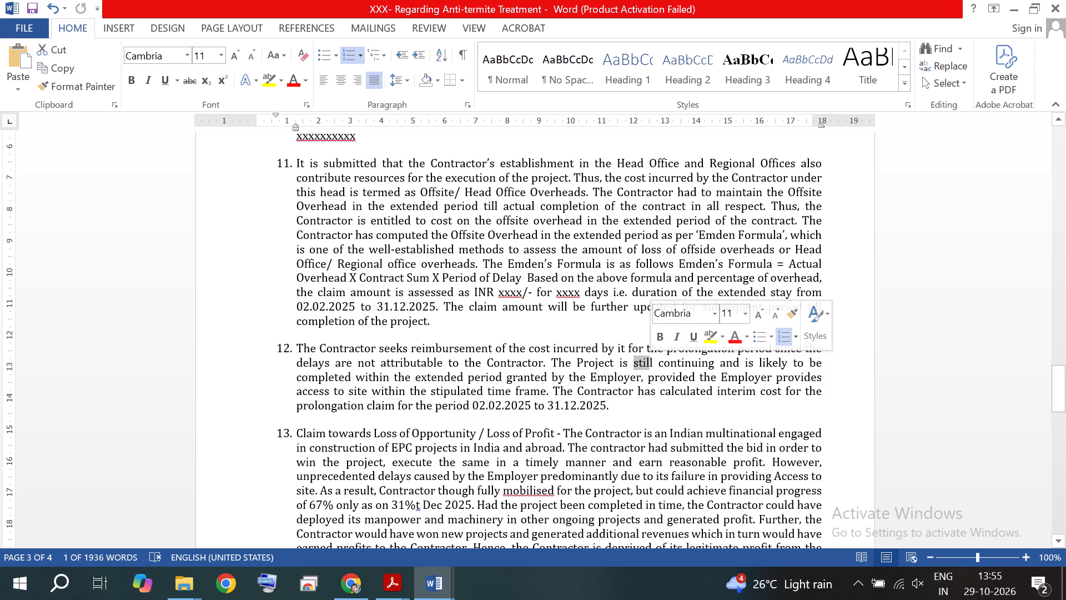
key("BackSpace")
key("Delete")
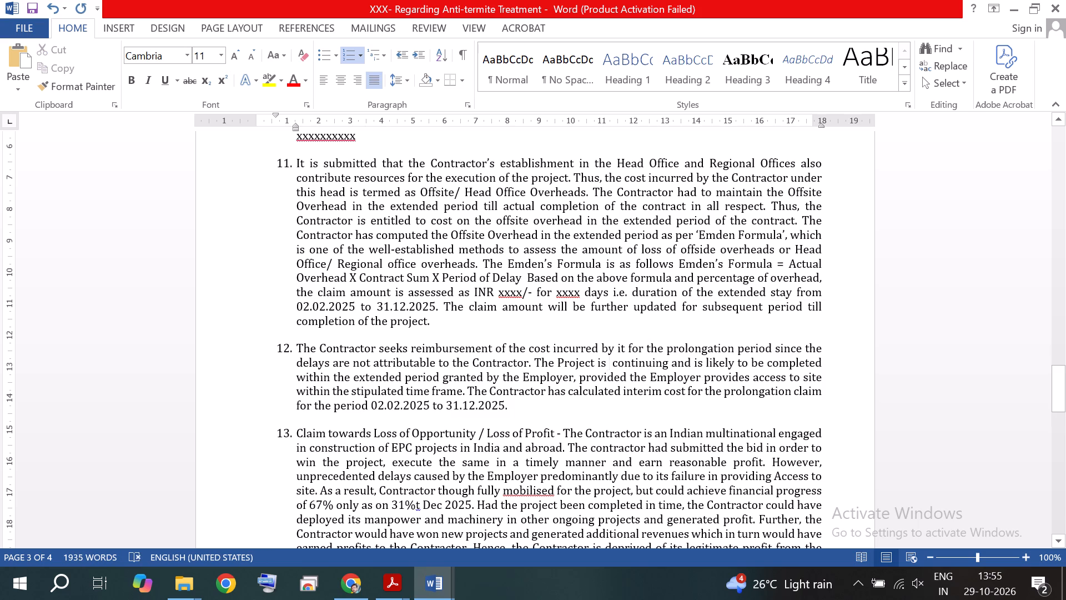
key("Delete")
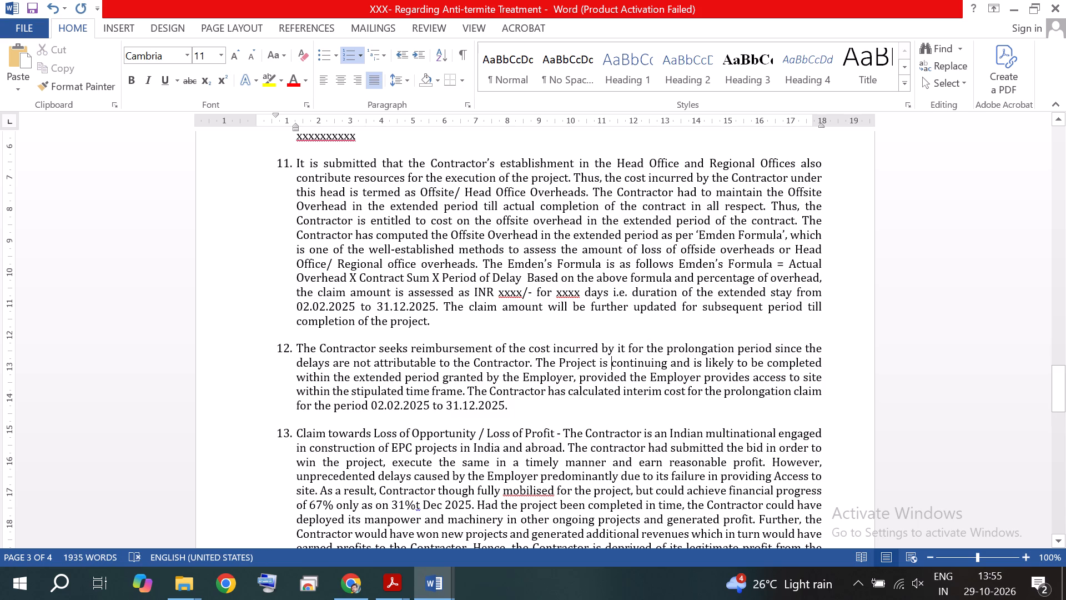
Replace "extended period granted by the Employer" in paragraph 12 with "time period as specified in the Contract".
left_click_drag(354, 377, 516, 382)
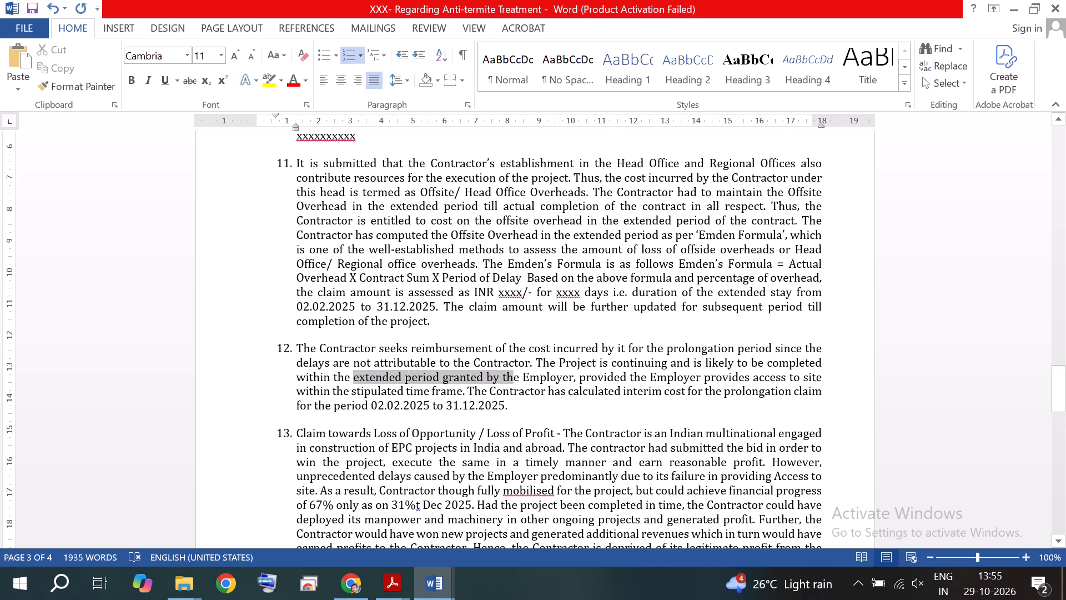
left_click_drag(516, 382, 540, 382)
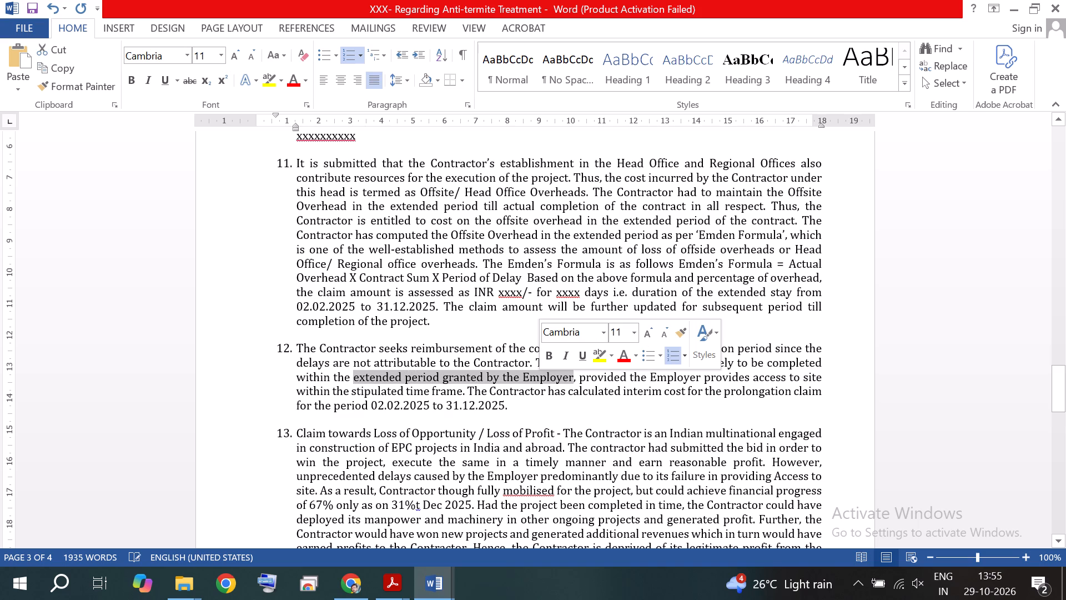
type("time period as speci")
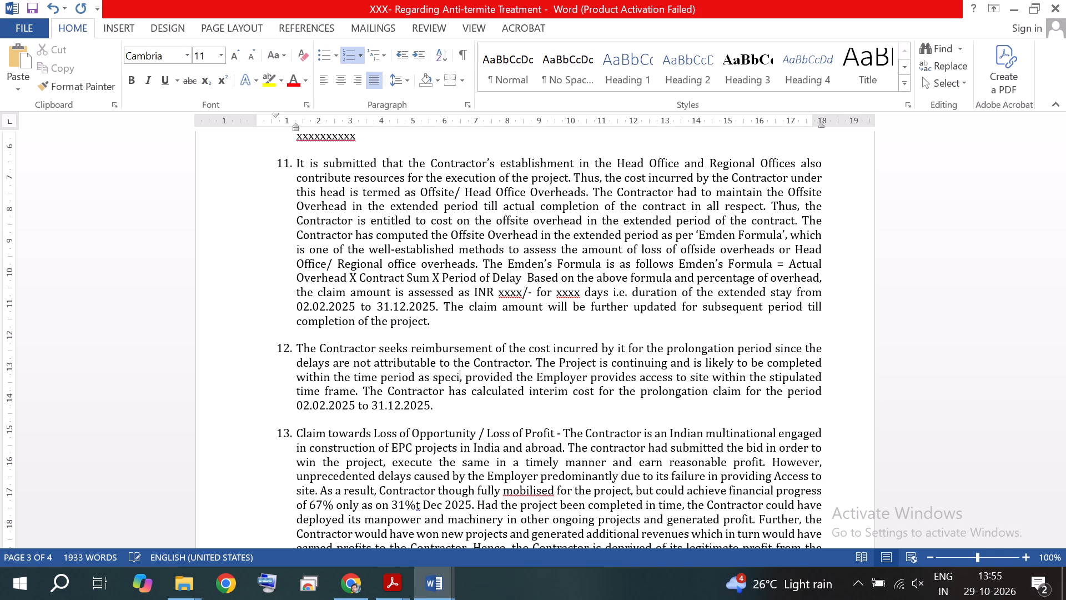
type("fied in the")
key("space")
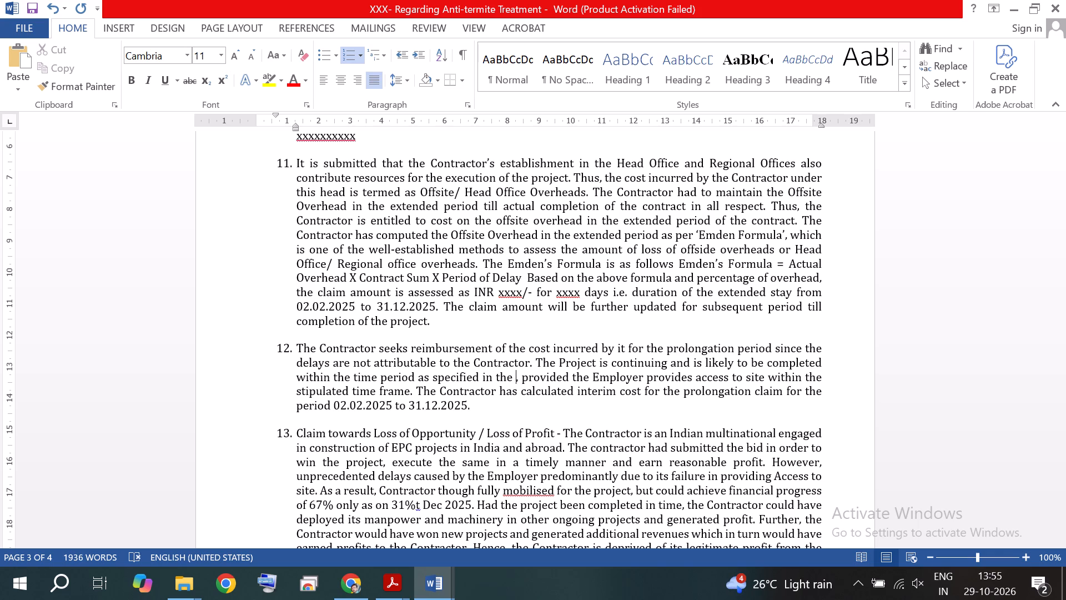
type("Contract")
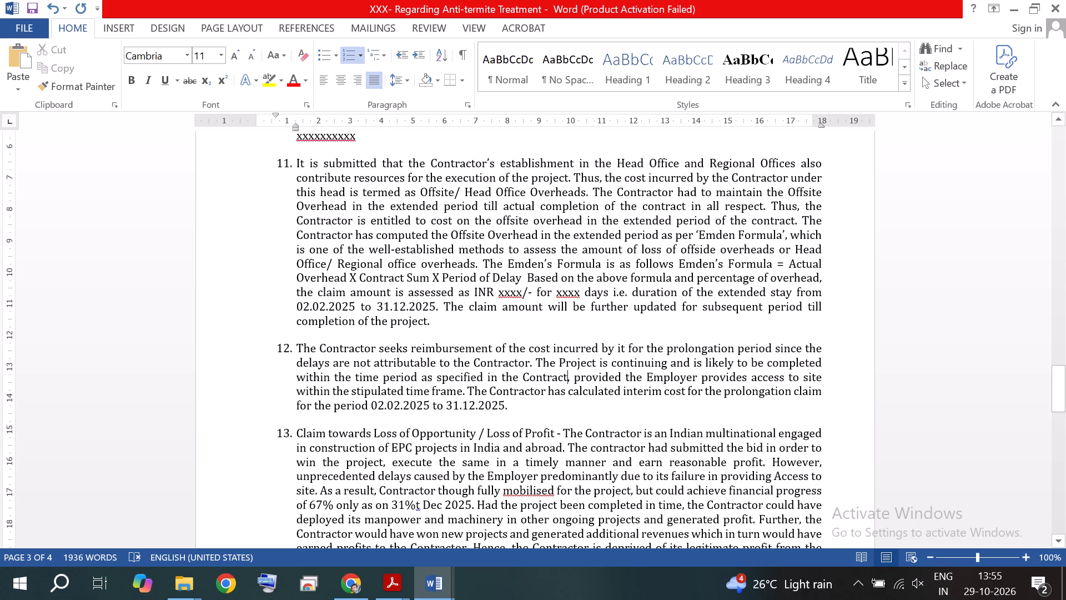
Set the start date of the prolongation claim period in paragraph 12 to 14.06.2024.
scroll(526, 408, "down", 1)
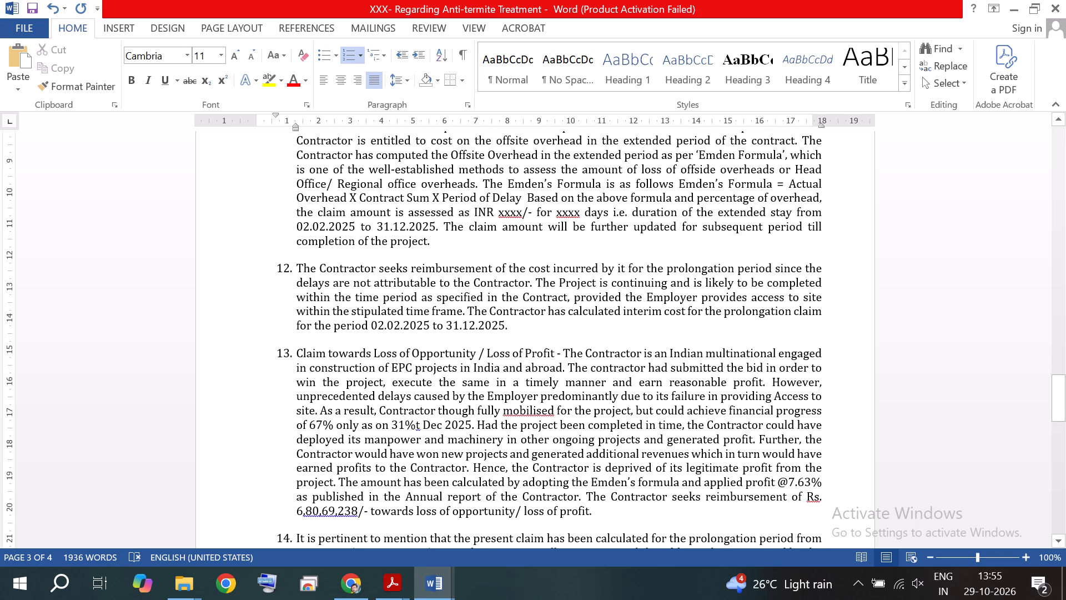
left_click(381, 329)
key("BackSpace")
key("BackSpace")
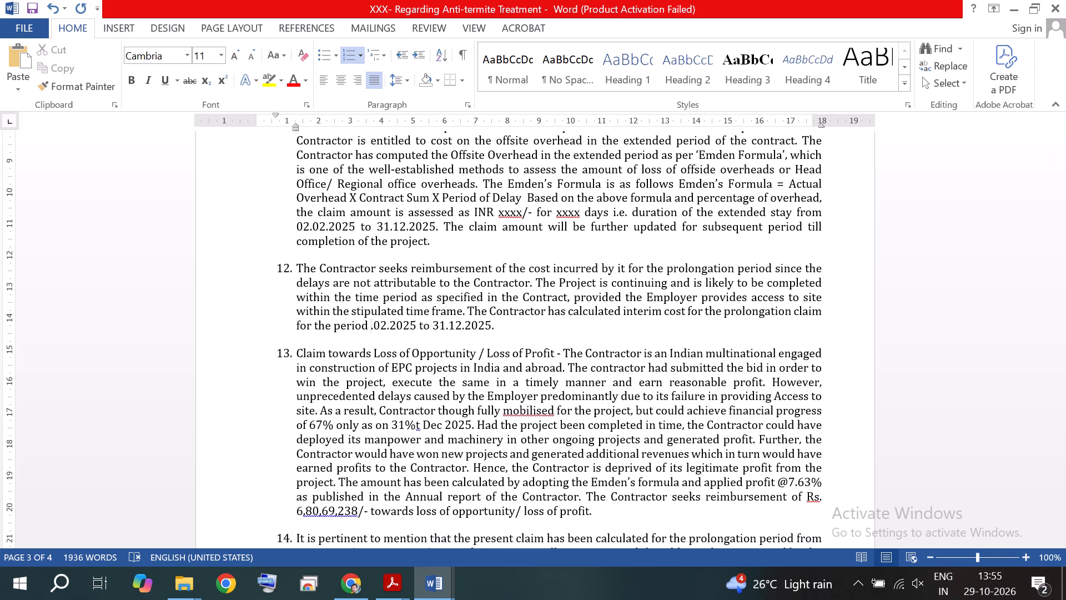
type("14")
key("Right")
key("Right")
key("Right")
key("BackSpace")
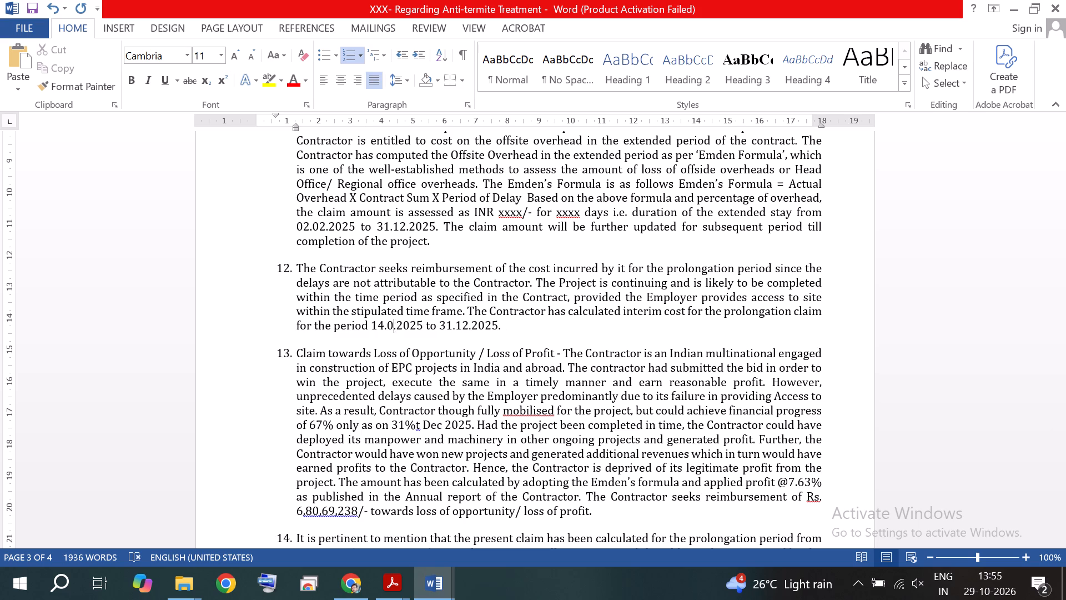
key("6")
key("Right")
key("Right")
key("Right")
key("Right")
key("Right")
key("BackSpace")
key("4")
Set the end date of the prolongation claim period in paragraph 12 to 25.08.2025.
key("Right")
key("Right")
key("Right")
key("Right")
key("Right")
key("Right")
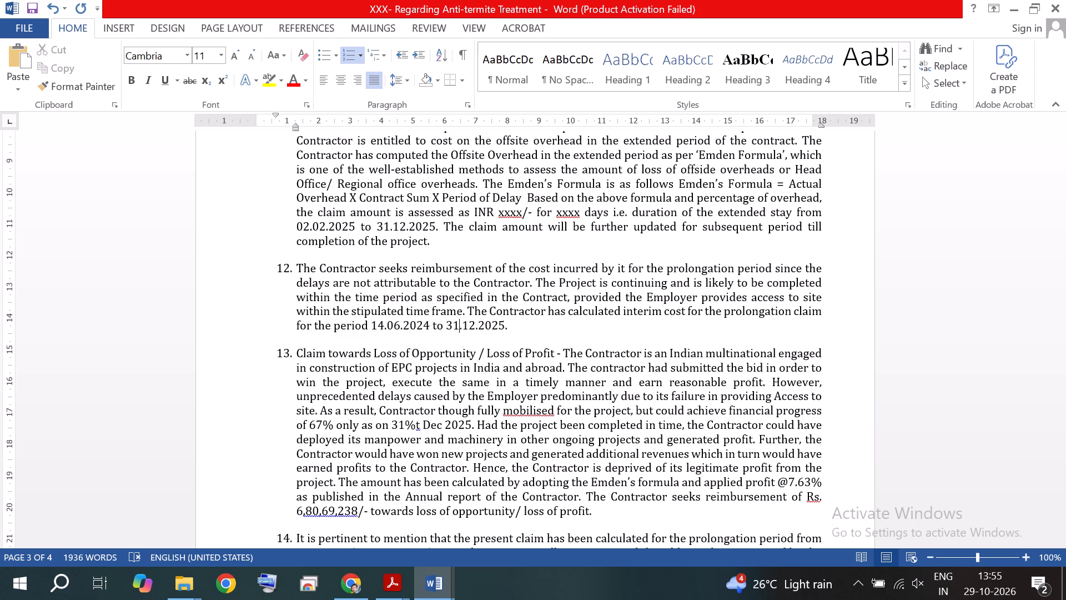
key("Right")
key("Left")
key("BackSpace")
key("BackSpace")
type("25")
key("Right")
key("Right")
key("Right")
key("BackSpace")
key("BackSpace")
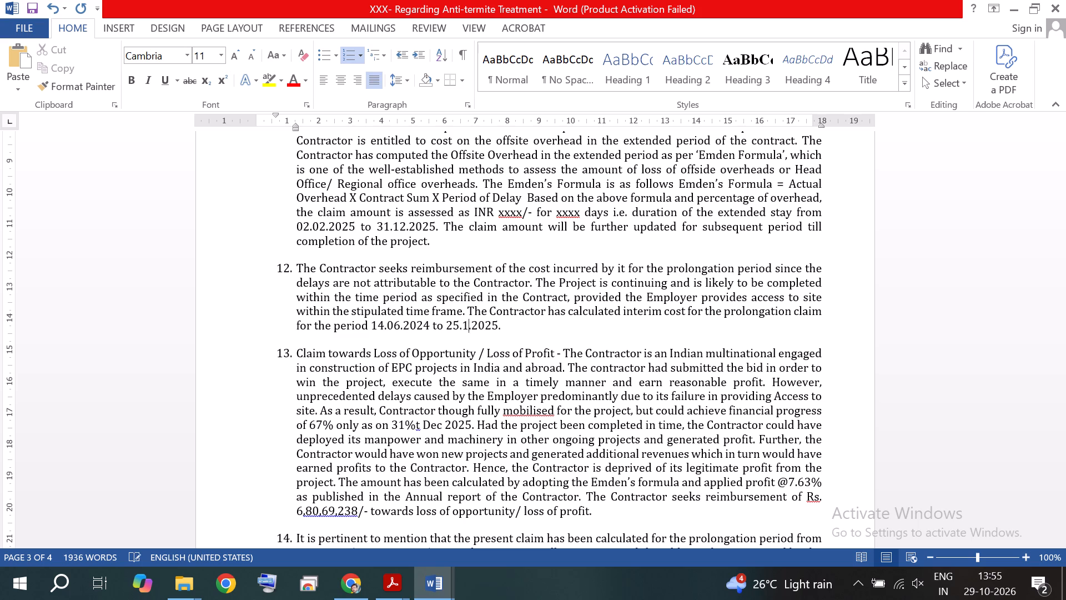
type("08")
key("Right")
key("Right")
key("Right")
key("Right")
key("Right")
key("BackSpace")
key("5")
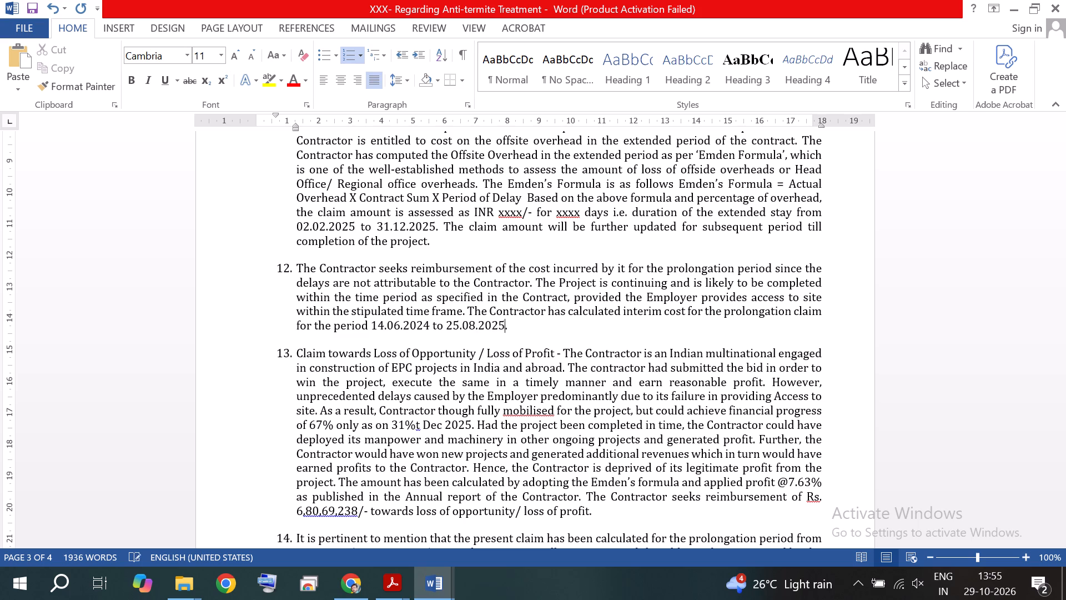
Change the flagged spelling of "mobilised" in paragraph 13 to "mobilized".
scroll(450, 351, "down", 1)
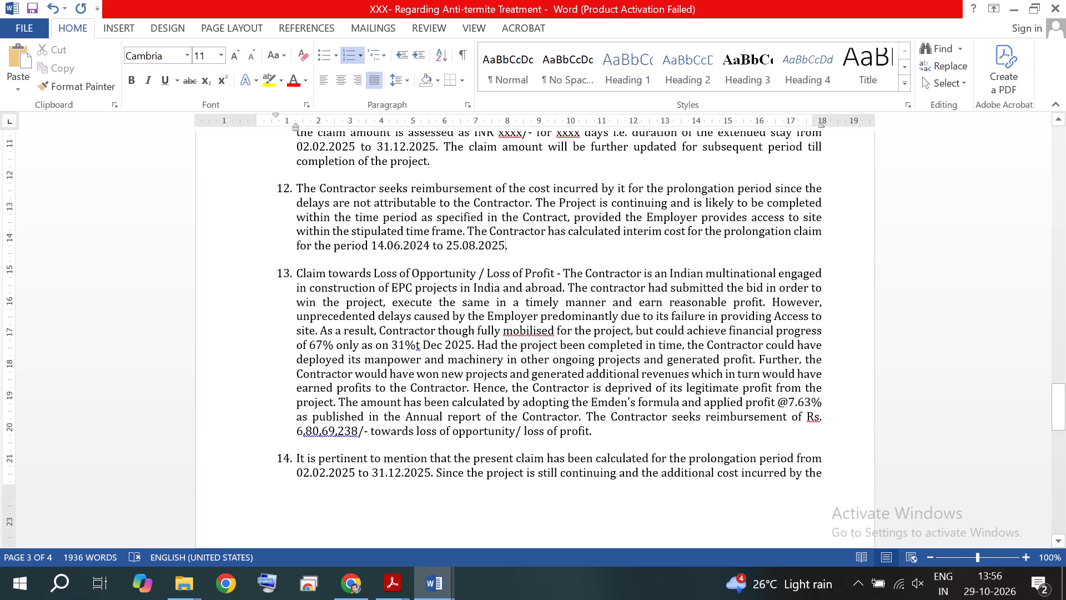
right_click(527, 332)
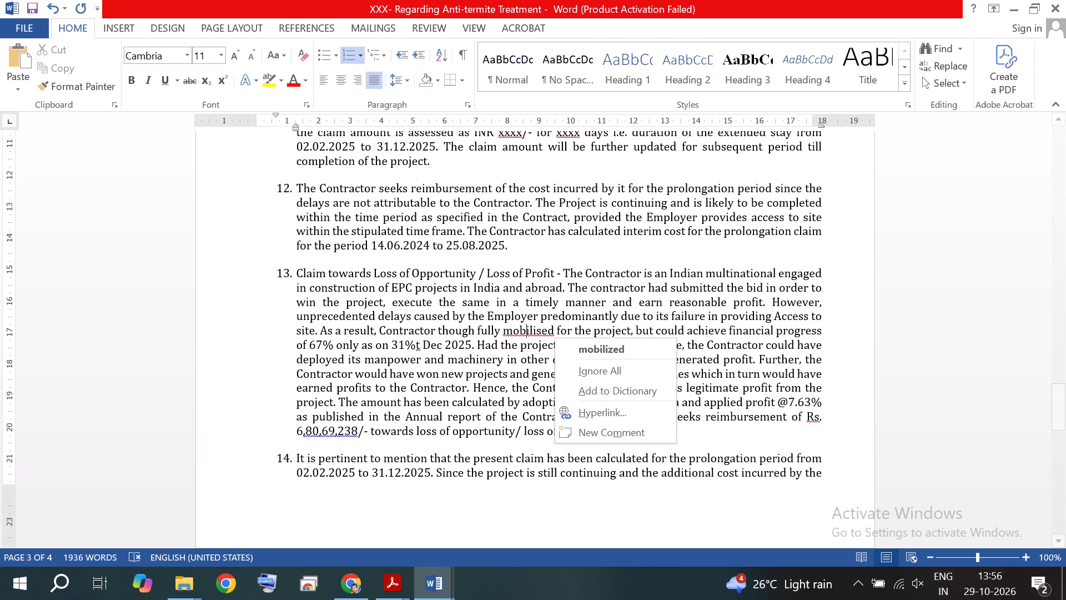
left_click(597, 339)
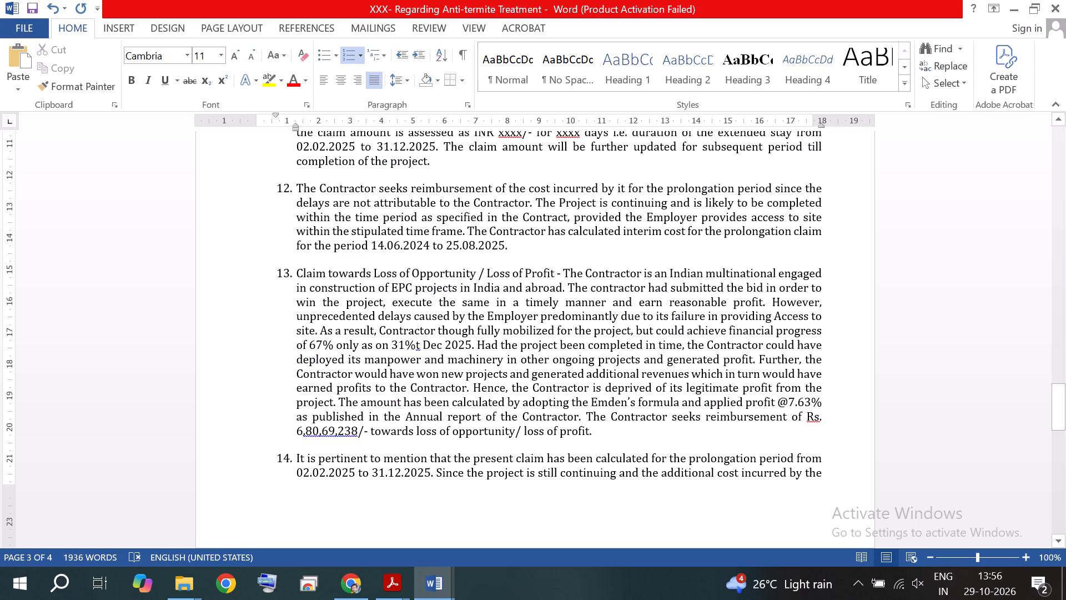
Insert "anticipated" before "financial progress" in paragraph 13.
left_click(728, 332)
key("s")
key("BackSpace")
type("anticip")
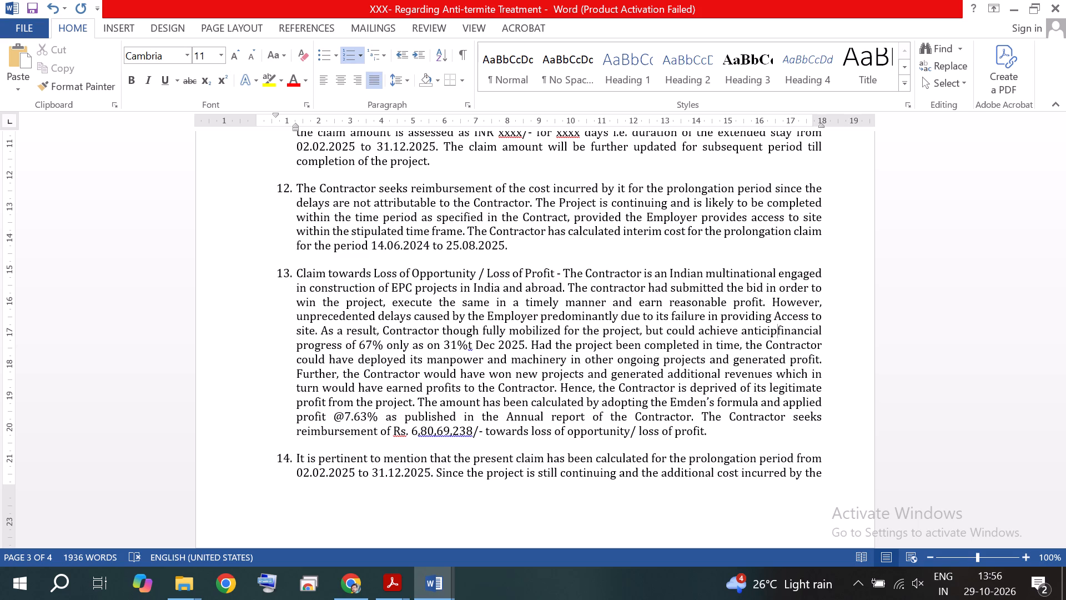
type("ated")
key("space")
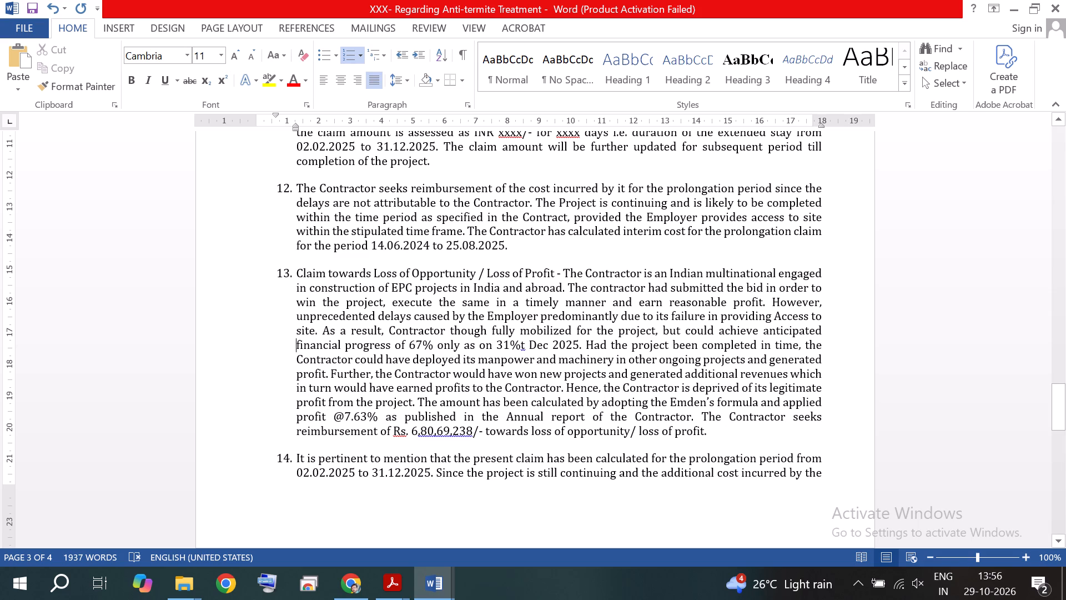
Delete the 67% figure and its December 2025 date reference after "financial progress" in paragraph 13.
left_click_drag(397, 346, 561, 347)
key("BackSpace")
key("BackSpace")
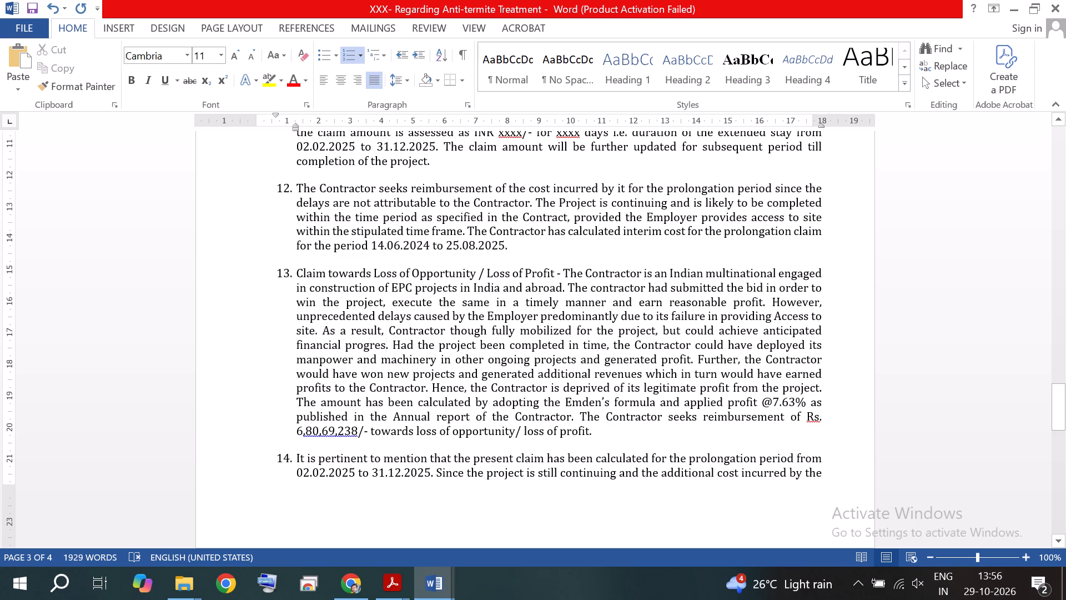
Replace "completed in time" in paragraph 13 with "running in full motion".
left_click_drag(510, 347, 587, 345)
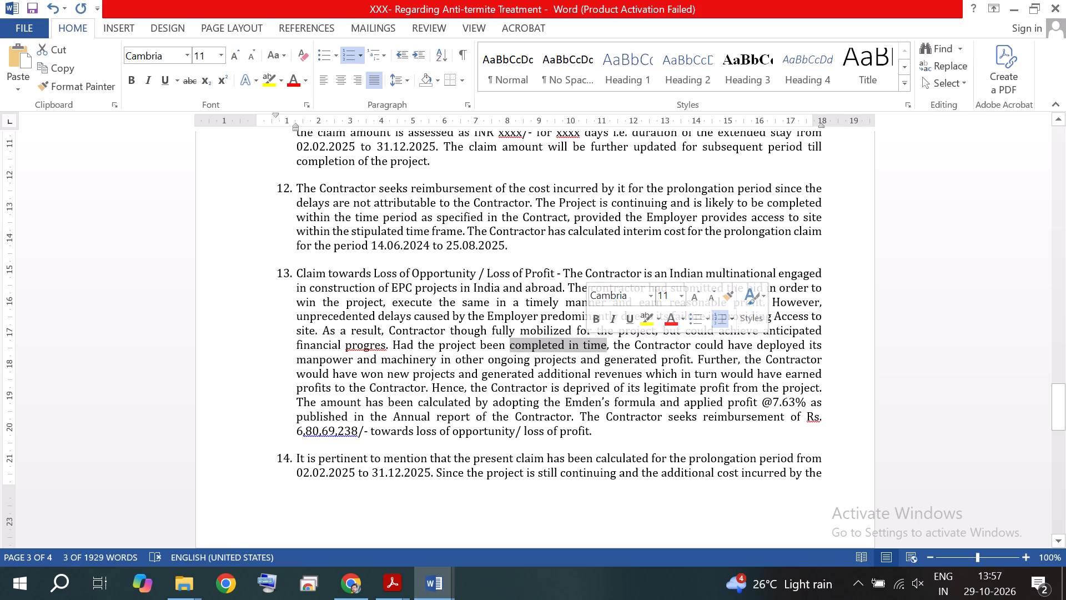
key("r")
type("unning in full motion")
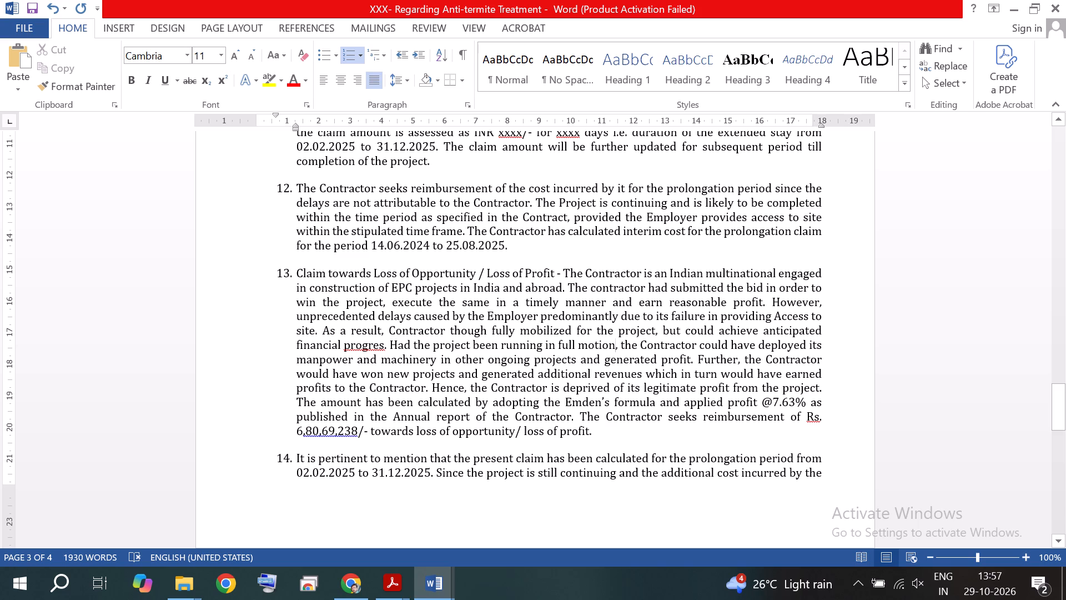
Delete the introductory clause "Had the project been running in full motion," in paragraph 13 and start the remaining sentence with a capitalized "The".
left_click_drag(619, 351, 409, 346)
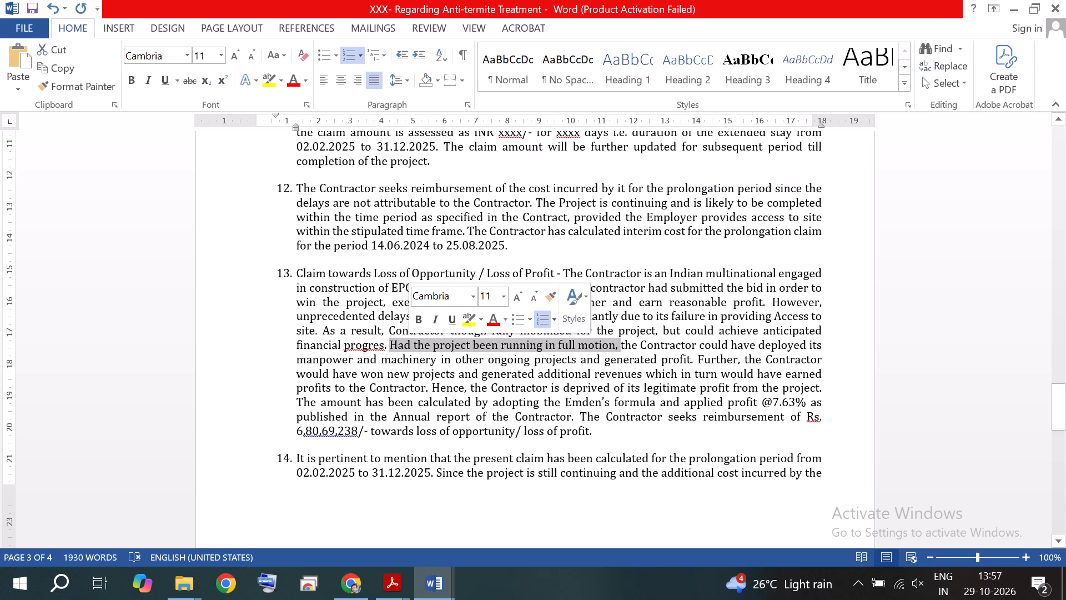
key("BackSpace")
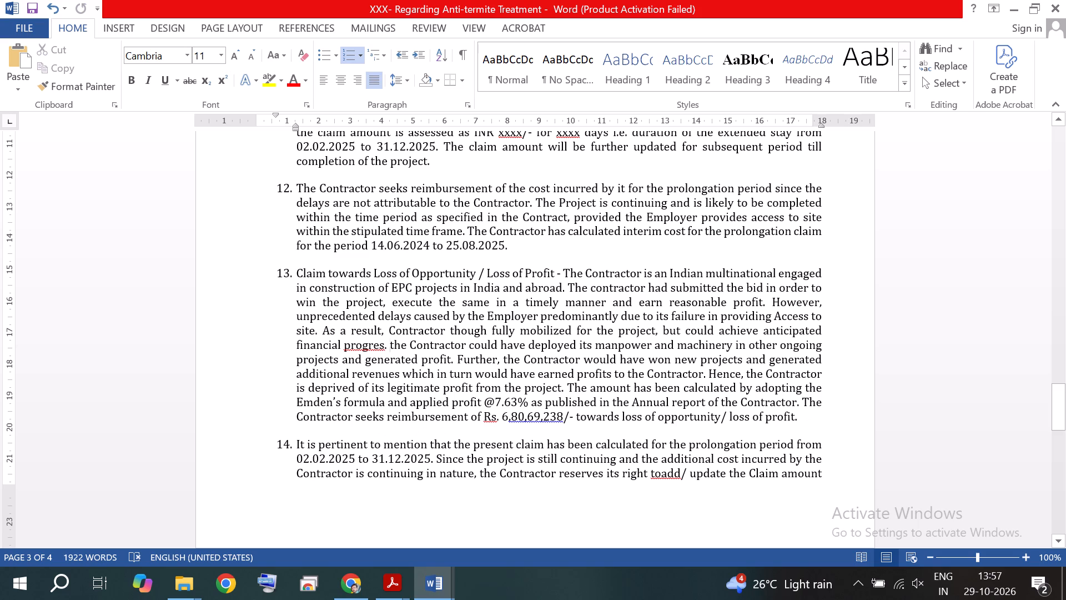
key("shift+t")
key("Delete")
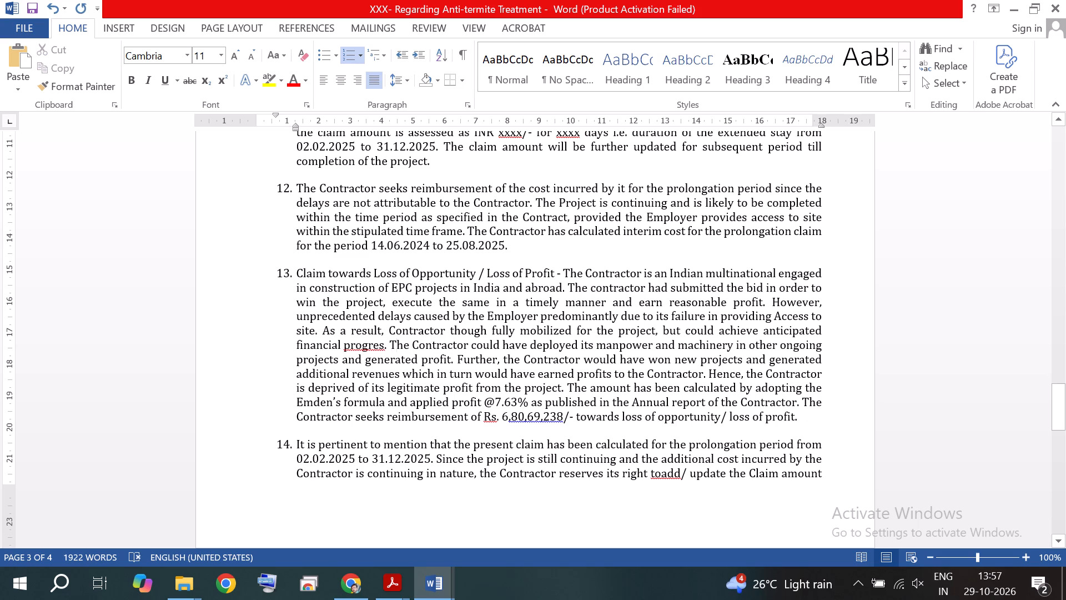
Correct the misspelled "progres" in paragraph 13 to "progress".
right_click(374, 348)
left_click(428, 361)
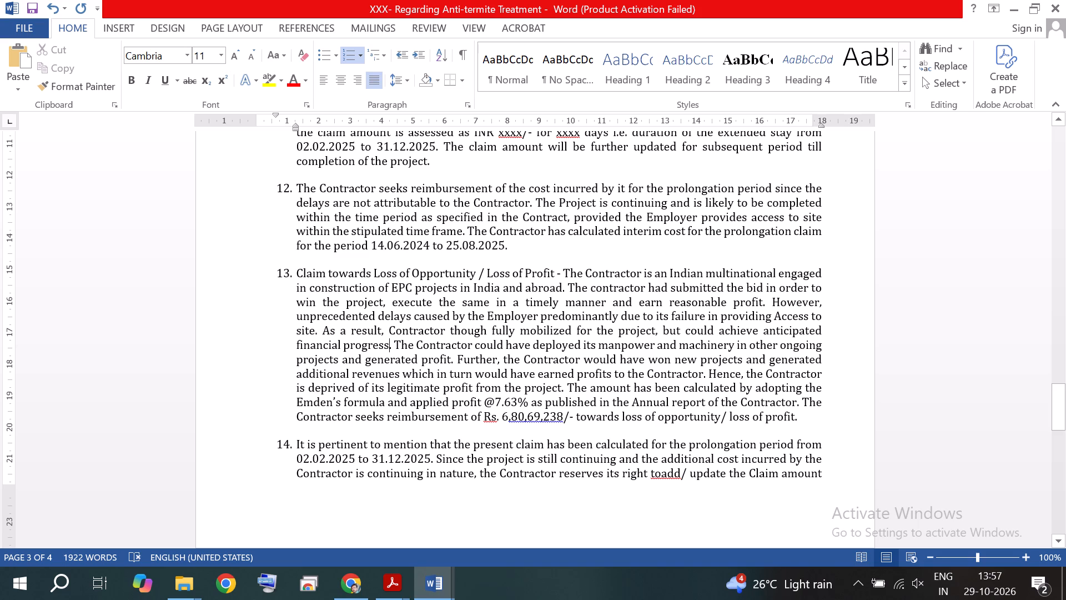
Replace the profit percentage figure in paragraph 13 with the placeholder "xx.xx", followed by a space before the percent sign.
left_click(519, 404)
key("BackSpace")
key("BackSpace")
key("BackSpace")
key("BackSpace")
type("xx")
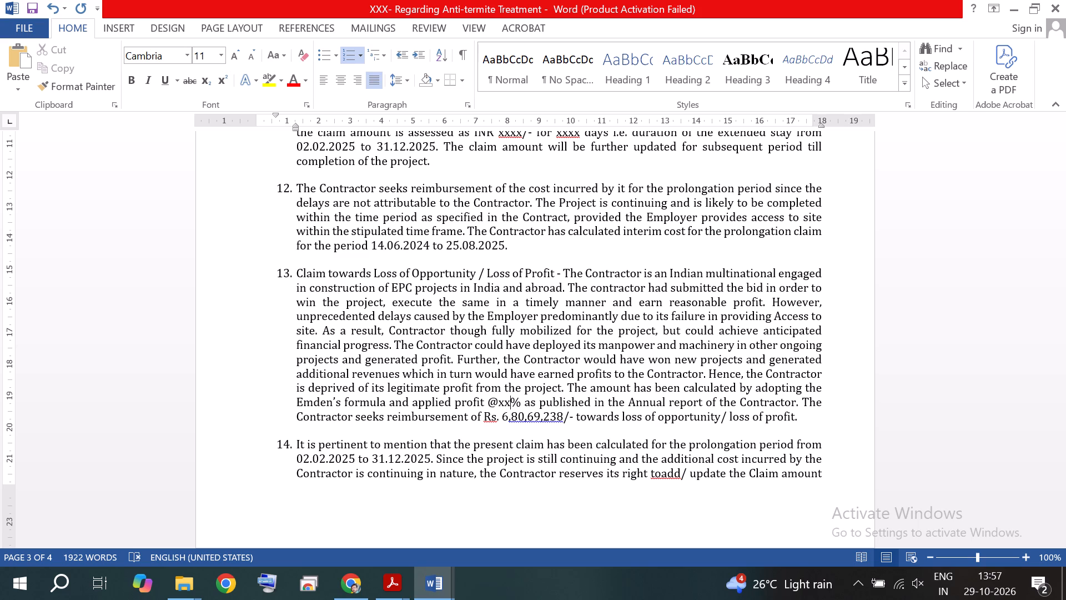
type(".xx")
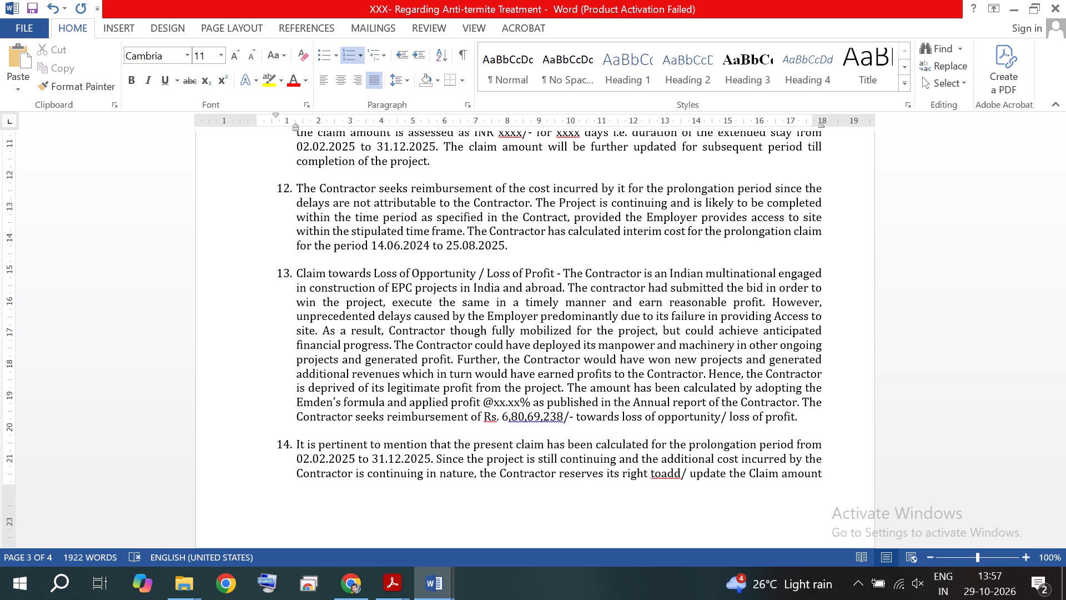
key("space")
Replace the loss-of-profit reimbursement amount in paragraph 13 with the placeholder "xxxx".
scroll(497, 434, "down", 1)
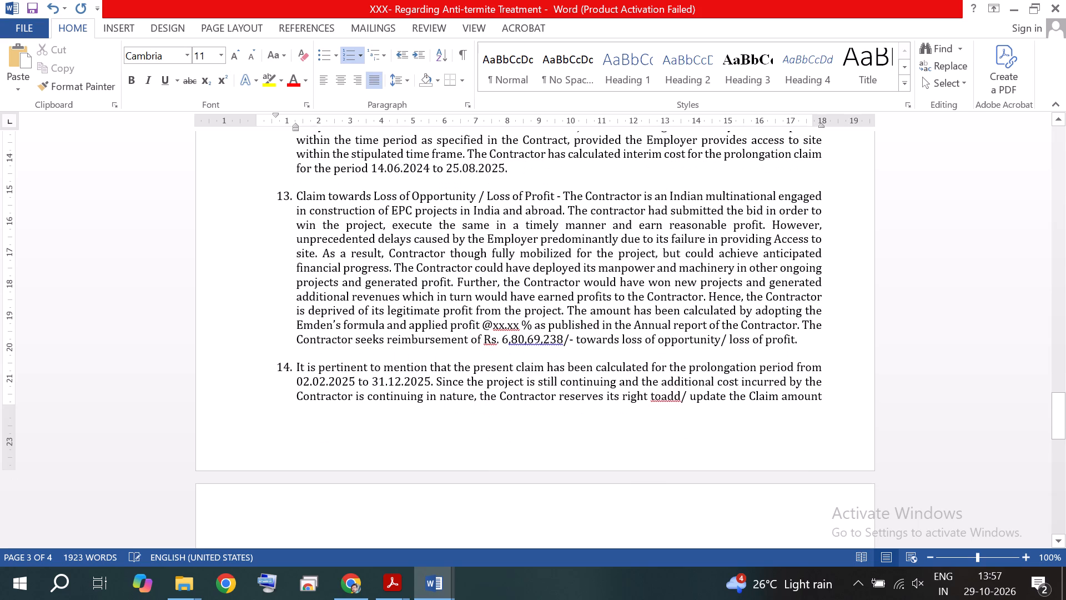
left_click_drag(502, 342, 552, 340)
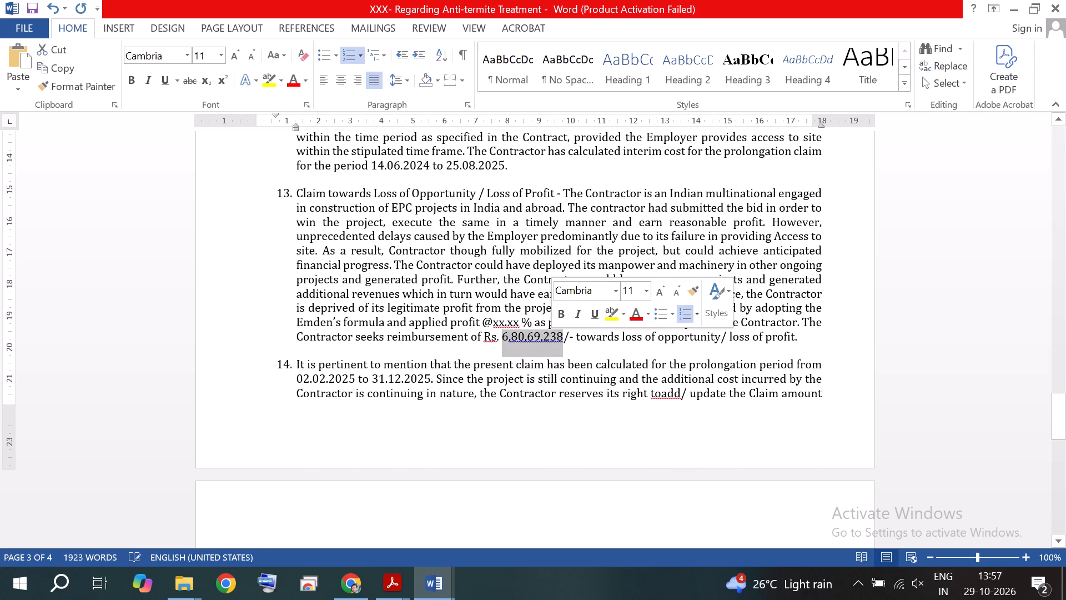
type("xxxx")
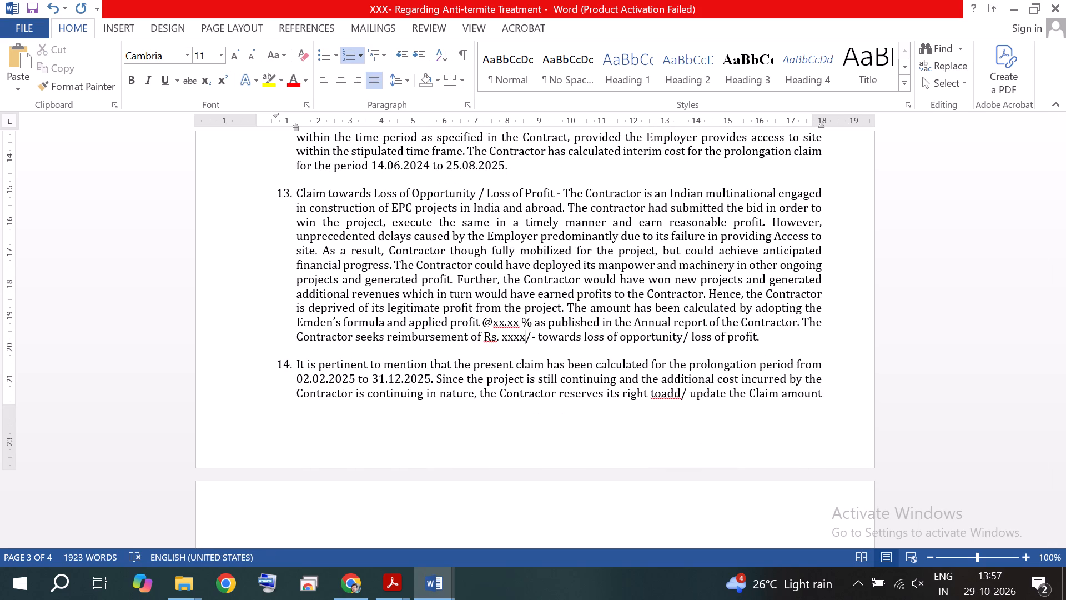
Set the start date of the prolongation period in paragraph 14 to 14.06.2024.
scroll(529, 322, "down", 1)
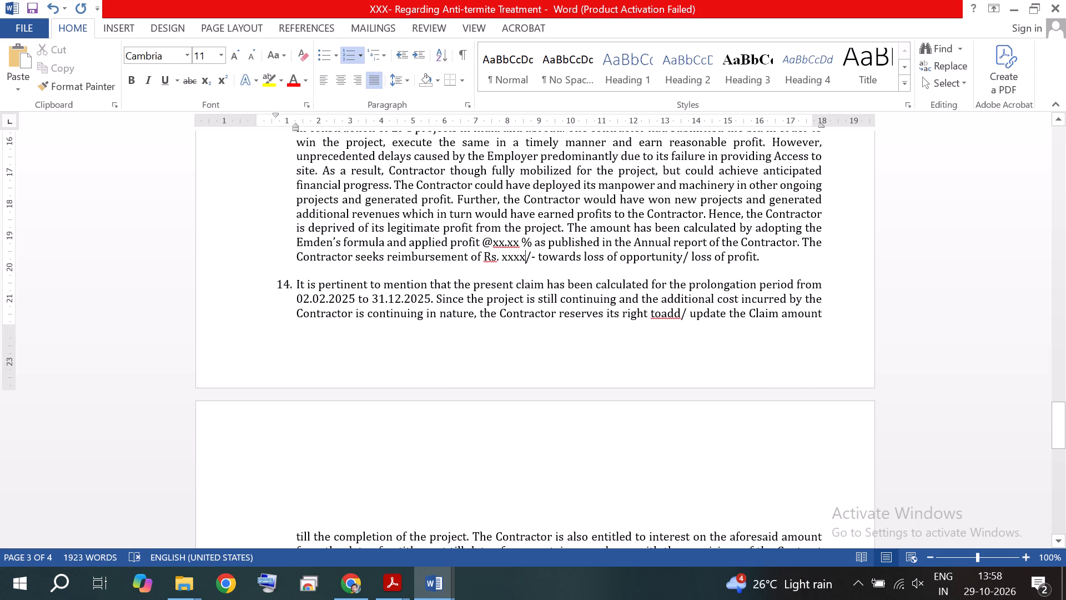
left_click(308, 301)
key("BackSpace")
key("BackSpace")
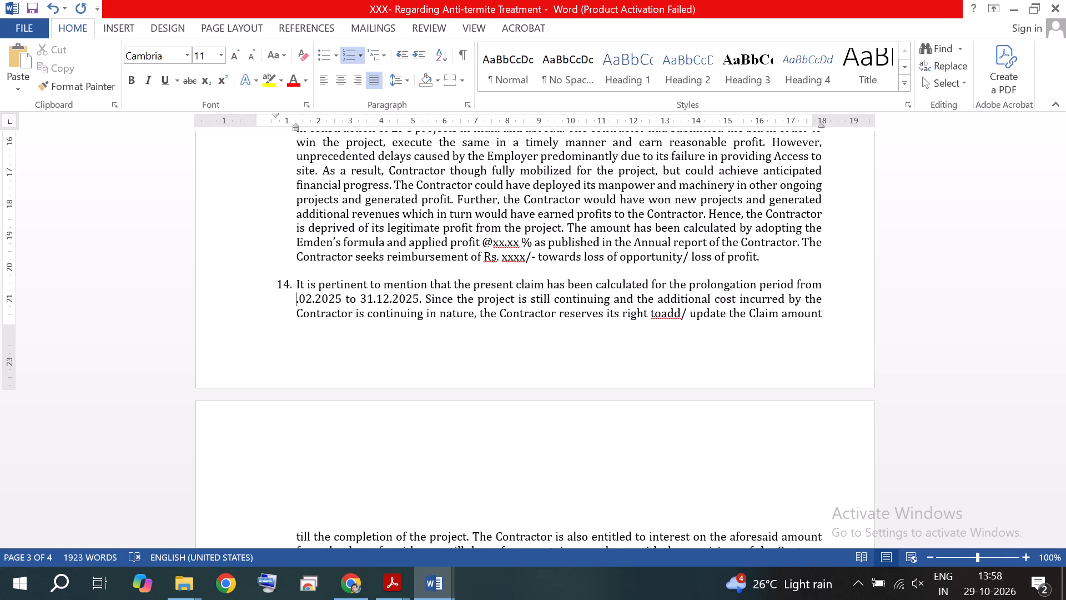
type("14")
key("Right")
key("Right")
key("Right")
key("BackSpace")
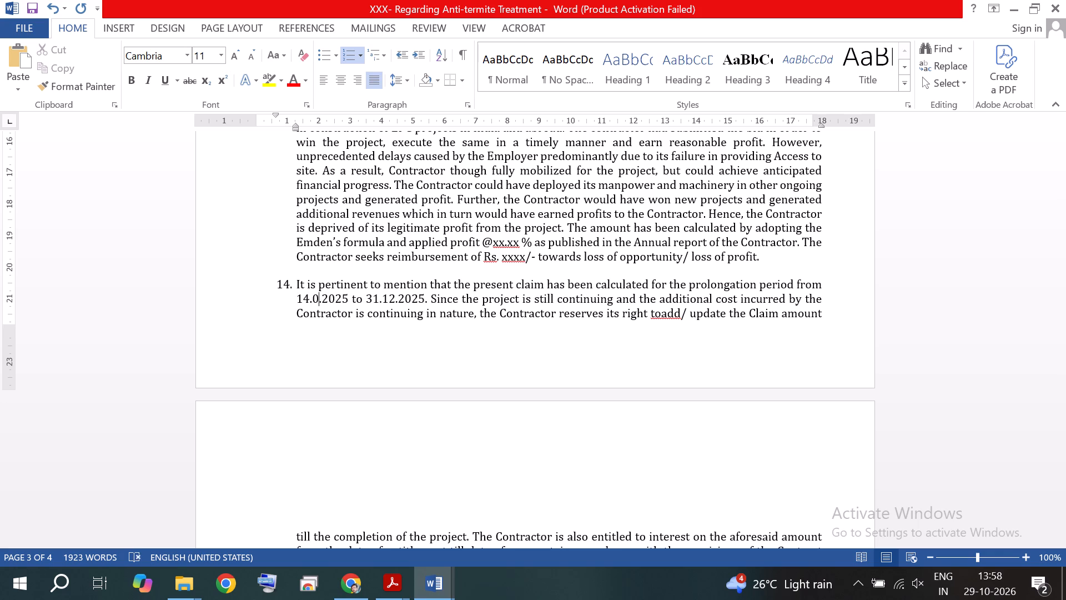
key("6")
key("Right")
key("Right")
key("Right")
key("Right")
key("Right")
key("BackSpace")
key("4")
Set the end date of the prolongation period in paragraph 14 to 25.08.2025.
key("Right")
key("Right")
key("Right")
key("Right")
key("Right")
key("Right")
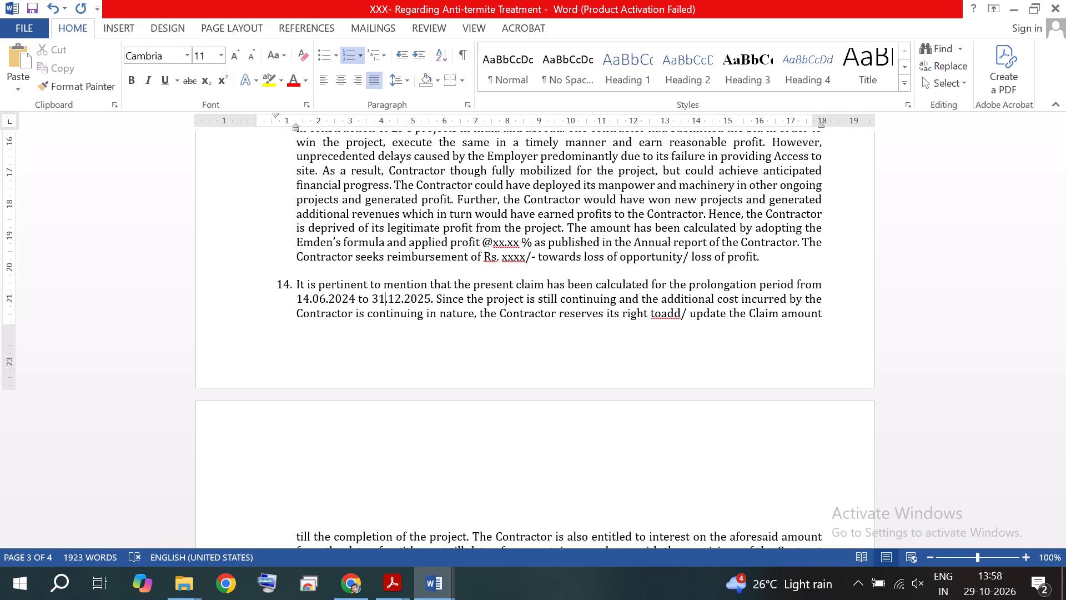
key("BackSpace")
key("BackSpace")
type("25")
key("Right")
key("Right")
key("Right")
key("BackSpace")
key("BackSpace")
type("08")
Insert the missing space in "toadd" in paragraph 14 so it reads "to add".
scroll(474, 344, "down", 1)
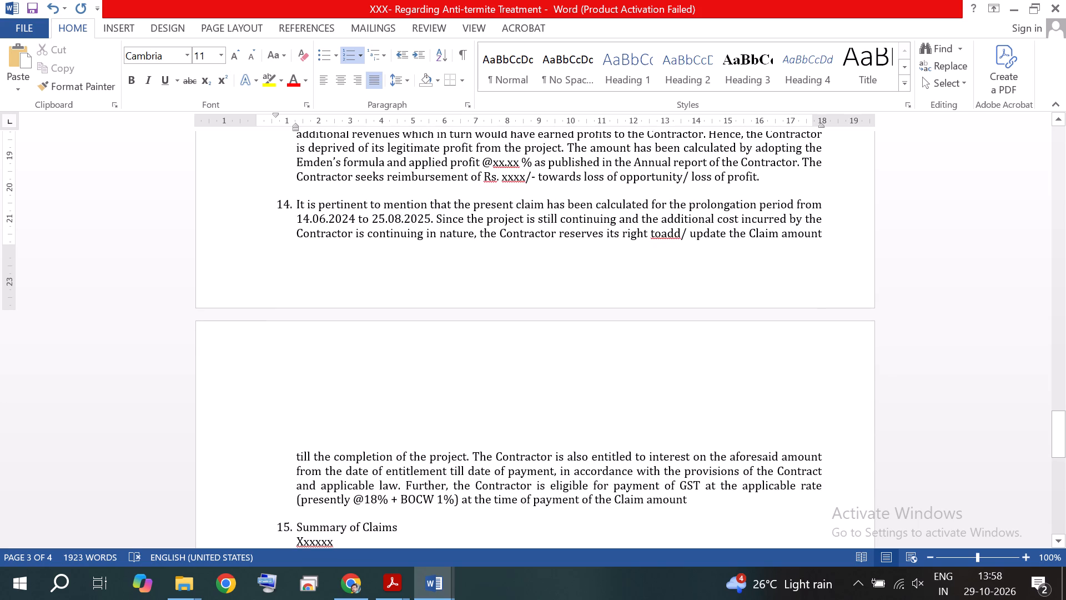
left_click(661, 241)
key("space")
Select the full text of paragraph 16 on Clause 2.2 of GCC.
scroll(507, 387, "down", 1)
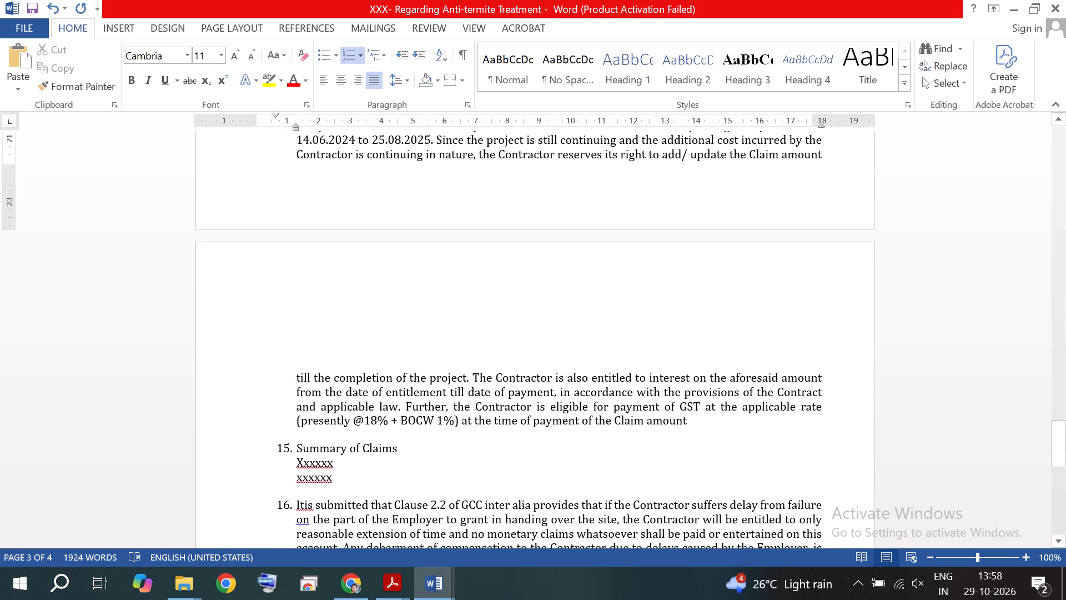
scroll(507, 390, "down", 1)
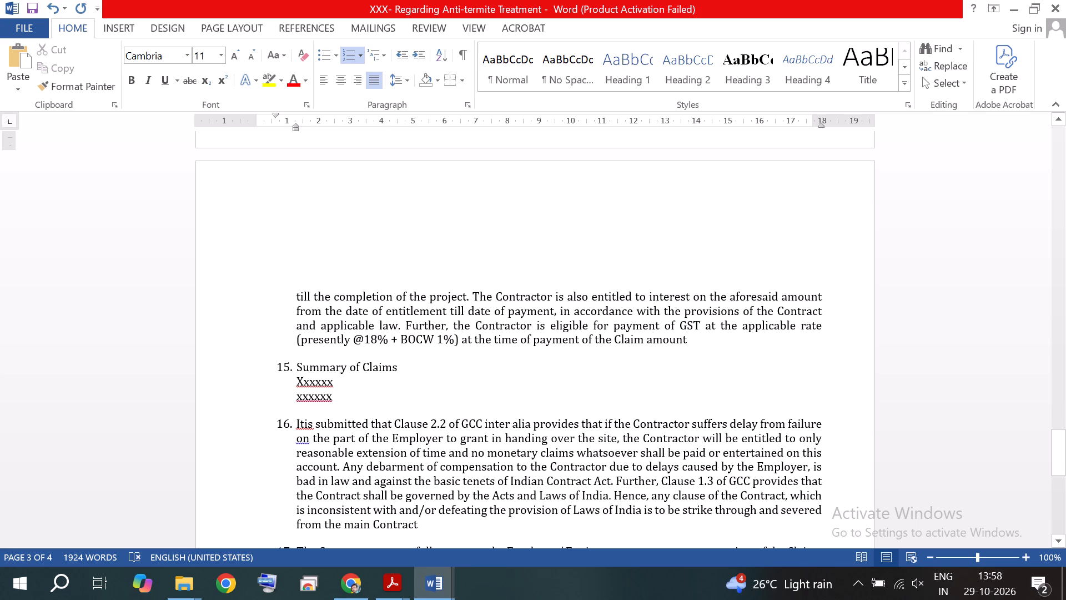
scroll(597, 345, "down", 1)
scroll(422, 317, "down", 1)
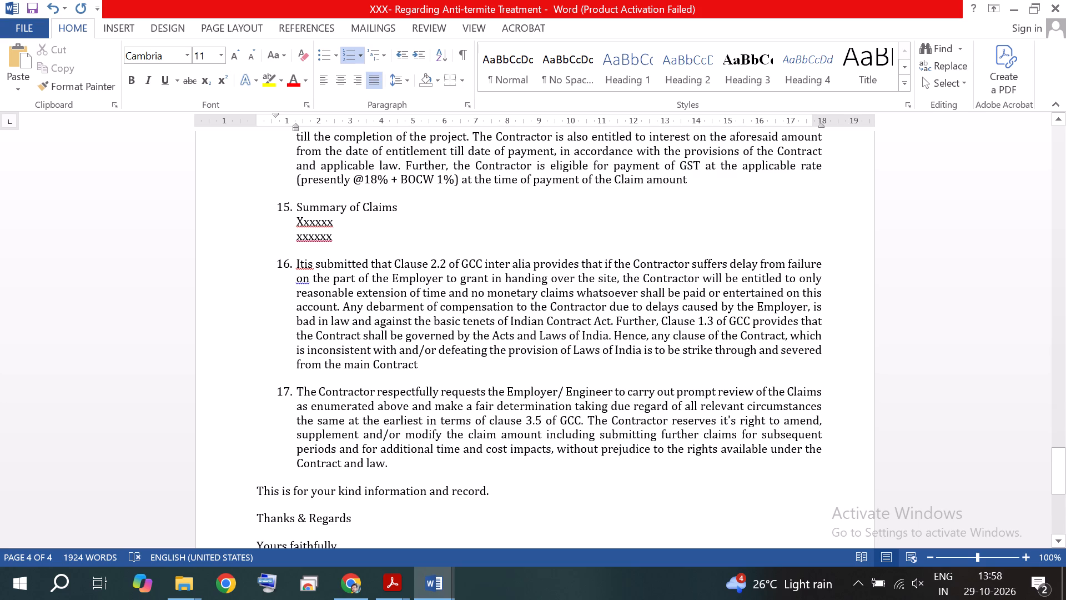
left_click_drag(432, 370, 306, 262)
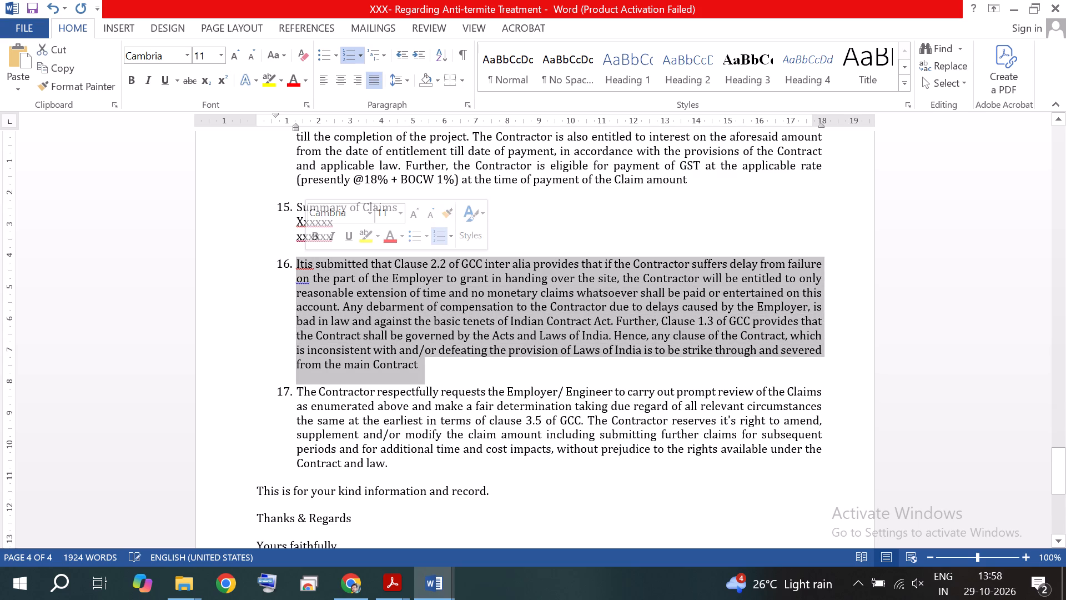
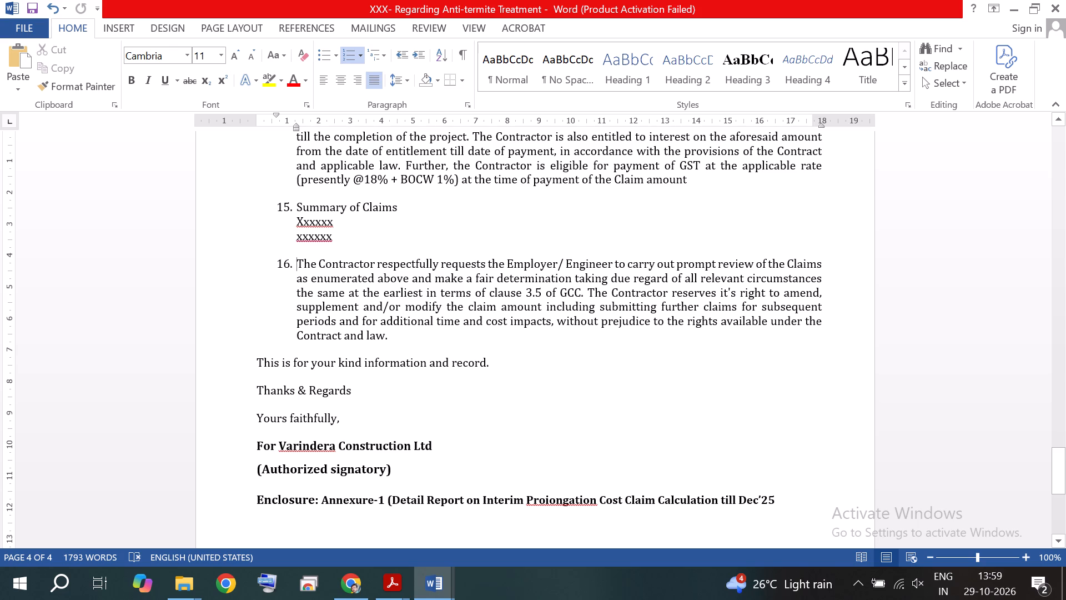
Delete the phrase "in terms of clause 3.5 of GCC" from paragraph 16.
left_click_drag(427, 293, 475, 293)
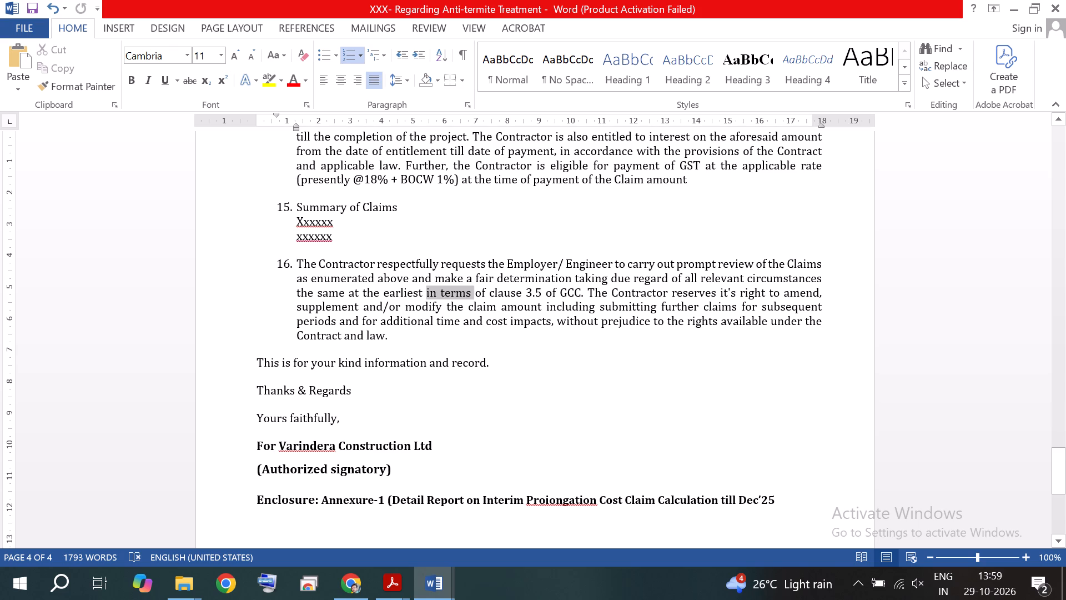
left_click_drag(475, 293, 576, 292)
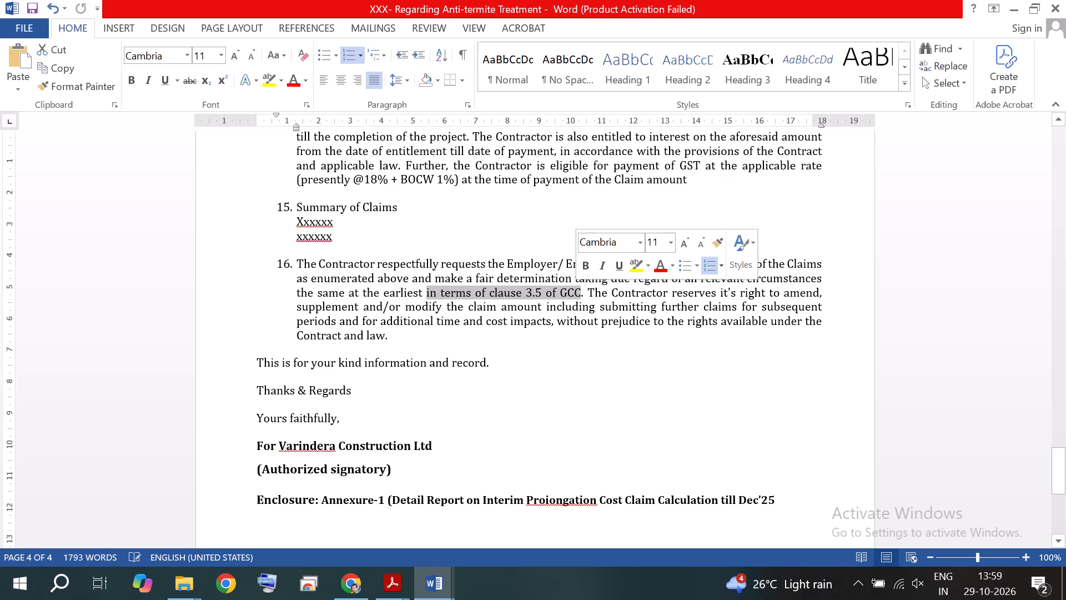
key("BackSpace")
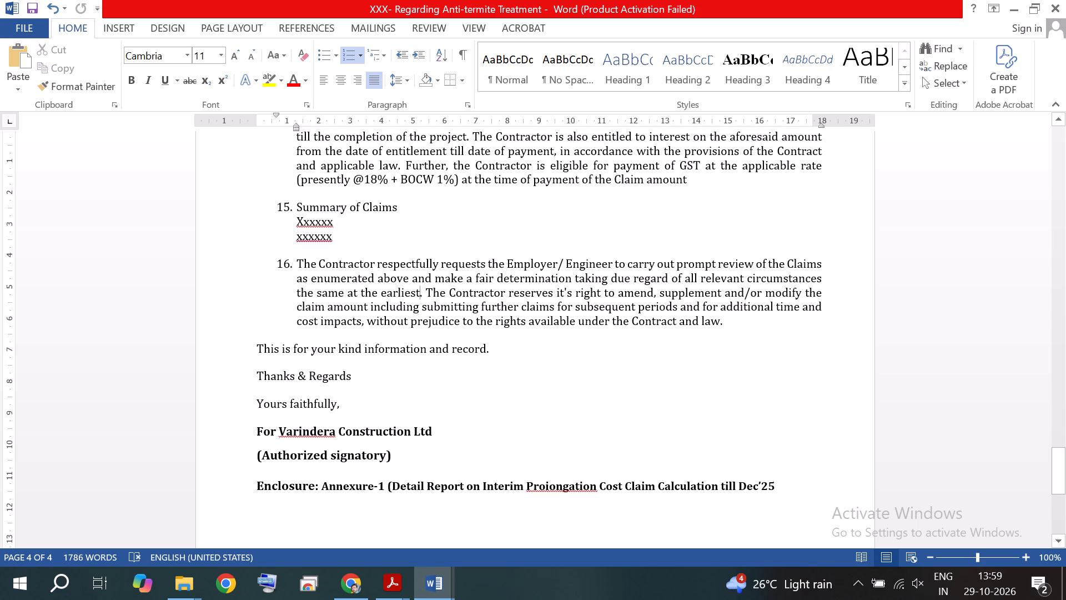
Split paragraph 16 after "at the earliest." so the sentence starting "The Contractor reserves" becomes numbered paragraph 17.
left_click(426, 292)
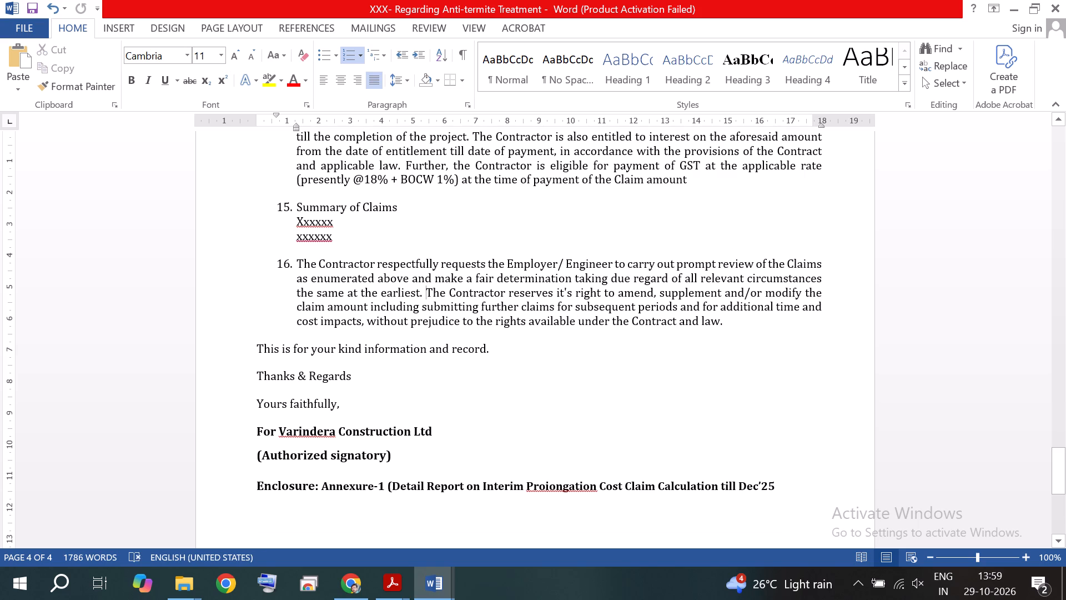
left_click(422, 292)
key("Return")
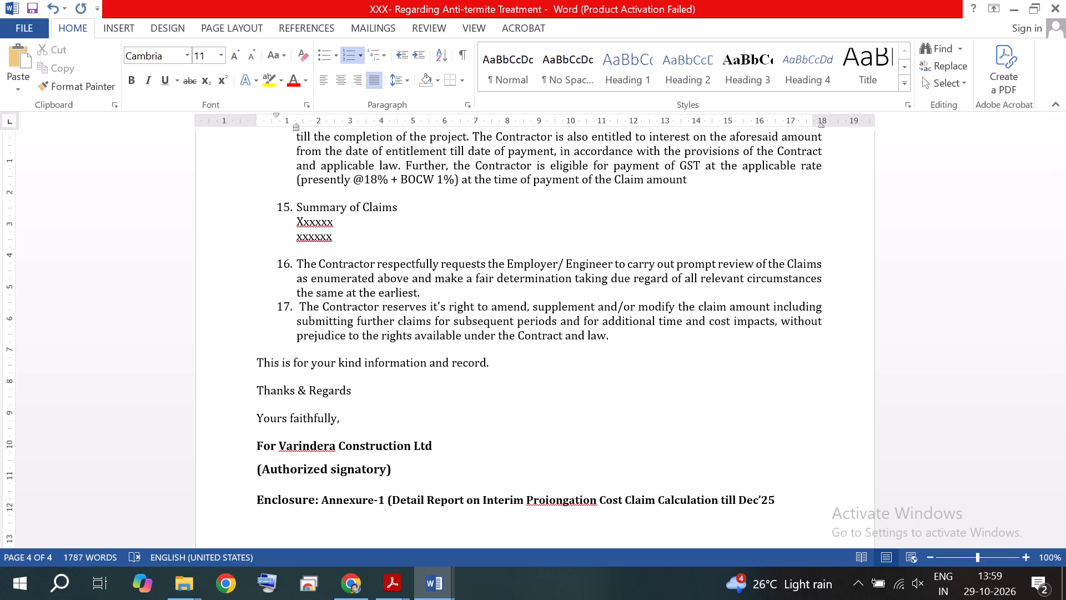
Turn off the option that suppresses space between same-style paragraphs for paragraph 16, separating it from paragraph 17.
left_click(418, 285)
left_click(425, 293)
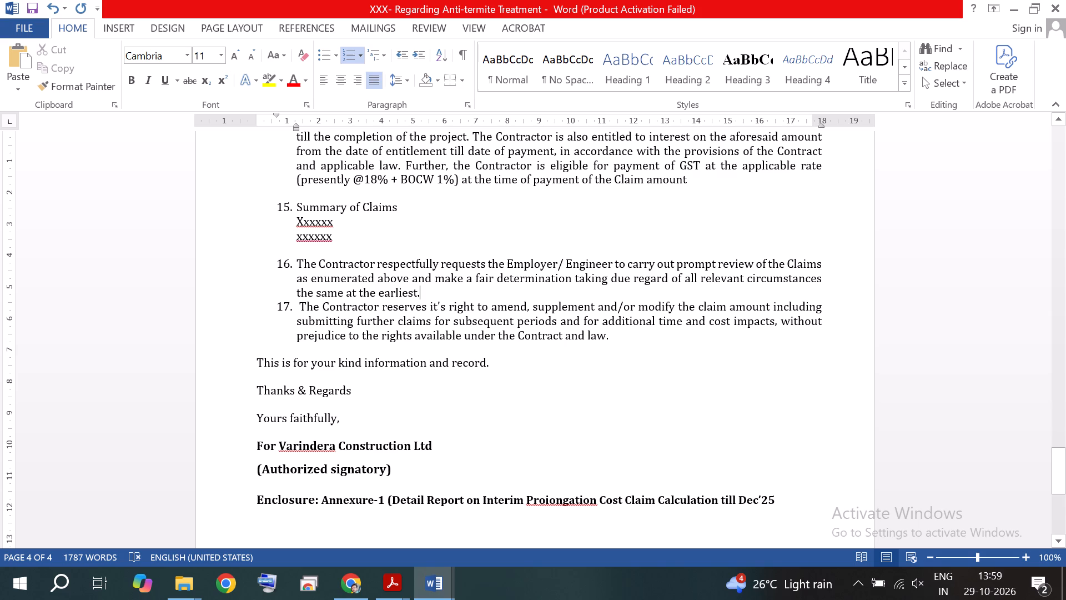
left_click(401, 81)
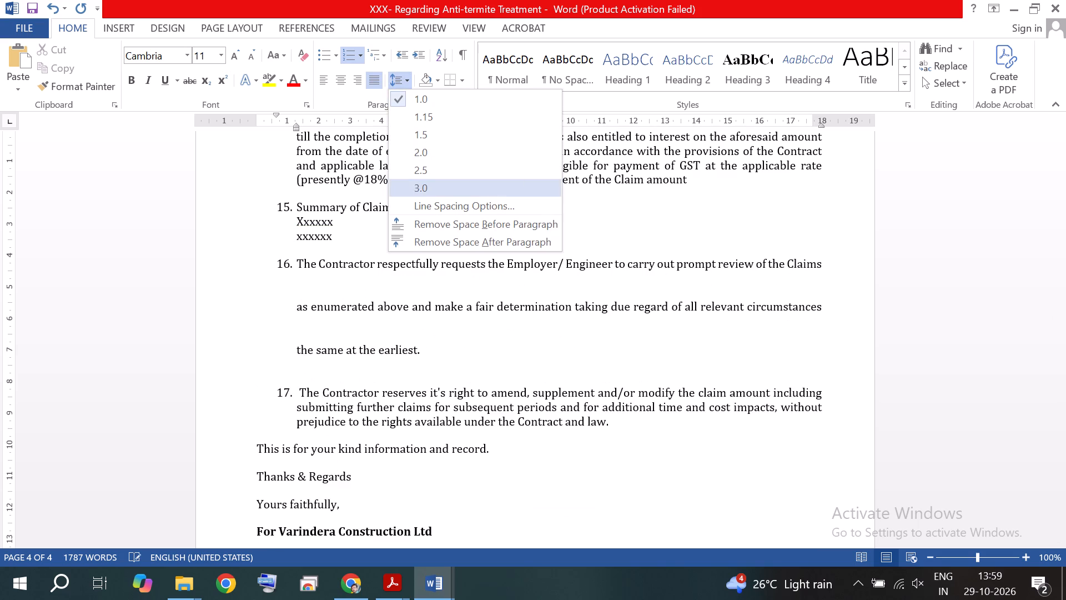
left_click(434, 201)
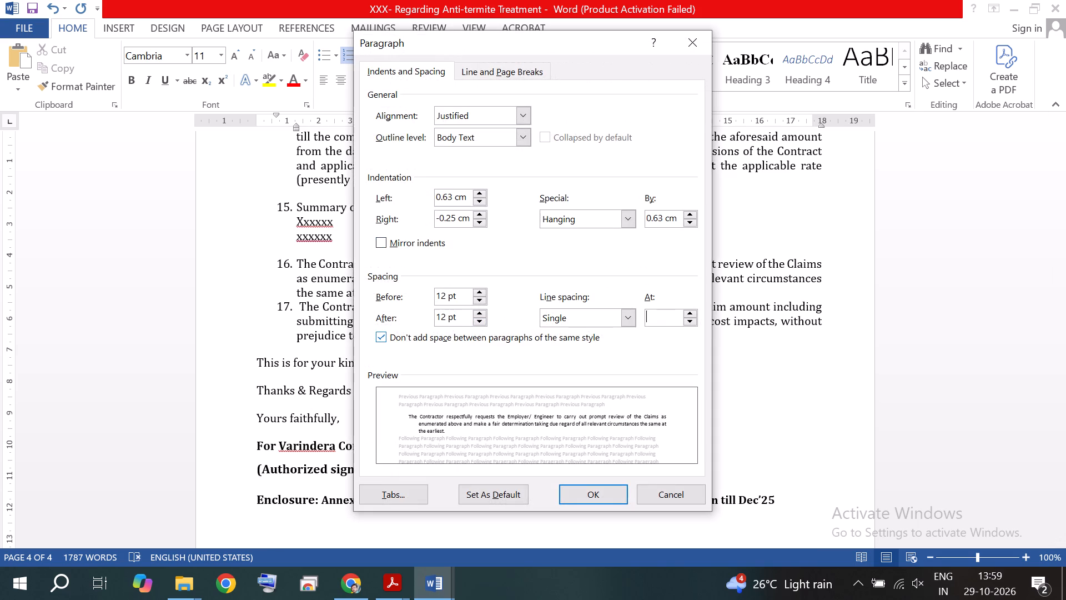
left_click(477, 332)
left_click(580, 494)
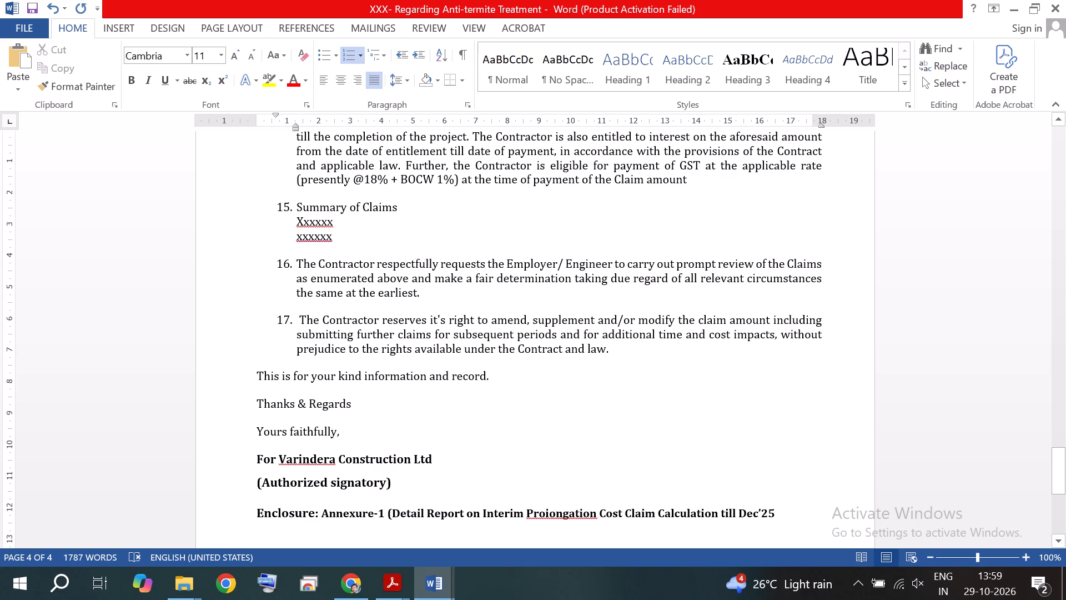
Insert two blank lines after "Yours faithfully," to leave signature space above "For Varindera Construction Ltd".
scroll(566, 394, "down", 2)
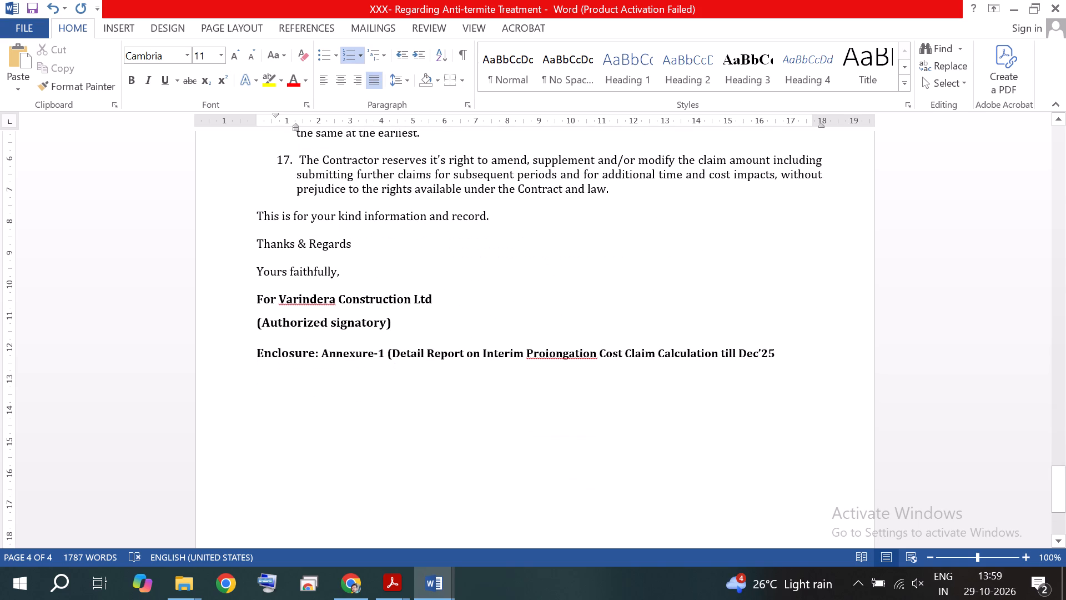
left_click(458, 239)
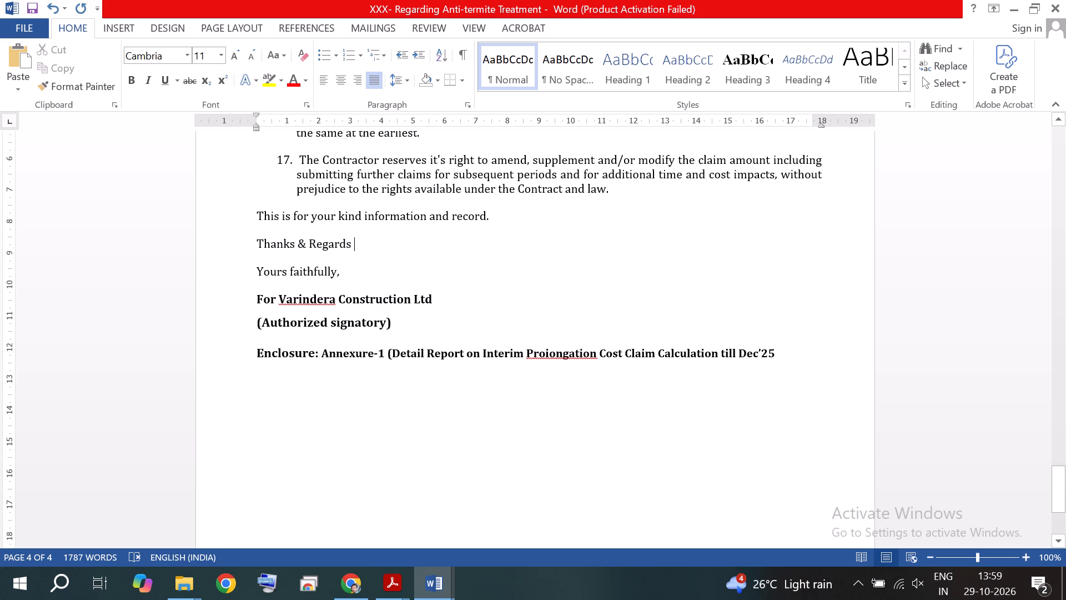
left_click(401, 268)
key("Return")
key("Return")
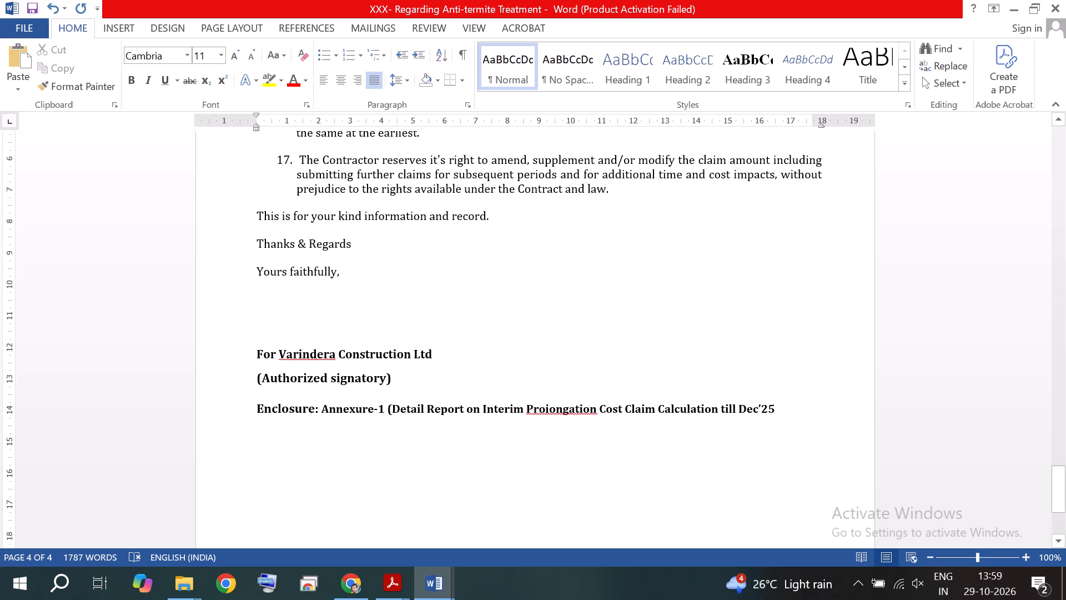
Save the anti-termite treatment letter.
scroll(420, 376, "down", 2)
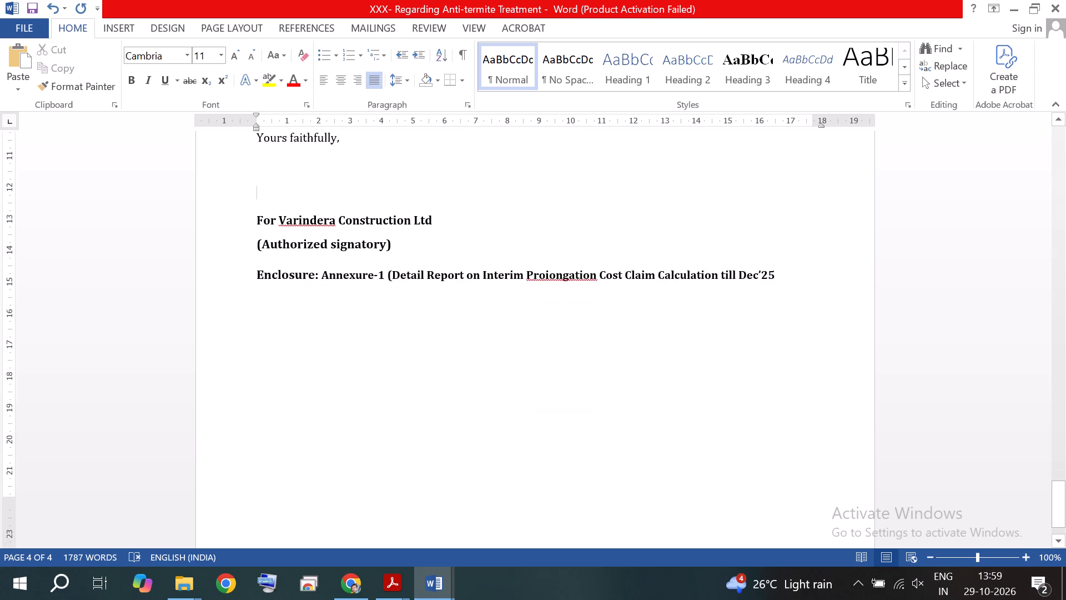
scroll(420, 376, "down", 4)
scroll(418, 376, "up", 5)
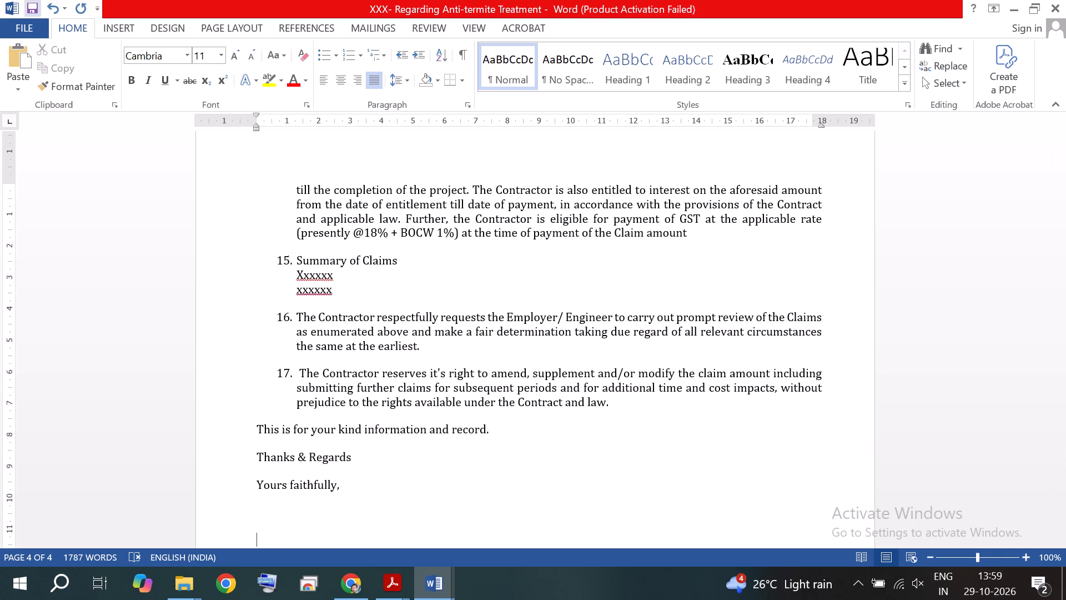
triple_click(36, 2)
left_click(36, 2)
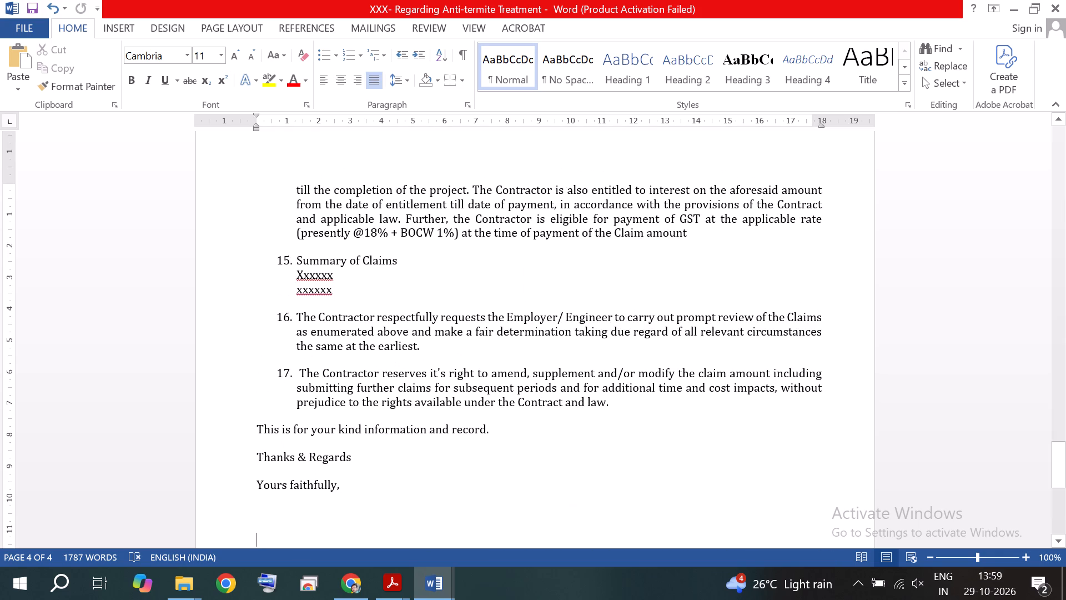